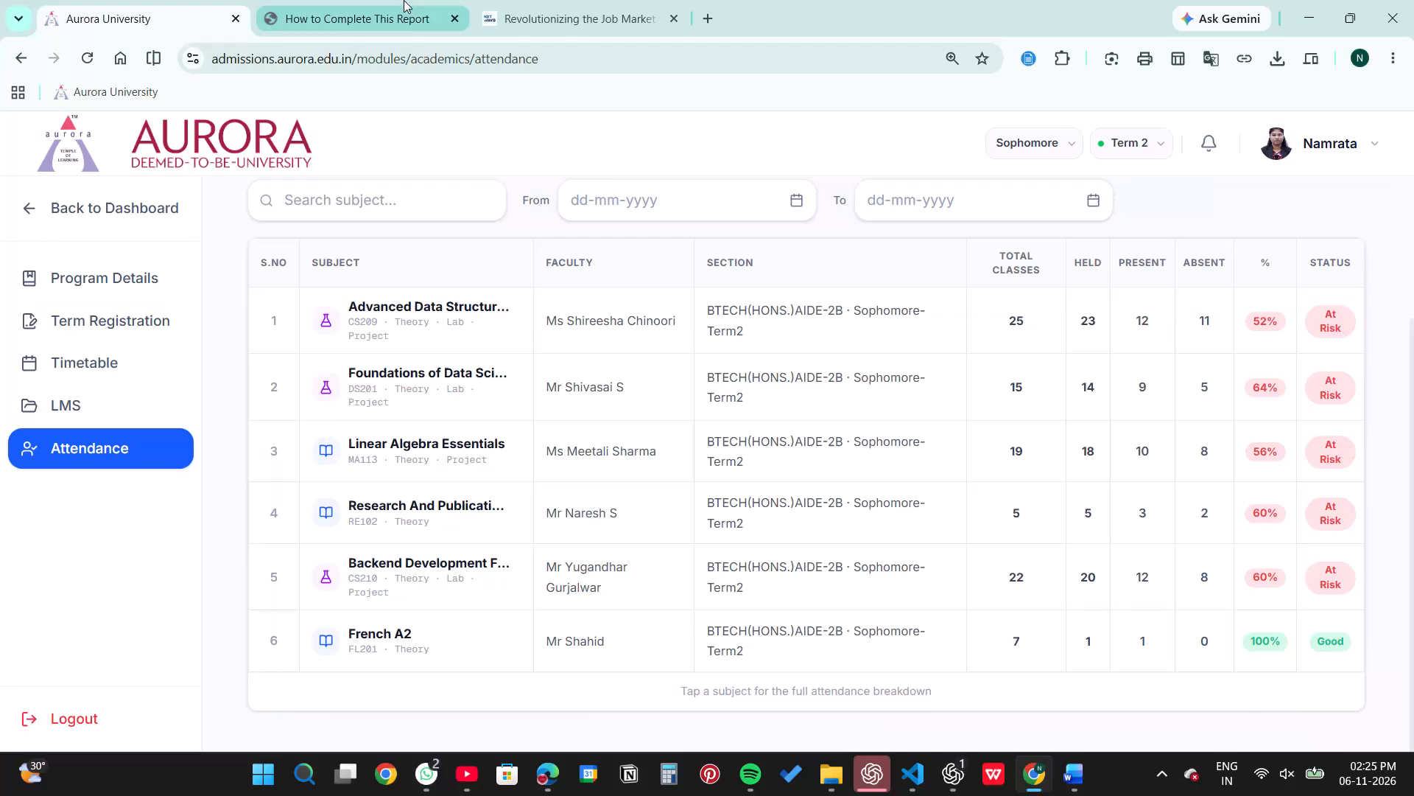
Find Google Colab by searching for colab in a new browser tab and switch it to the third listed Google account.
left_click(711, 8)
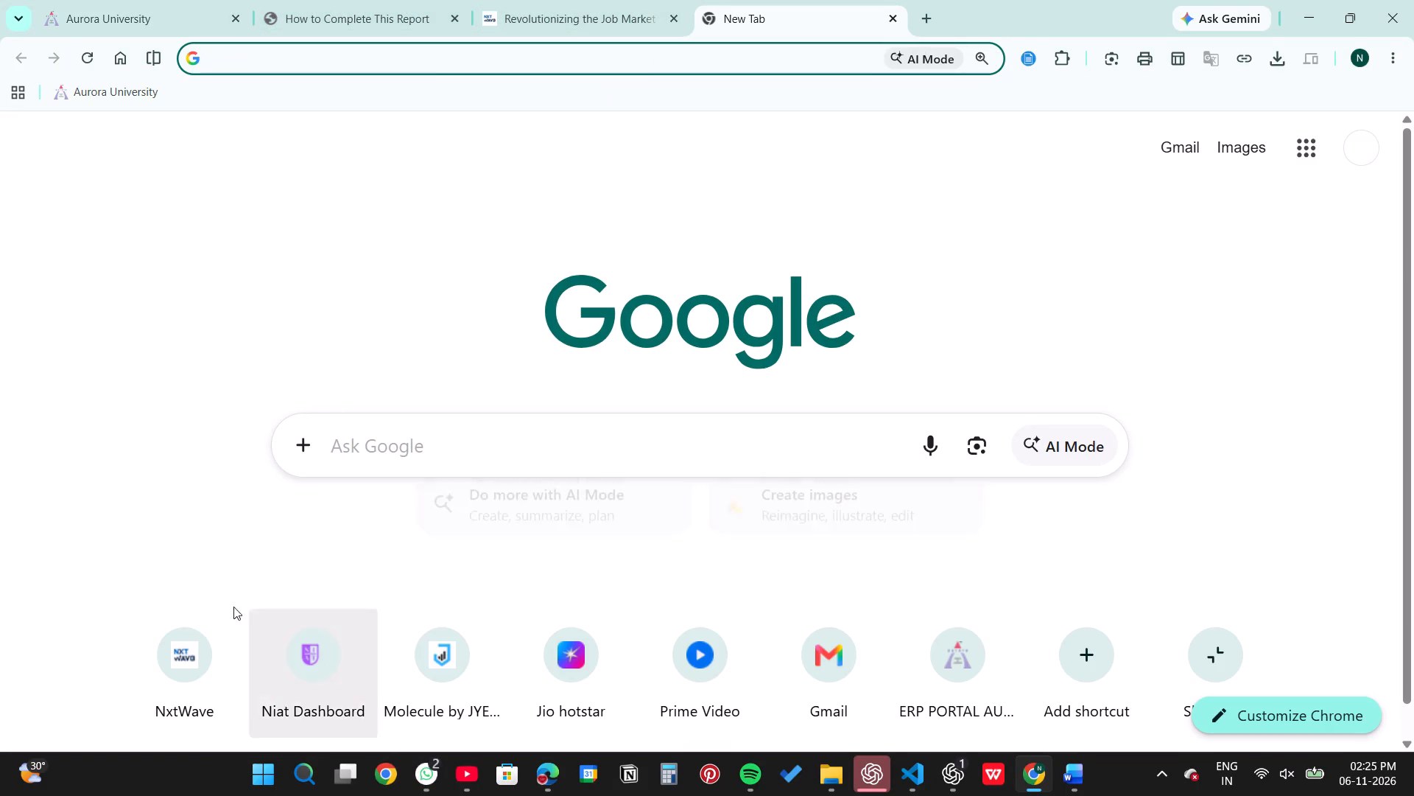
left_click(423, 475)
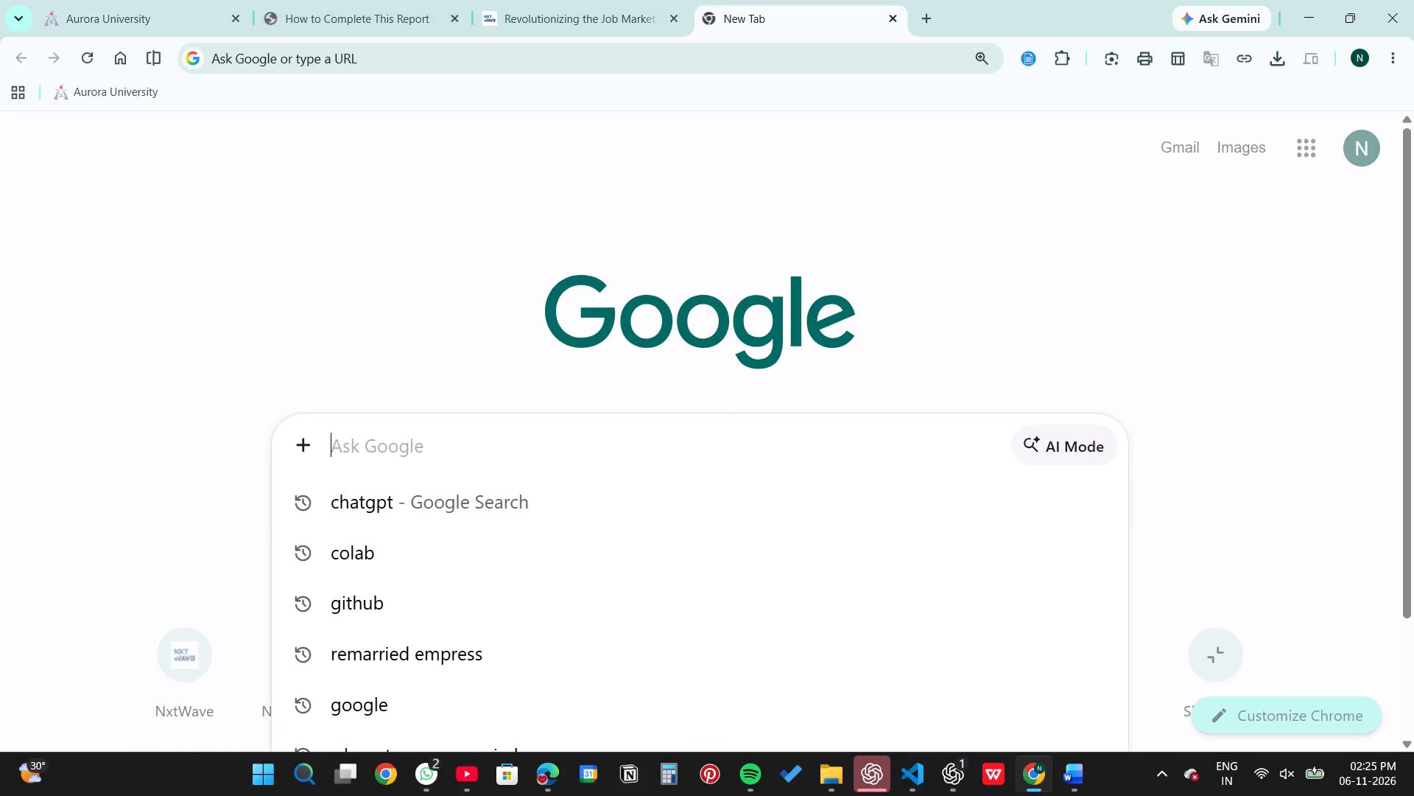
left_click(403, 545)
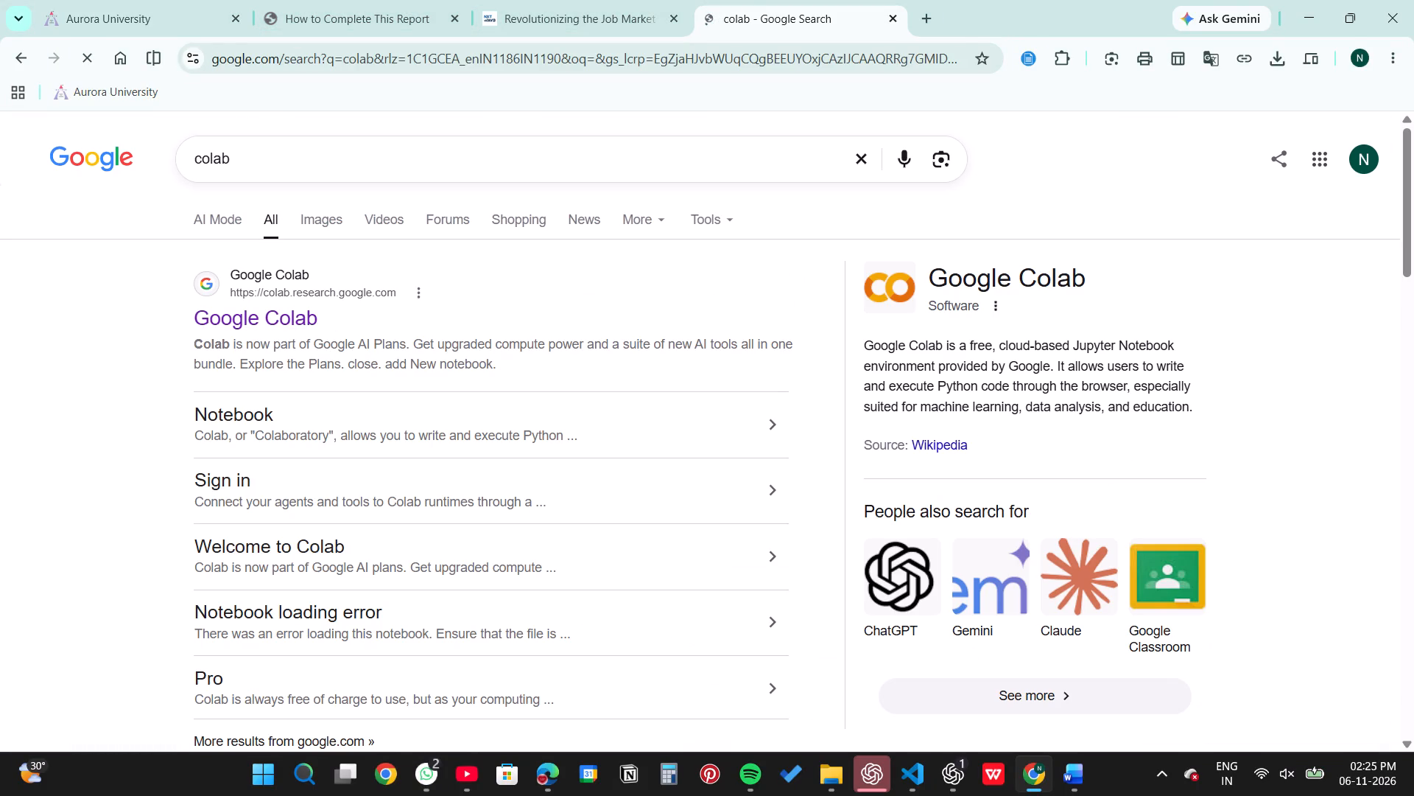
left_click(288, 317)
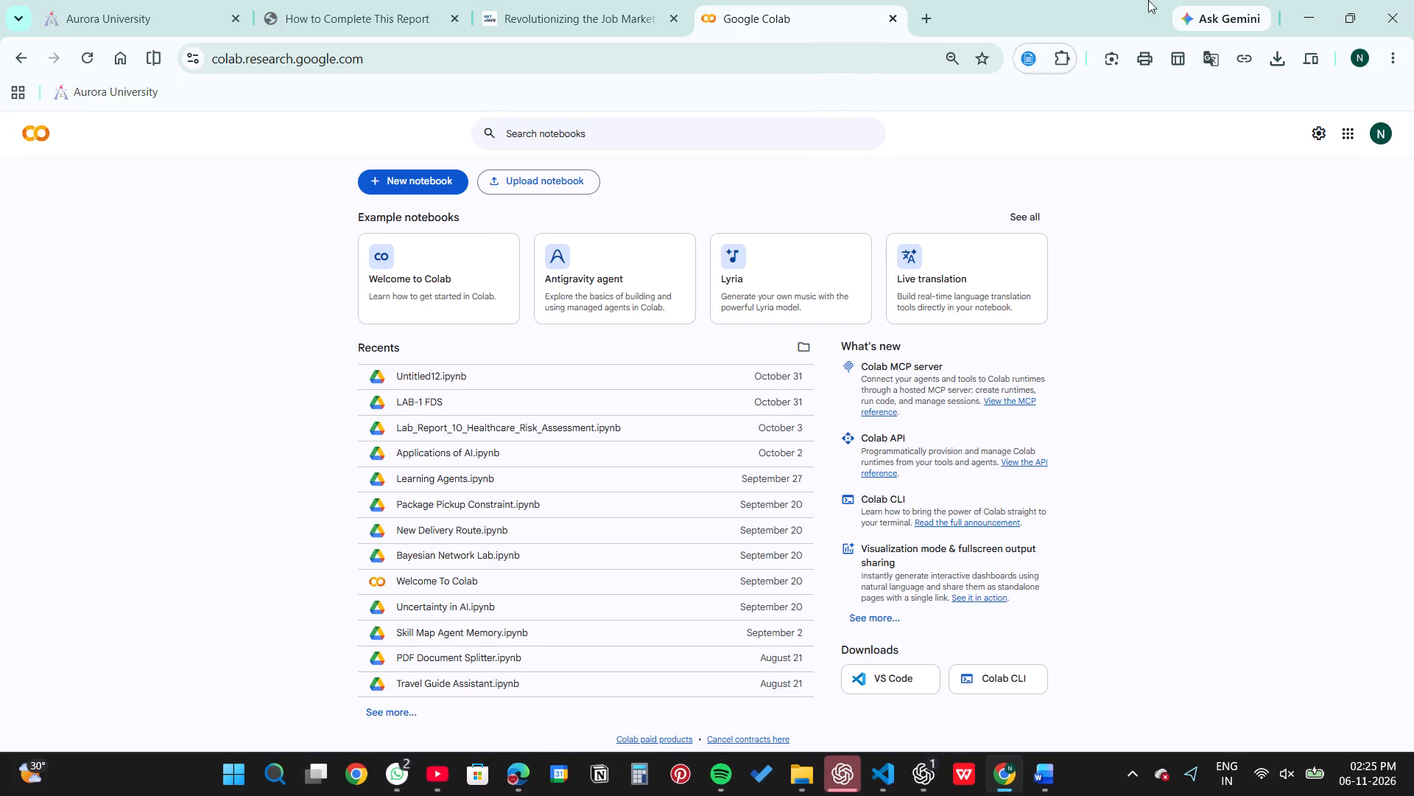
left_click(1389, 137)
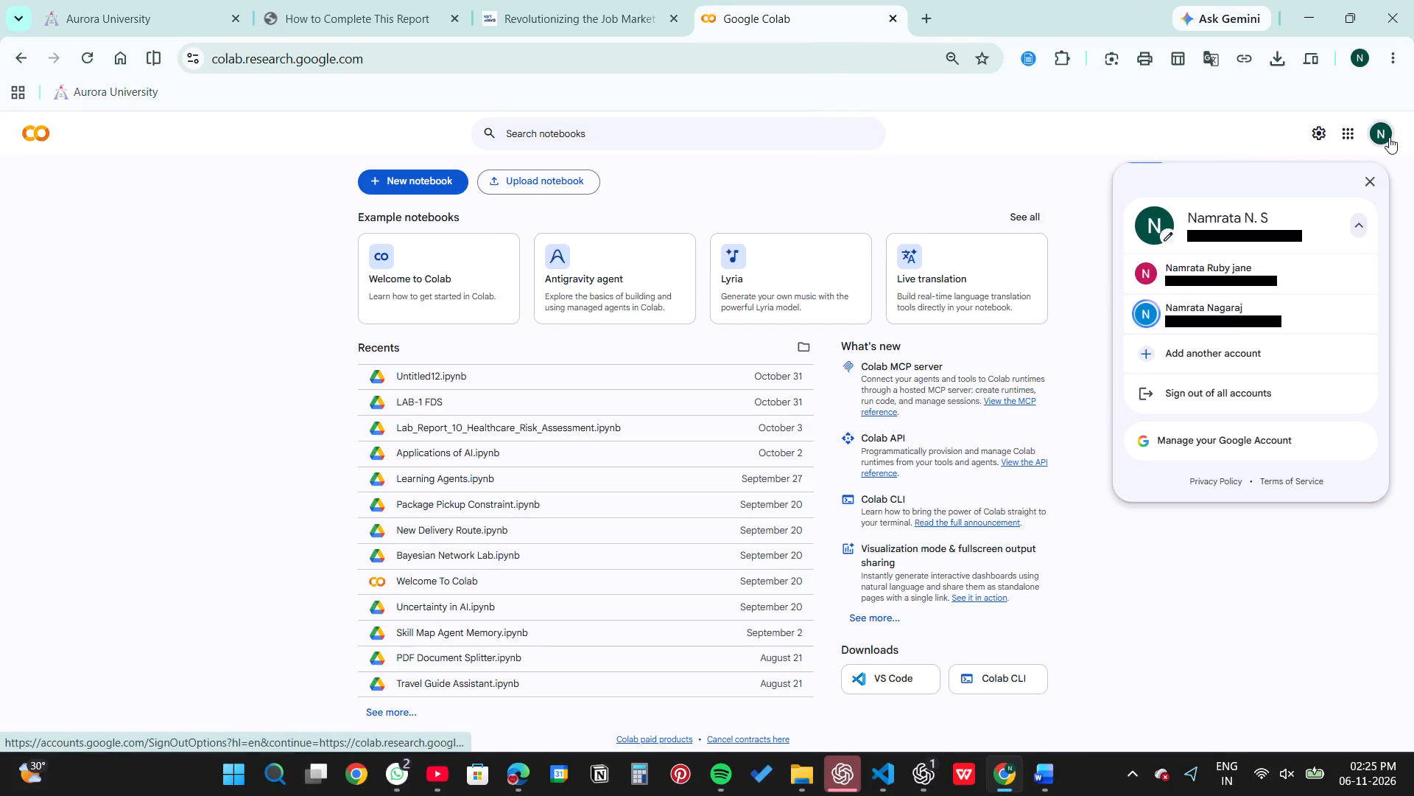
left_click(1196, 309)
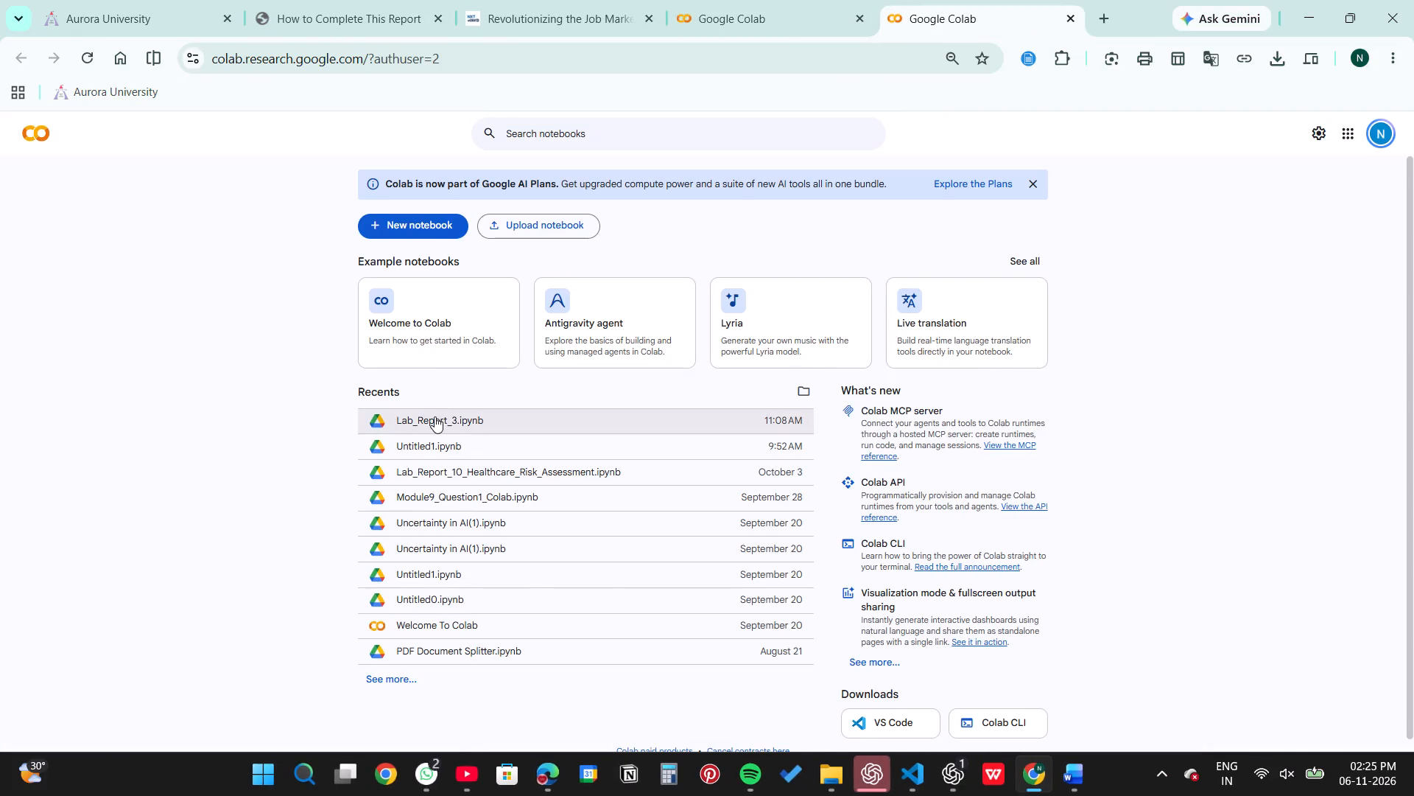
Open the recent notebook Lab_Report_3.ipynb and close the spare Google Colab tab.
left_click(435, 416)
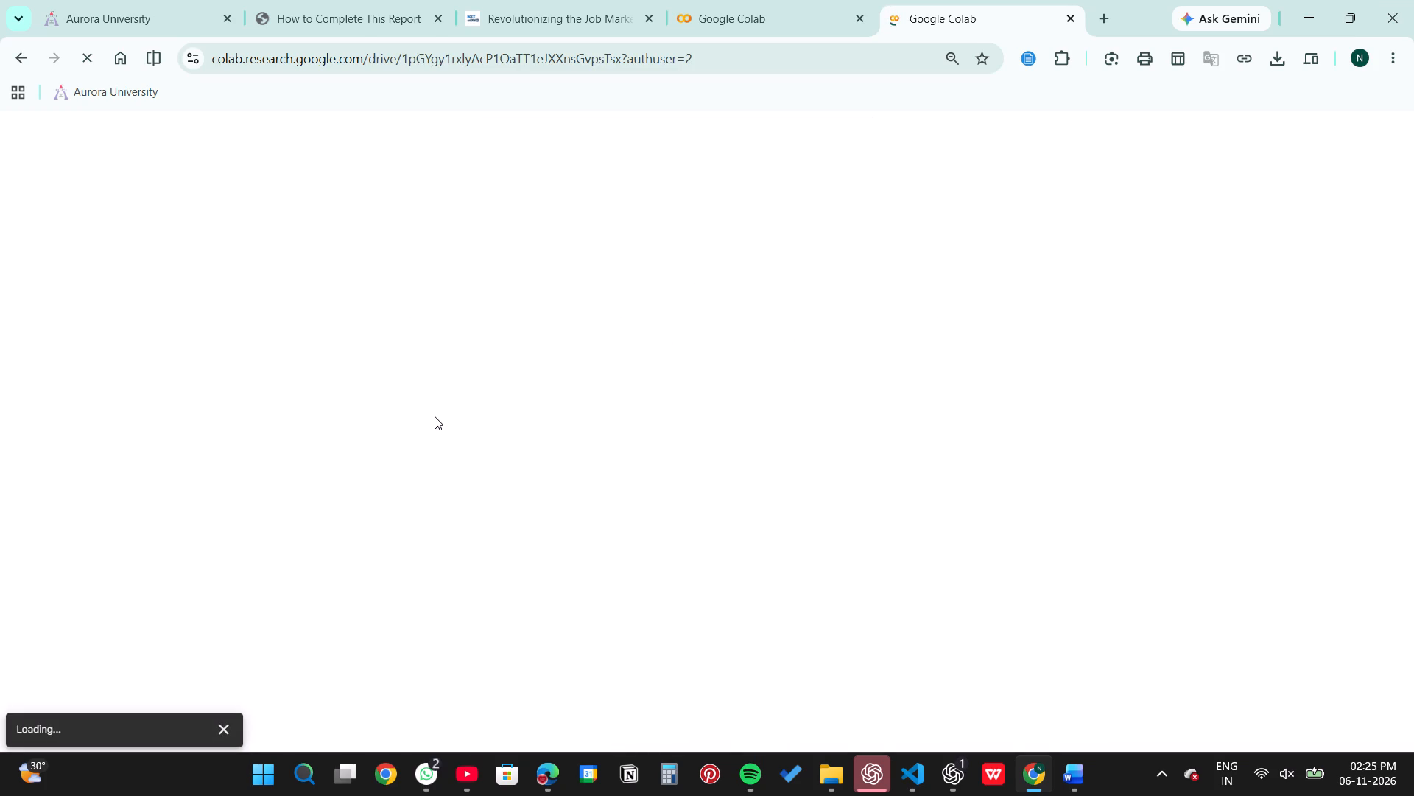
left_click(854, 15)
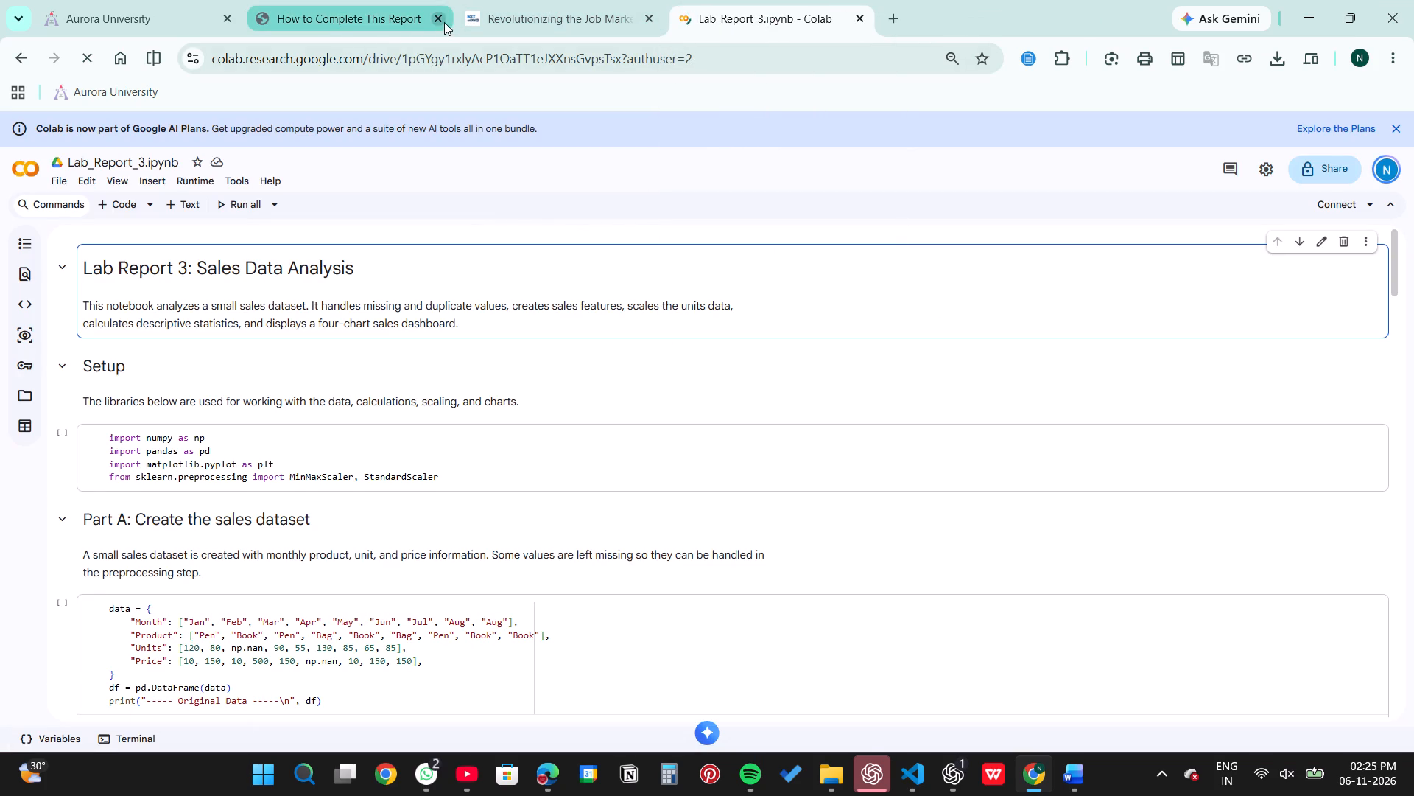
Review the How to Complete This Report PDF for Backend Development Lab Report 3, from its cover details through the Postman captures and debugging exercise.
left_click(337, 0)
scroll(670, 478, "up", 3)
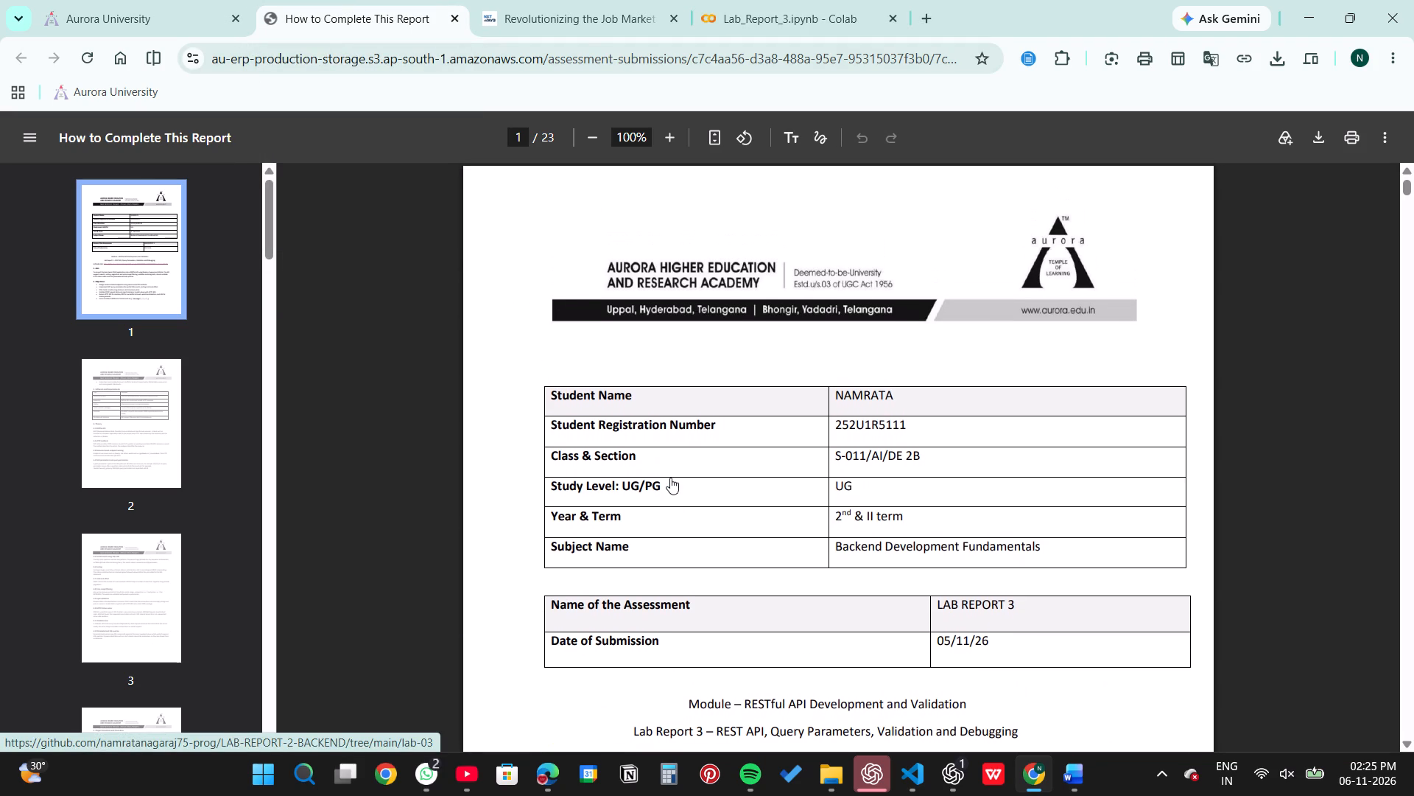
scroll(635, 435, "down", 4)
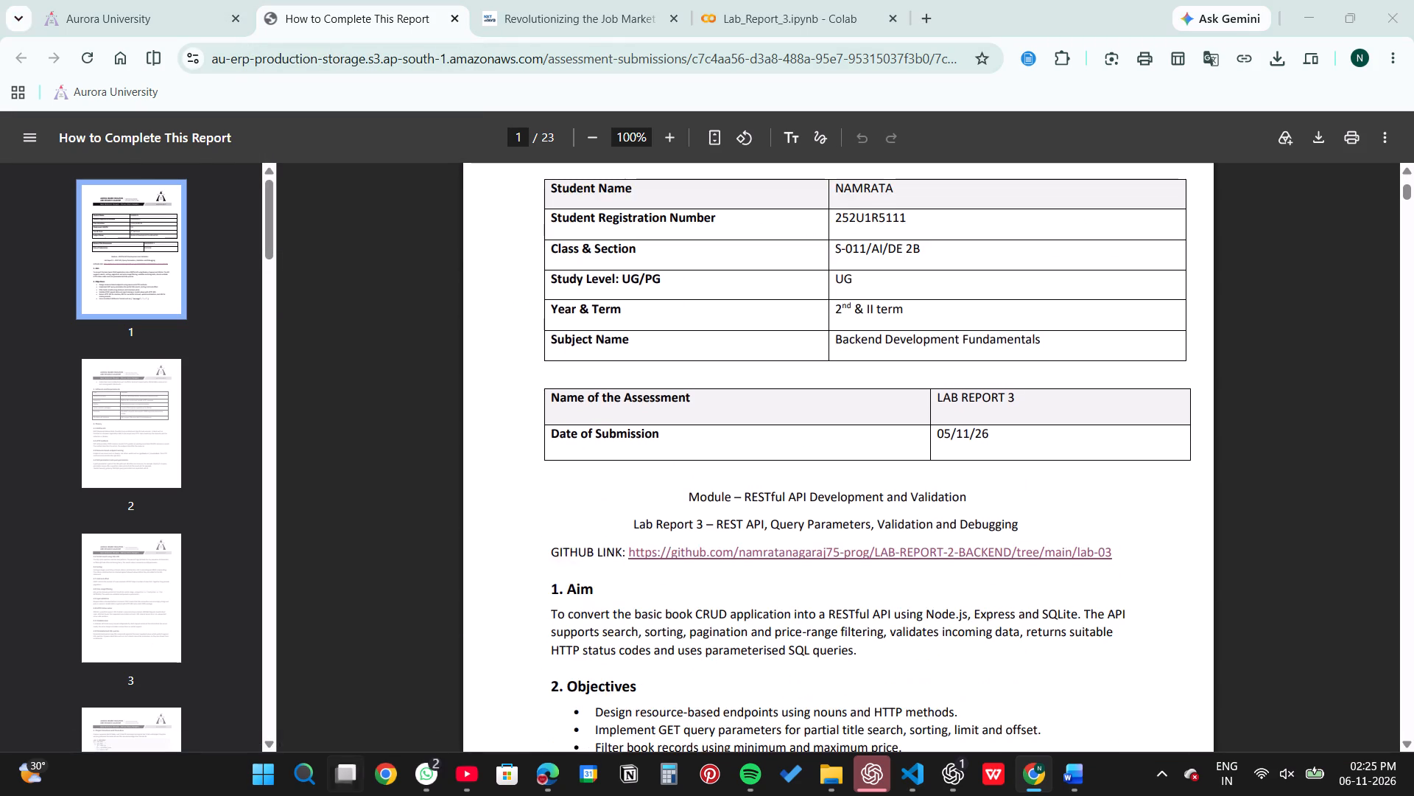
scroll(635, 435, "up", 2)
left_click(293, 209)
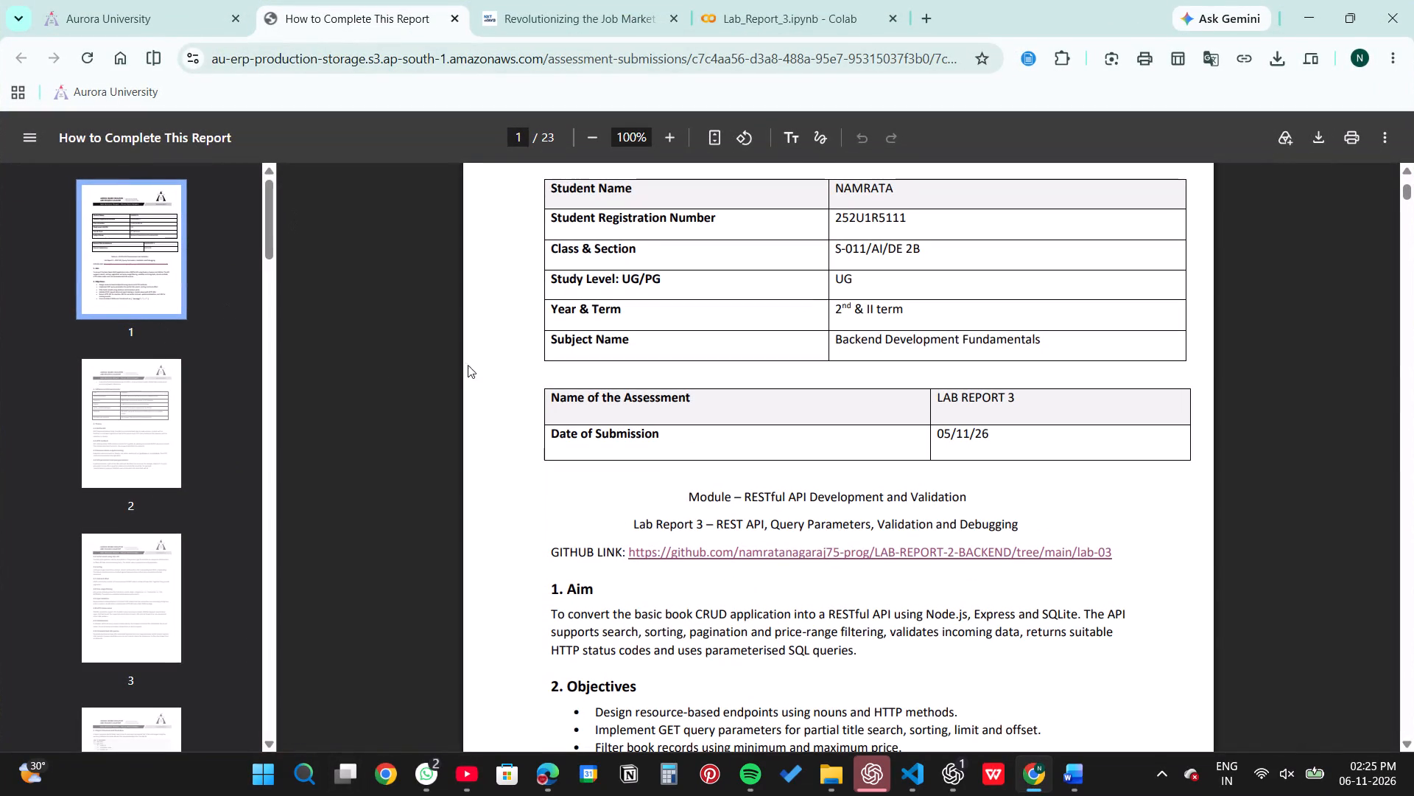
scroll(731, 402, "down", 20)
scroll(731, 402, "down", 20)
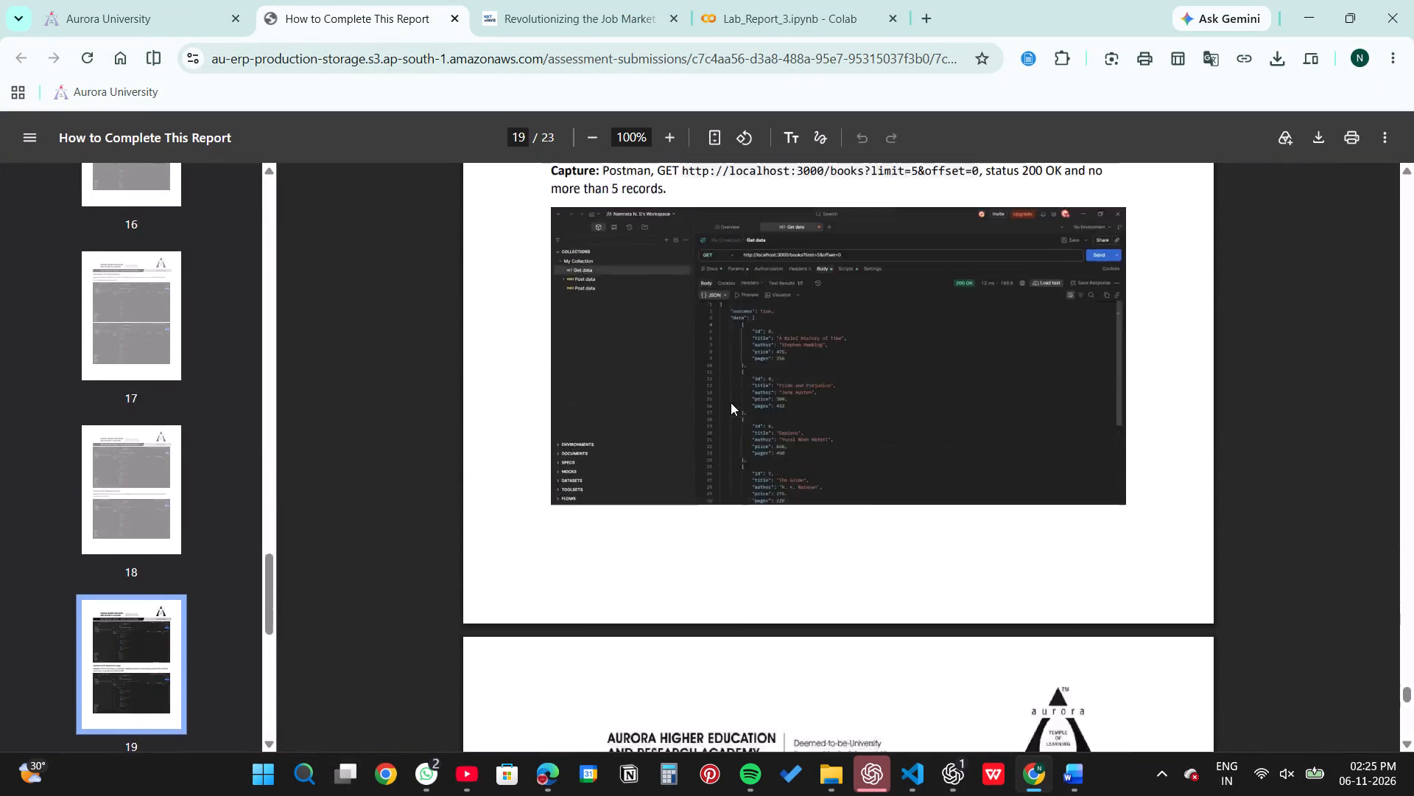
scroll(731, 402, "down", 5)
scroll(731, 402, "up", 9)
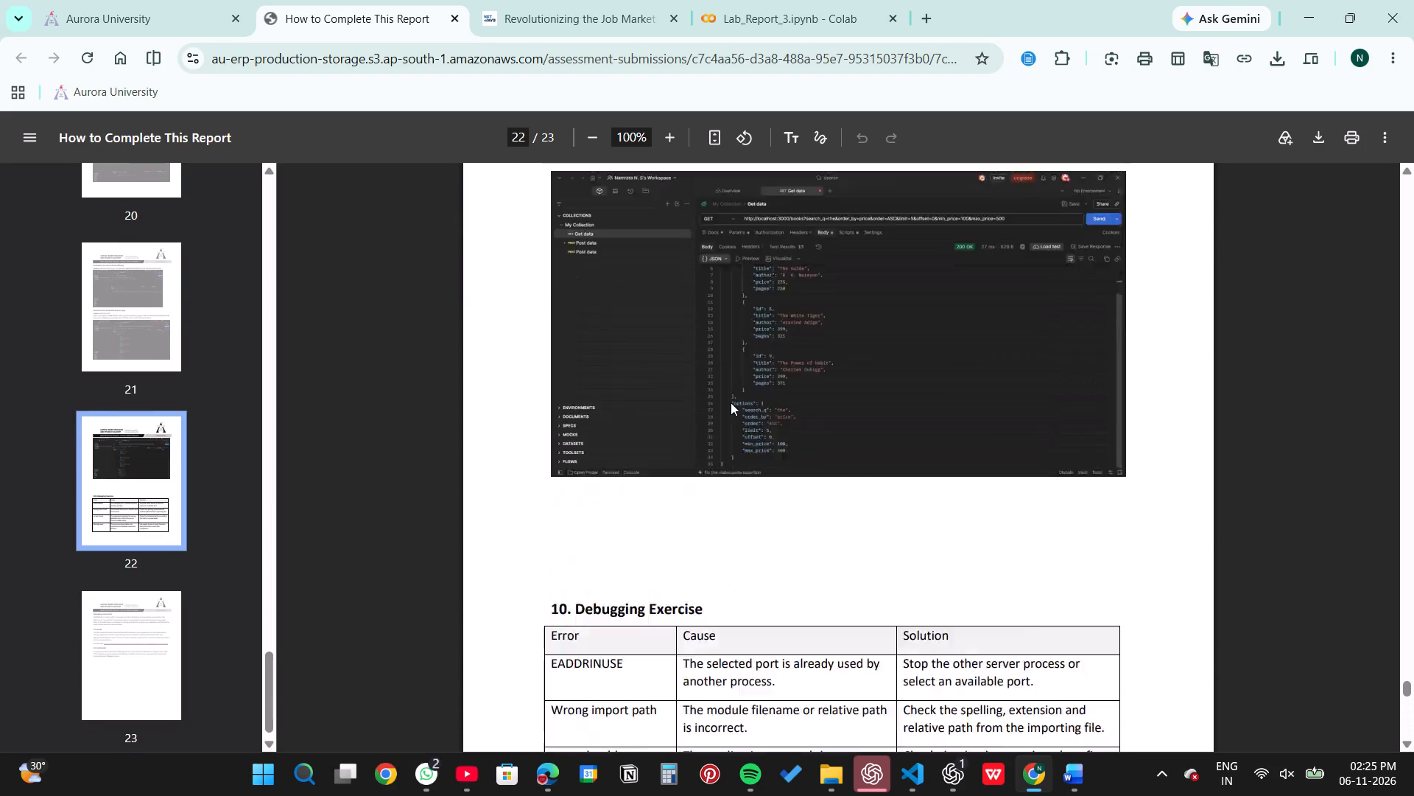
scroll(731, 402, "up", 1)
scroll(731, 402, "down", 1)
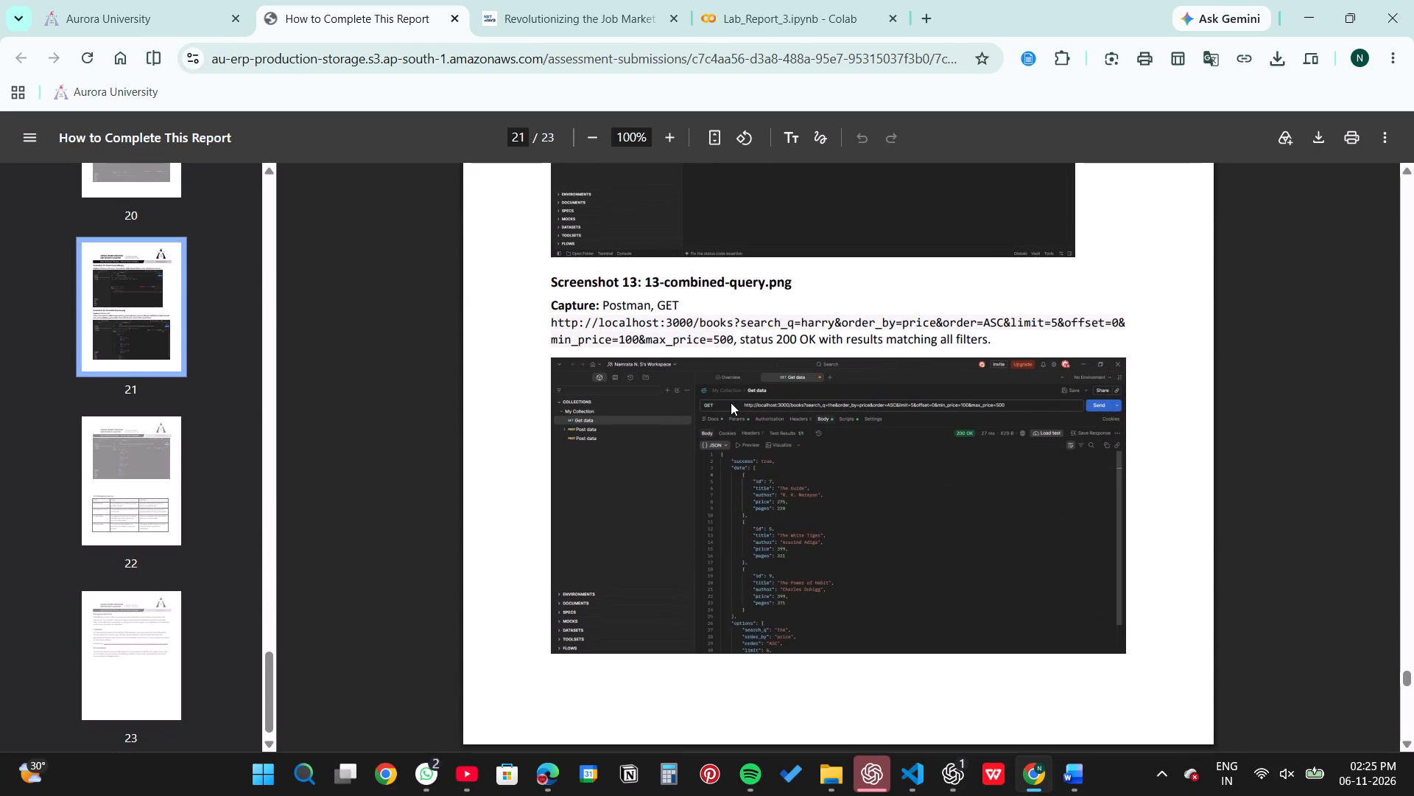
scroll(1033, 407, "up", 17)
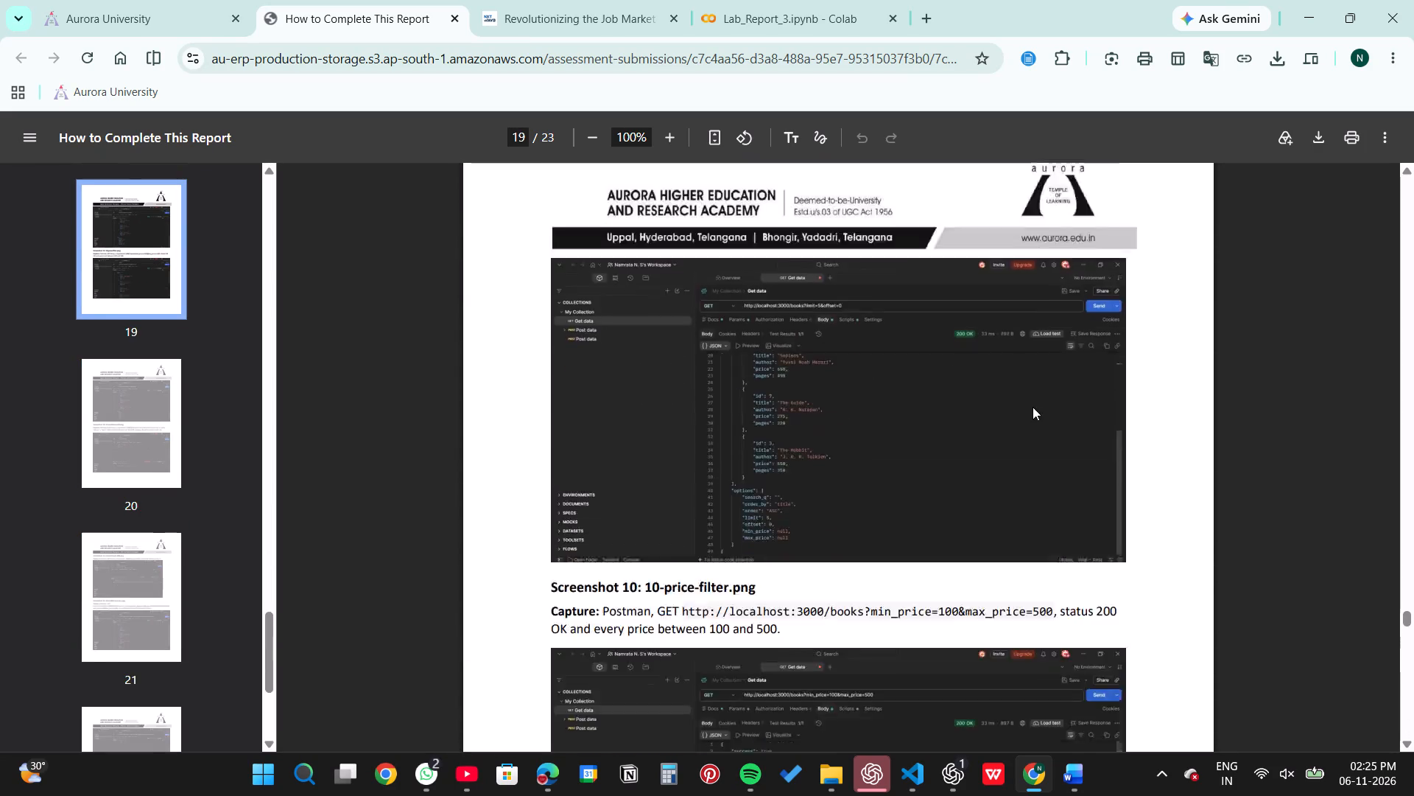
scroll(1033, 407, "up", 17)
scroll(1033, 407, "up", 12)
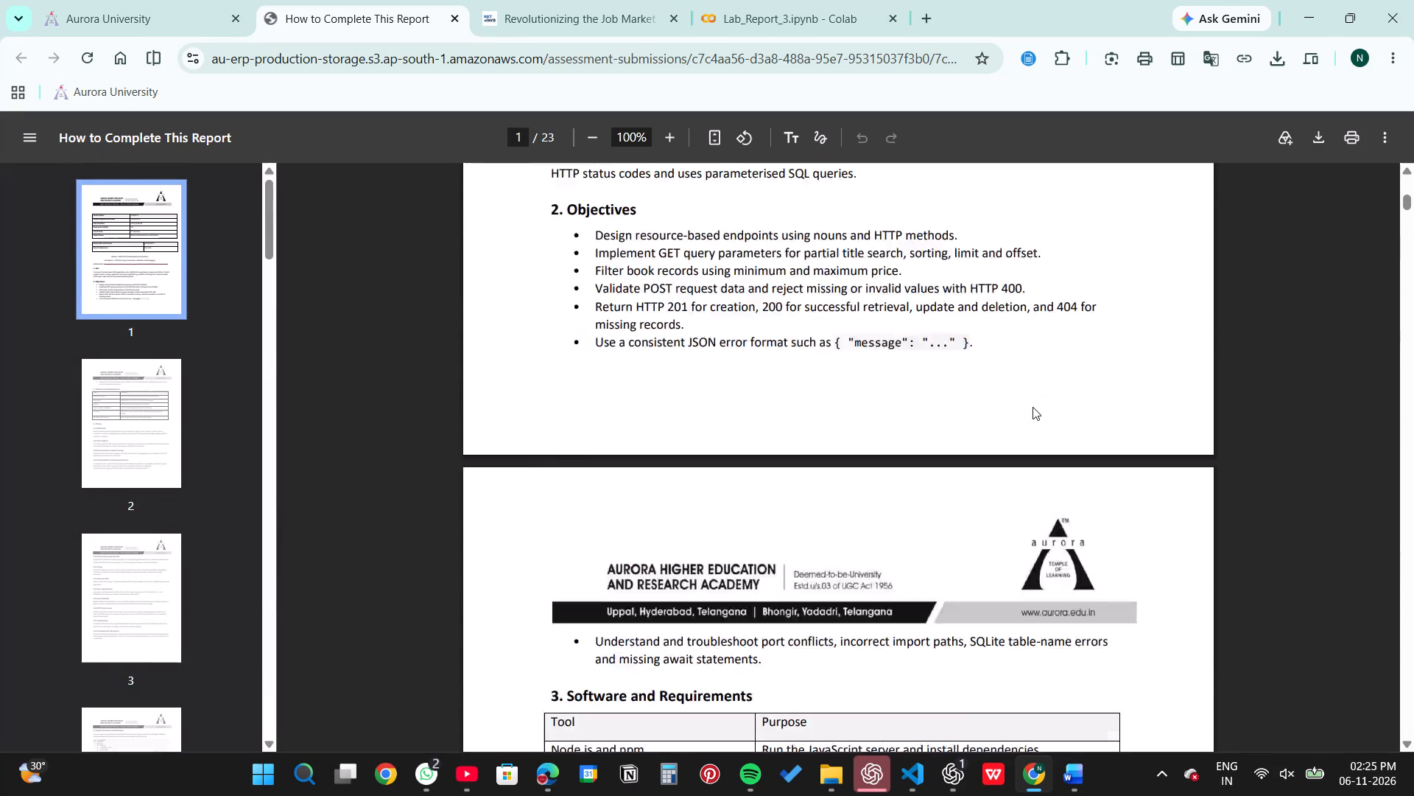
scroll(1033, 407, "up", 7)
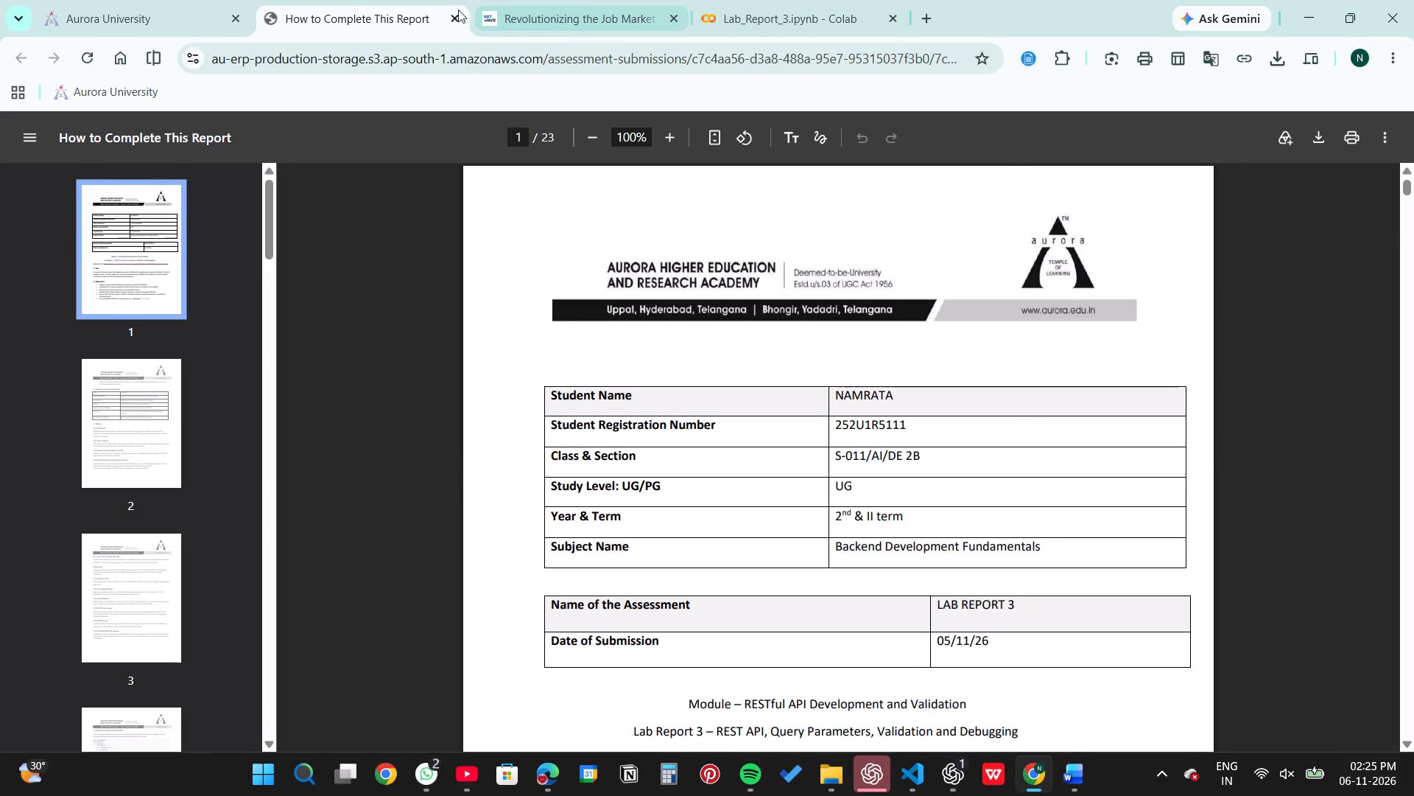
Close the How to Complete This Report PDF and return to the Lab_Report_3.ipynb notebook.
left_click(449, 18)
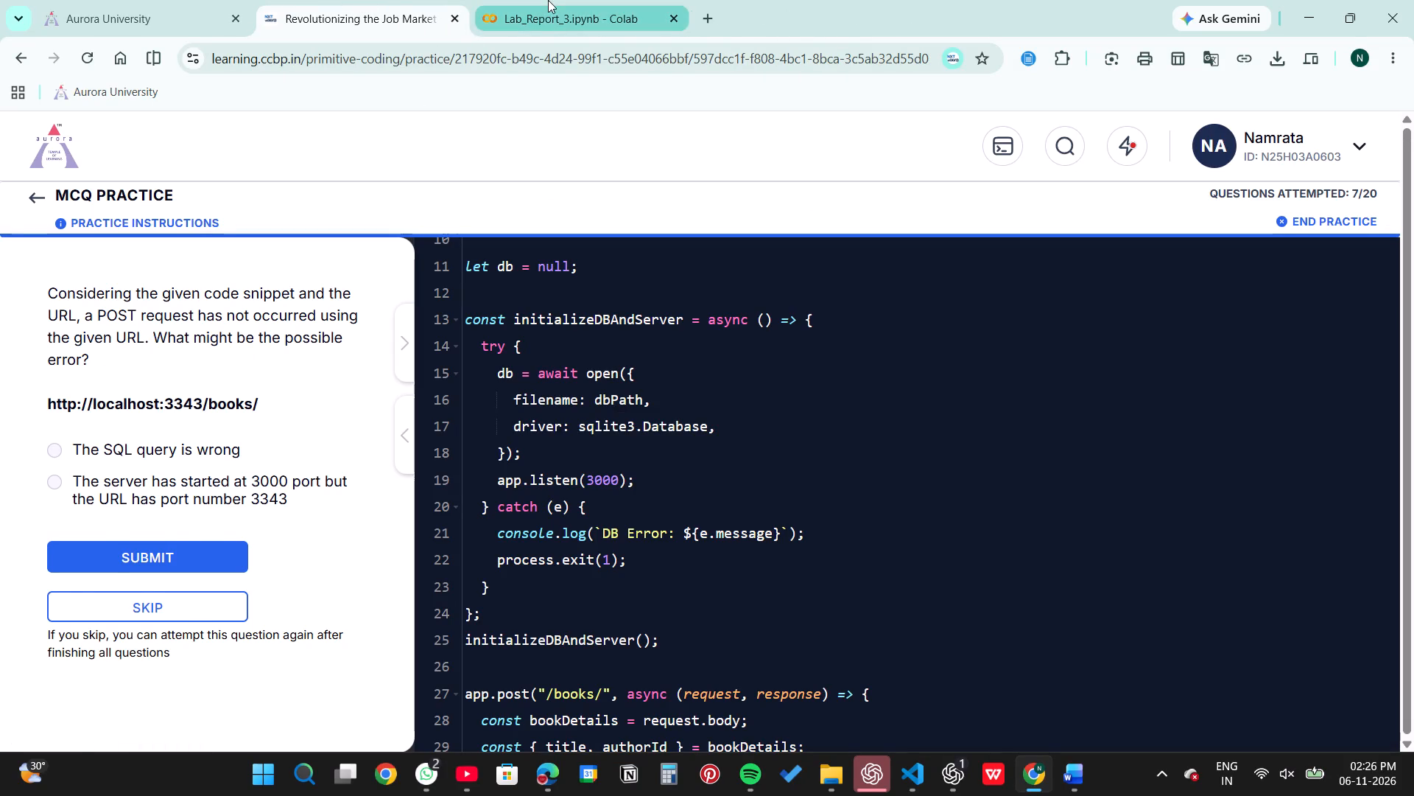
left_click(541, 4)
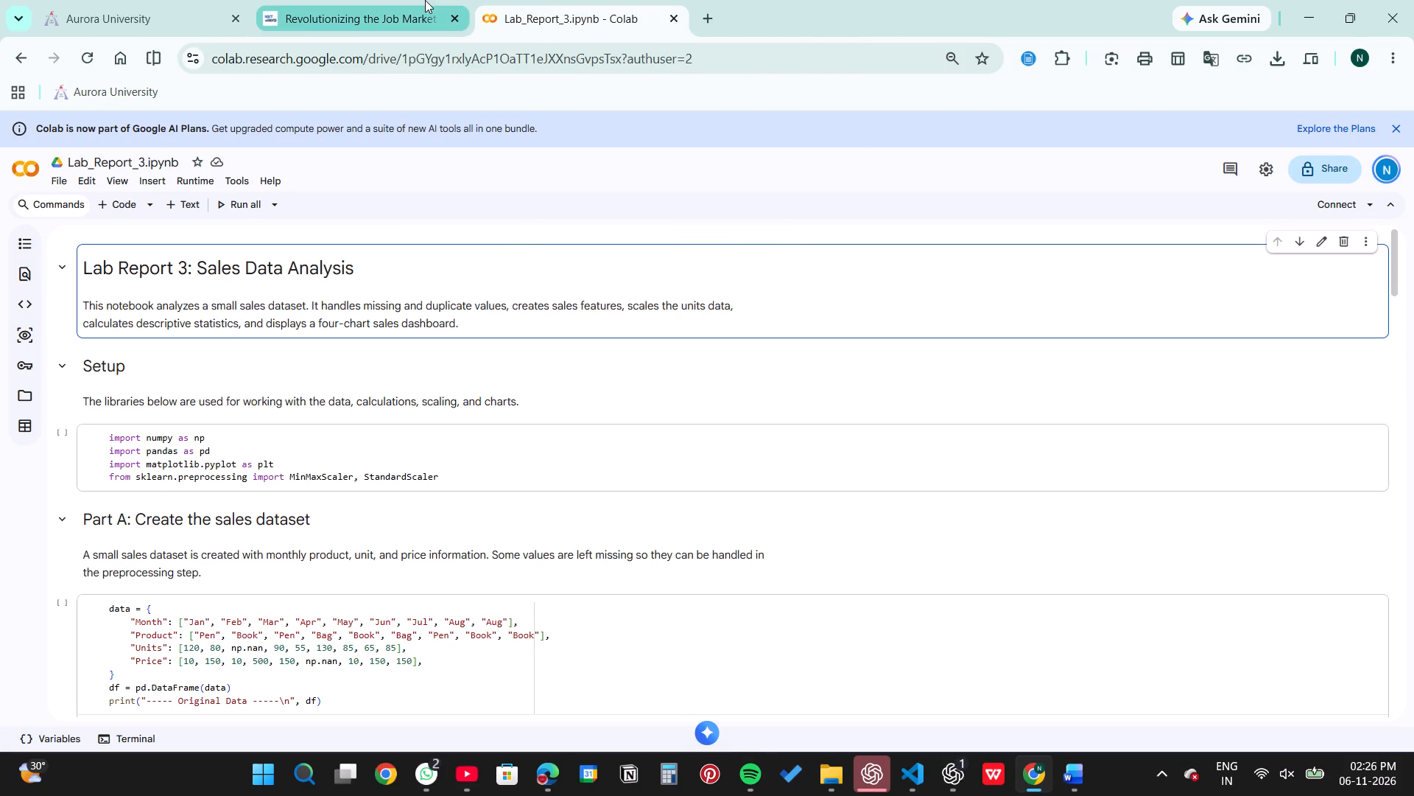
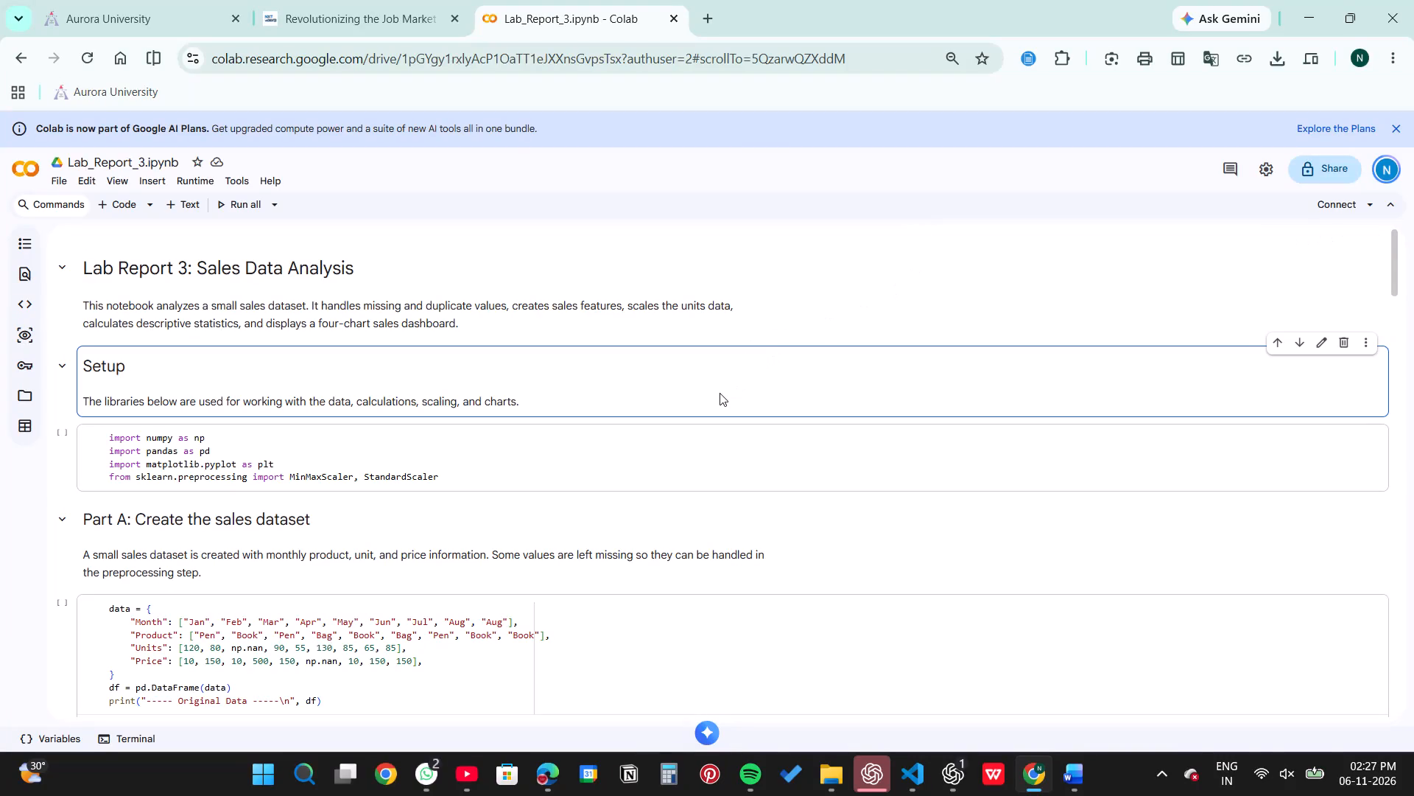
Review the Lab_Report_3.ipynb notebook from Setup through the Part F sales dashboard charts and back to the beginning.
left_click(0, 530)
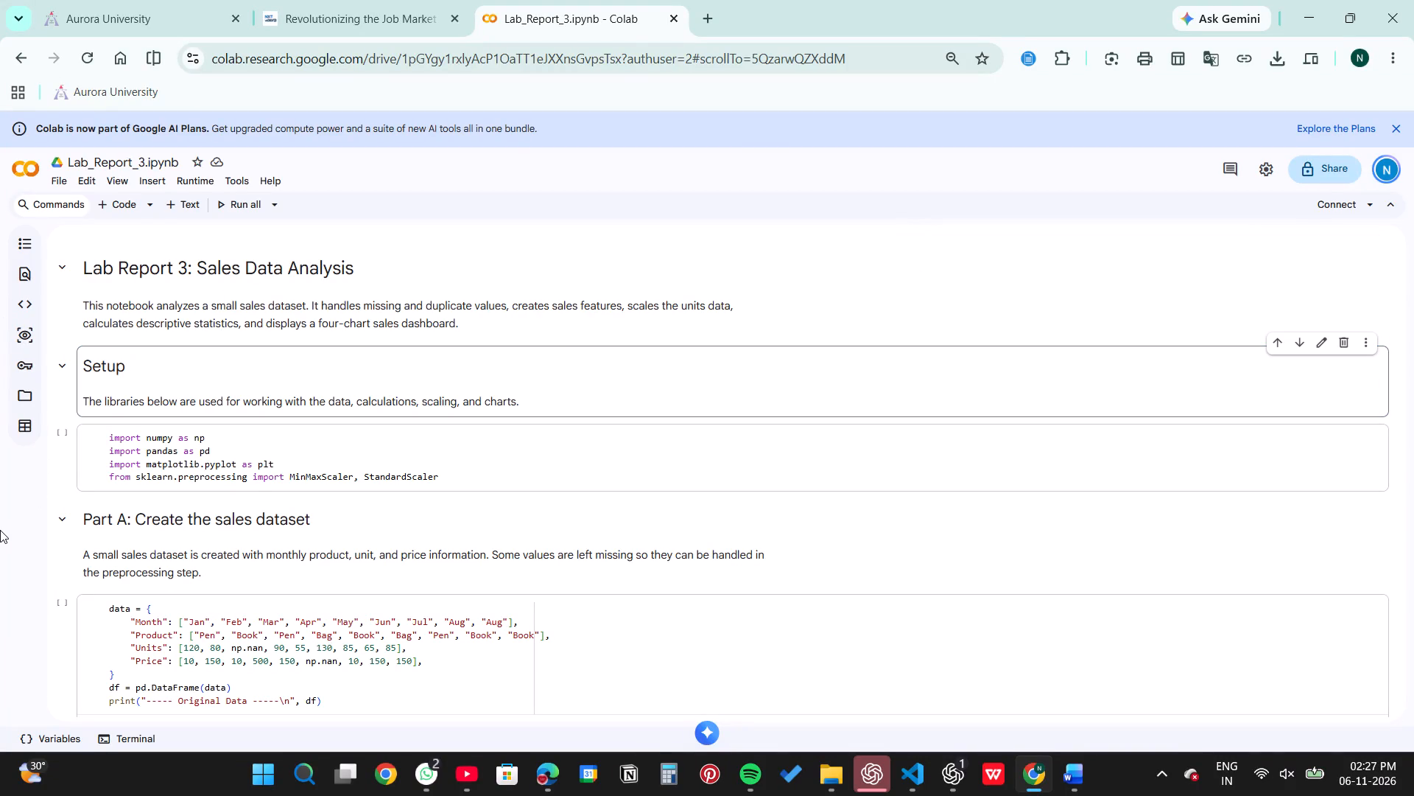
scroll(0, 599, "down", 1)
scroll(538, 632, "down", 2)
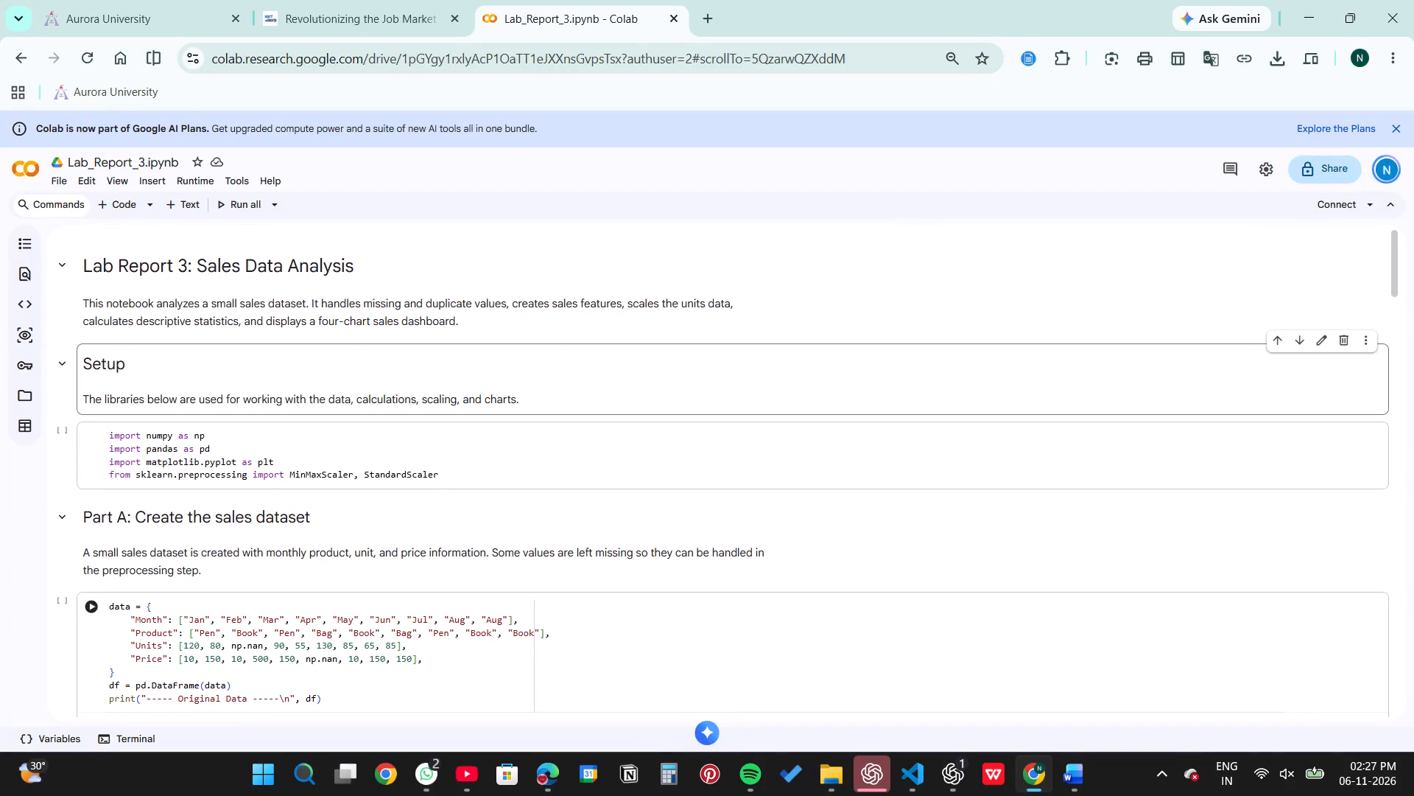
scroll(538, 632, "down", 15)
scroll(538, 632, "down", 7)
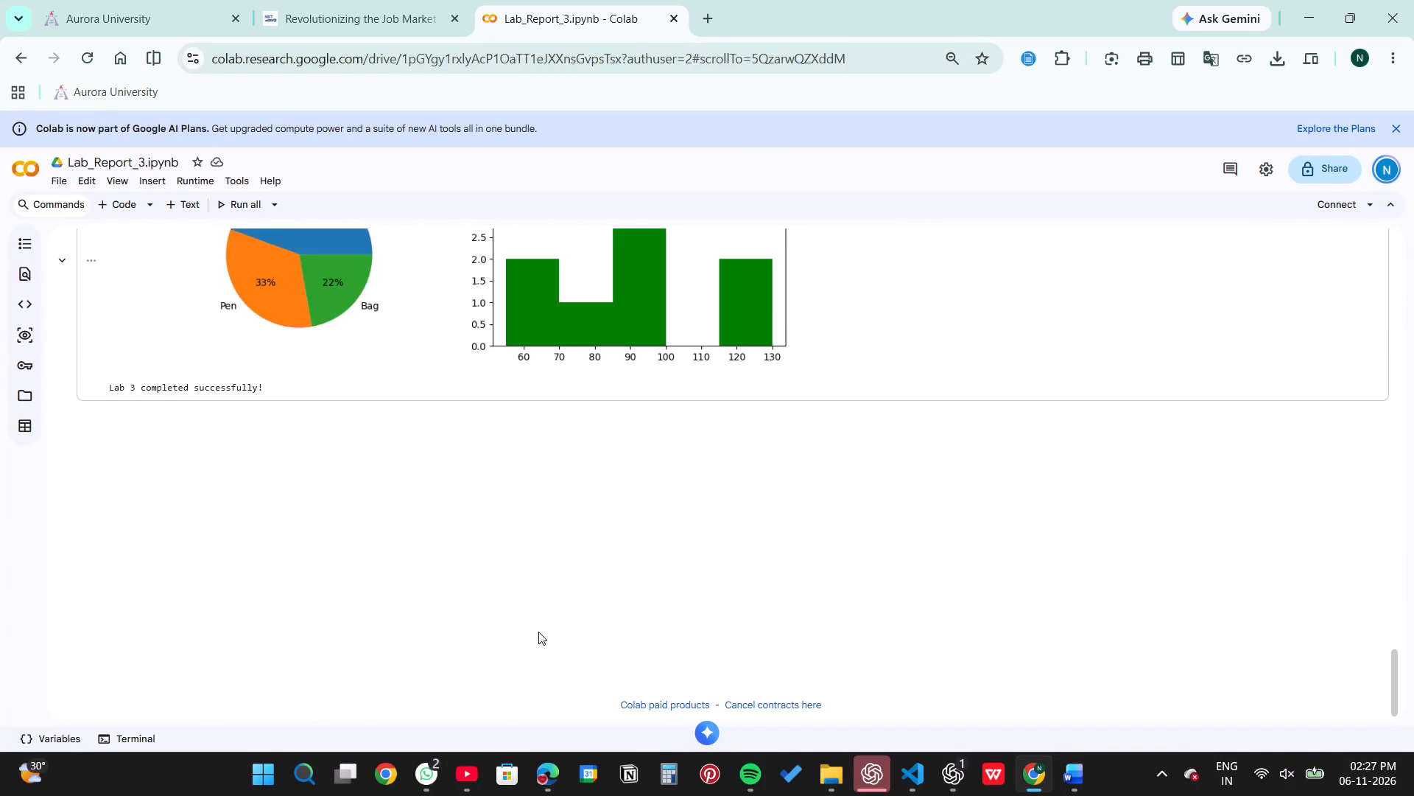
scroll(538, 632, "up", 9)
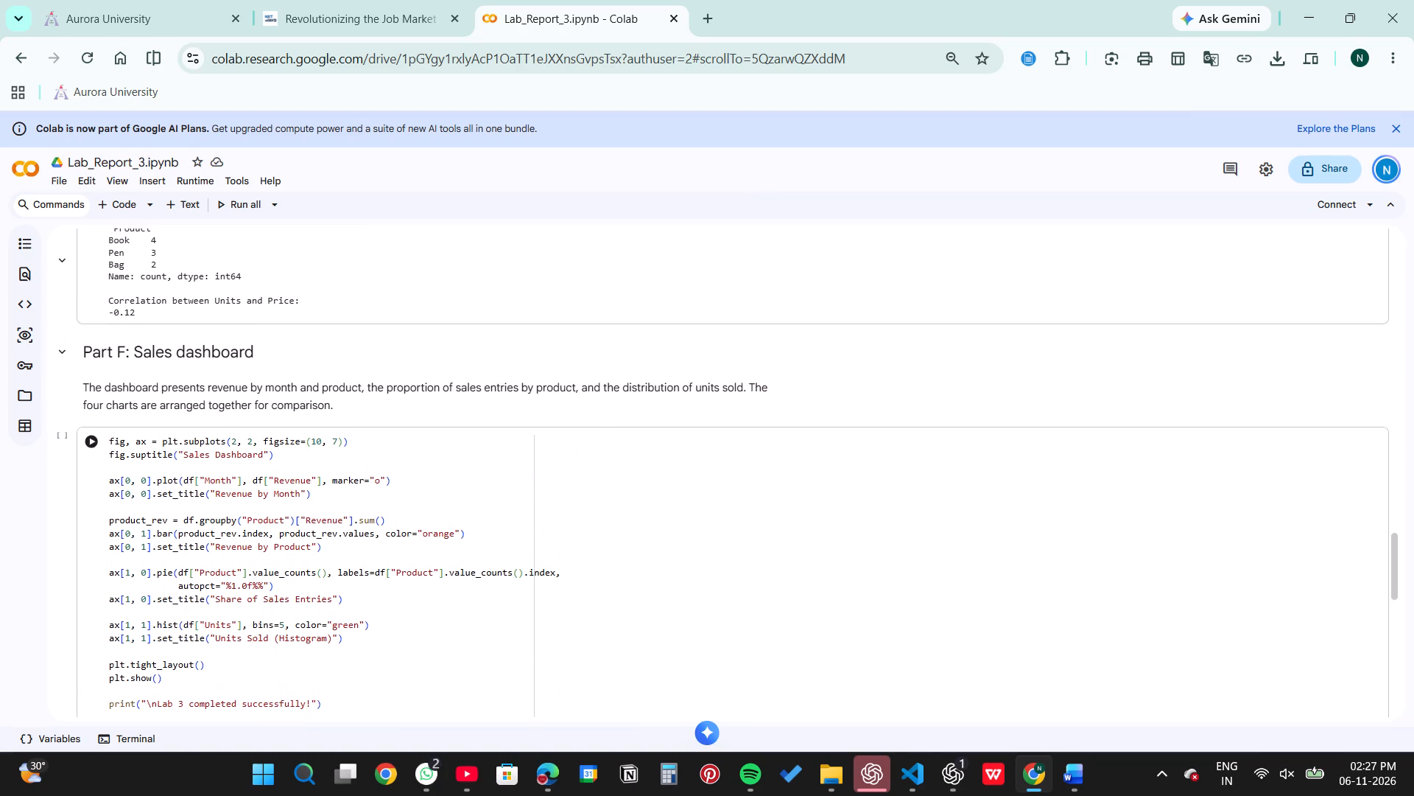
scroll(538, 632, "down", 5)
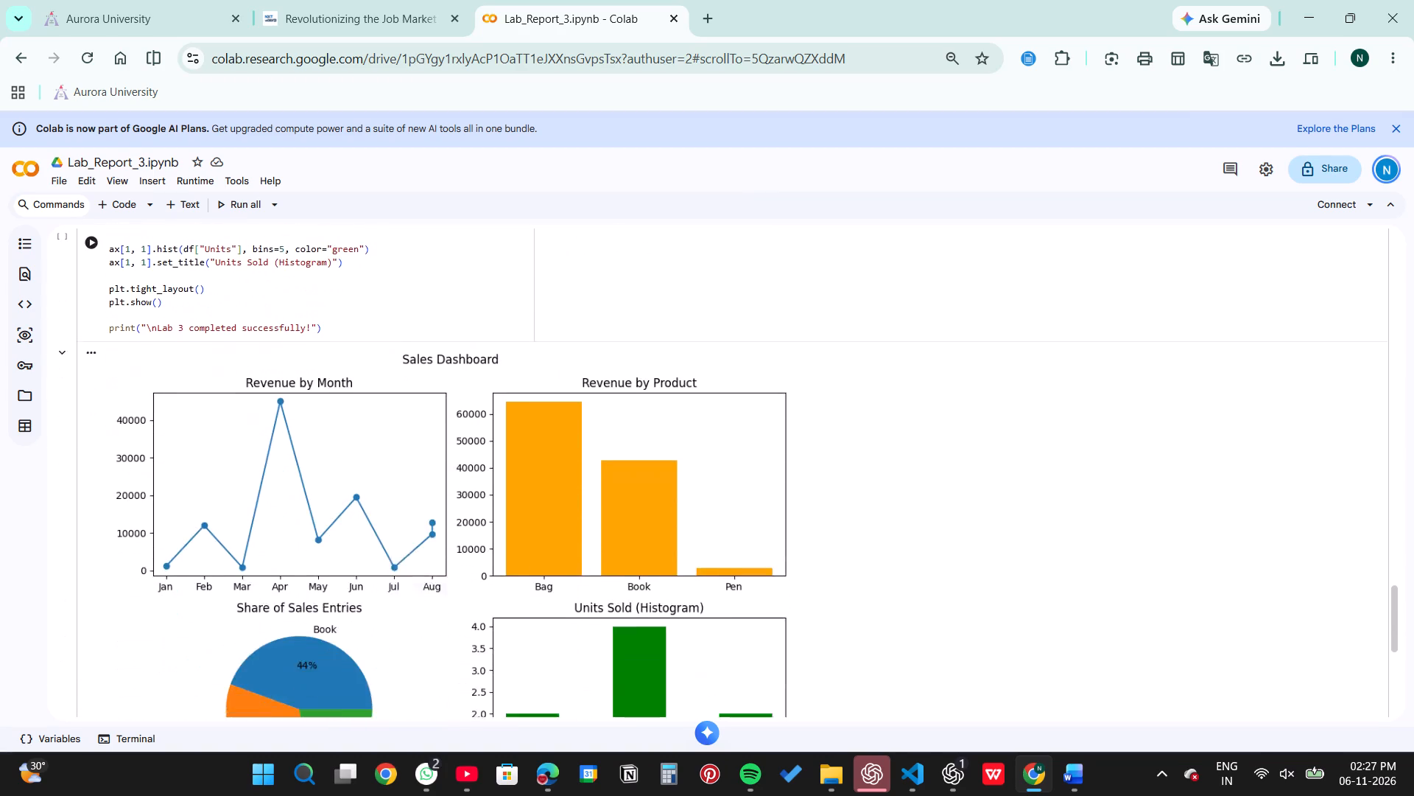
scroll(538, 632, "down", 7)
scroll(538, 632, "up", 10)
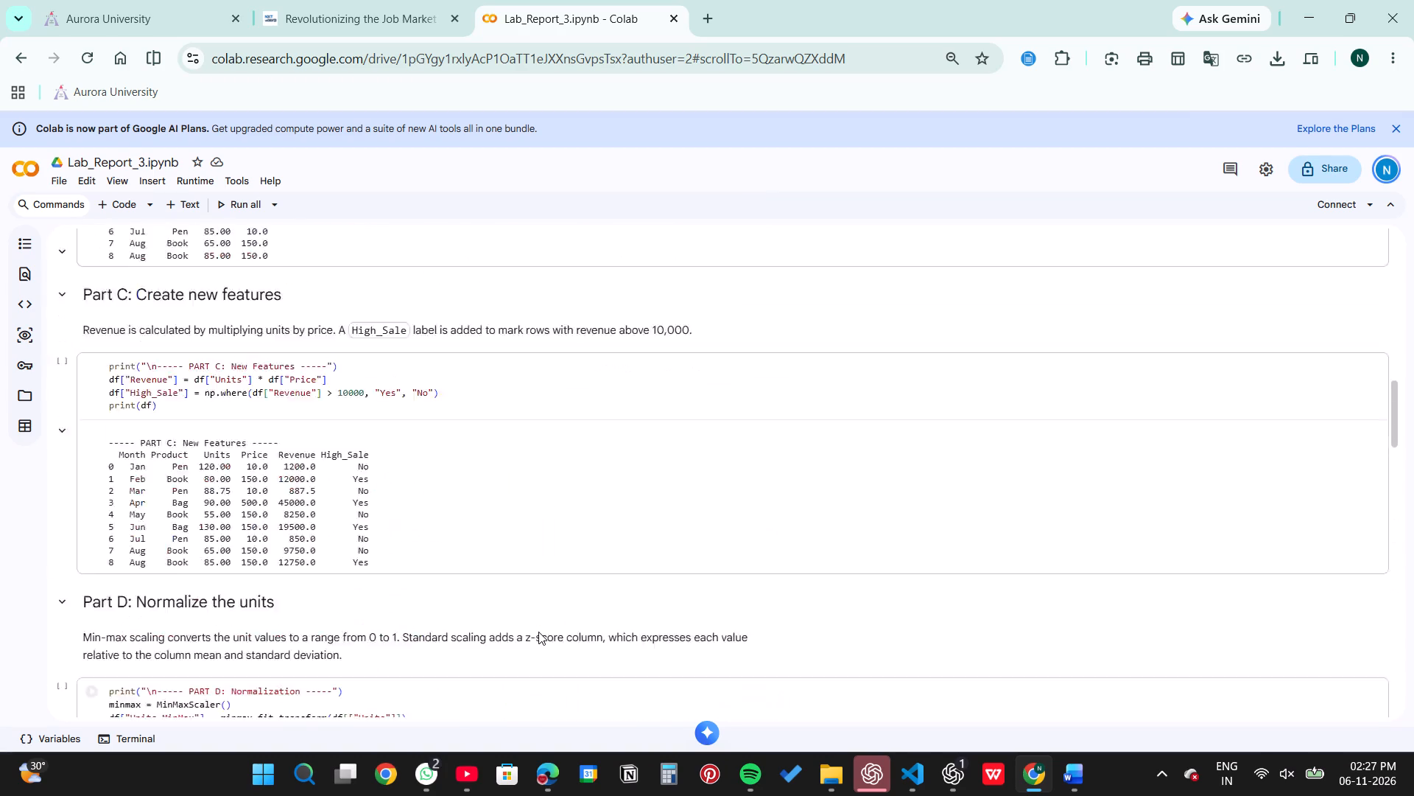
scroll(538, 632, "up", 5)
Enlarge the notebook page by two zoom levels and dismiss the Google AI Plans banner.
key("ctrl+equal")
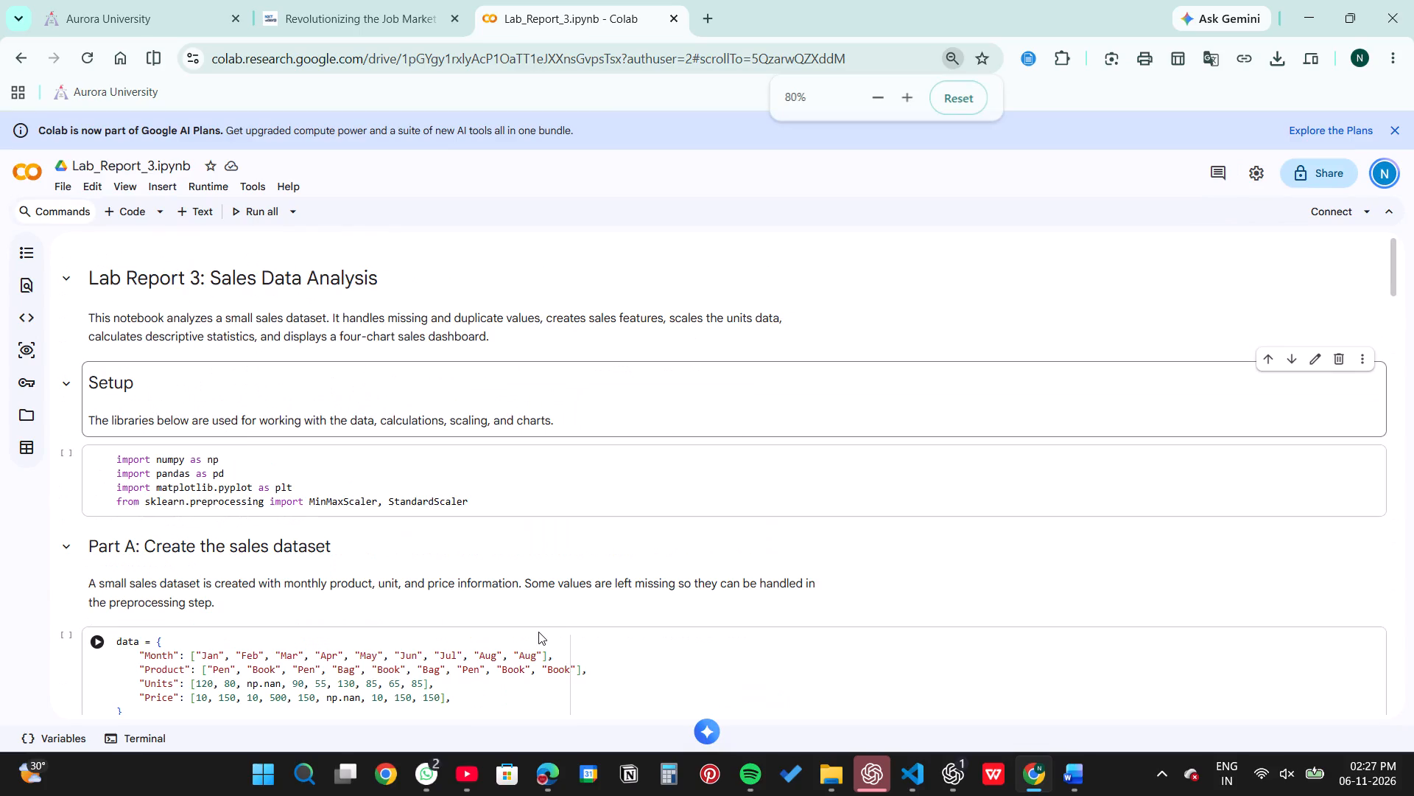
scroll(538, 632, "up", 3)
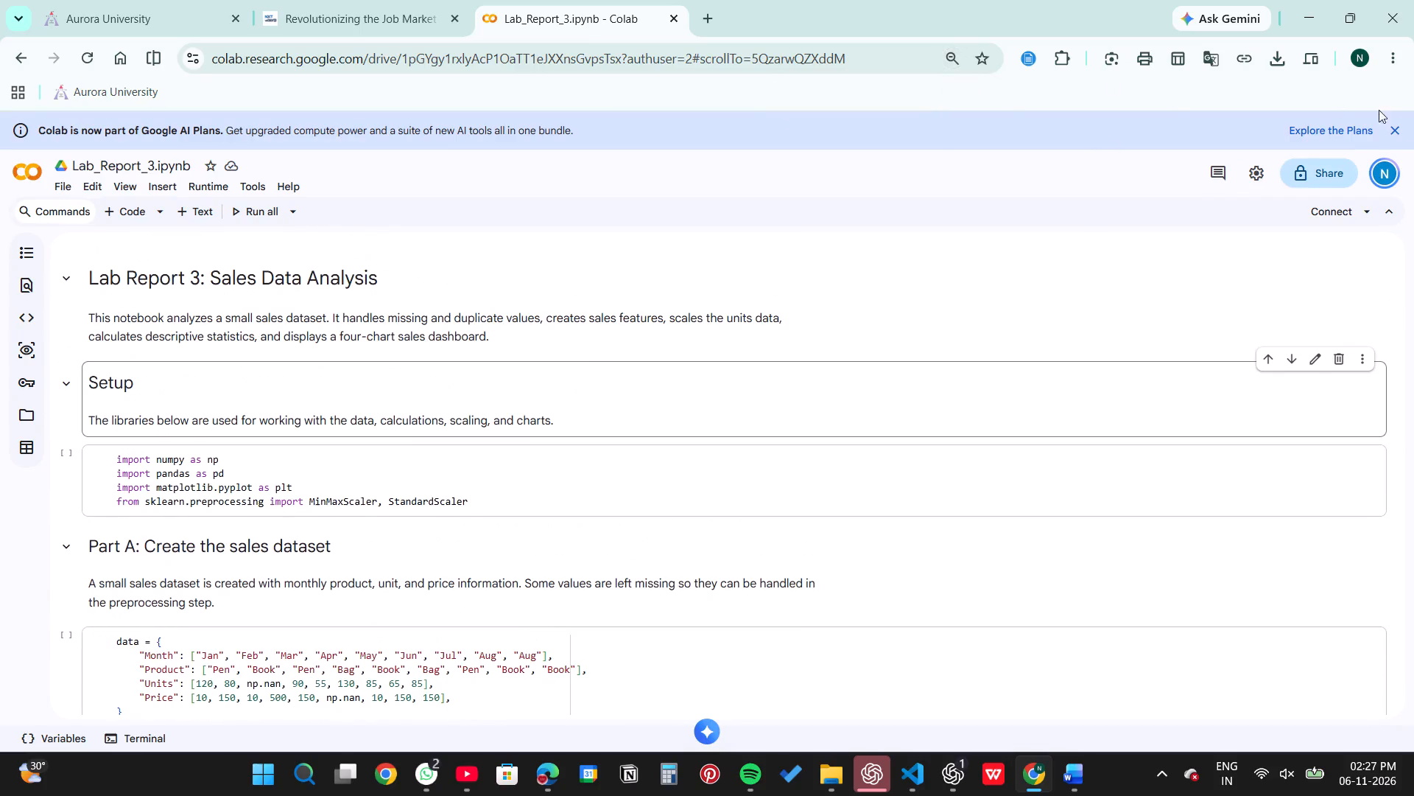
left_click(1394, 128)
key("ctrl+equal")
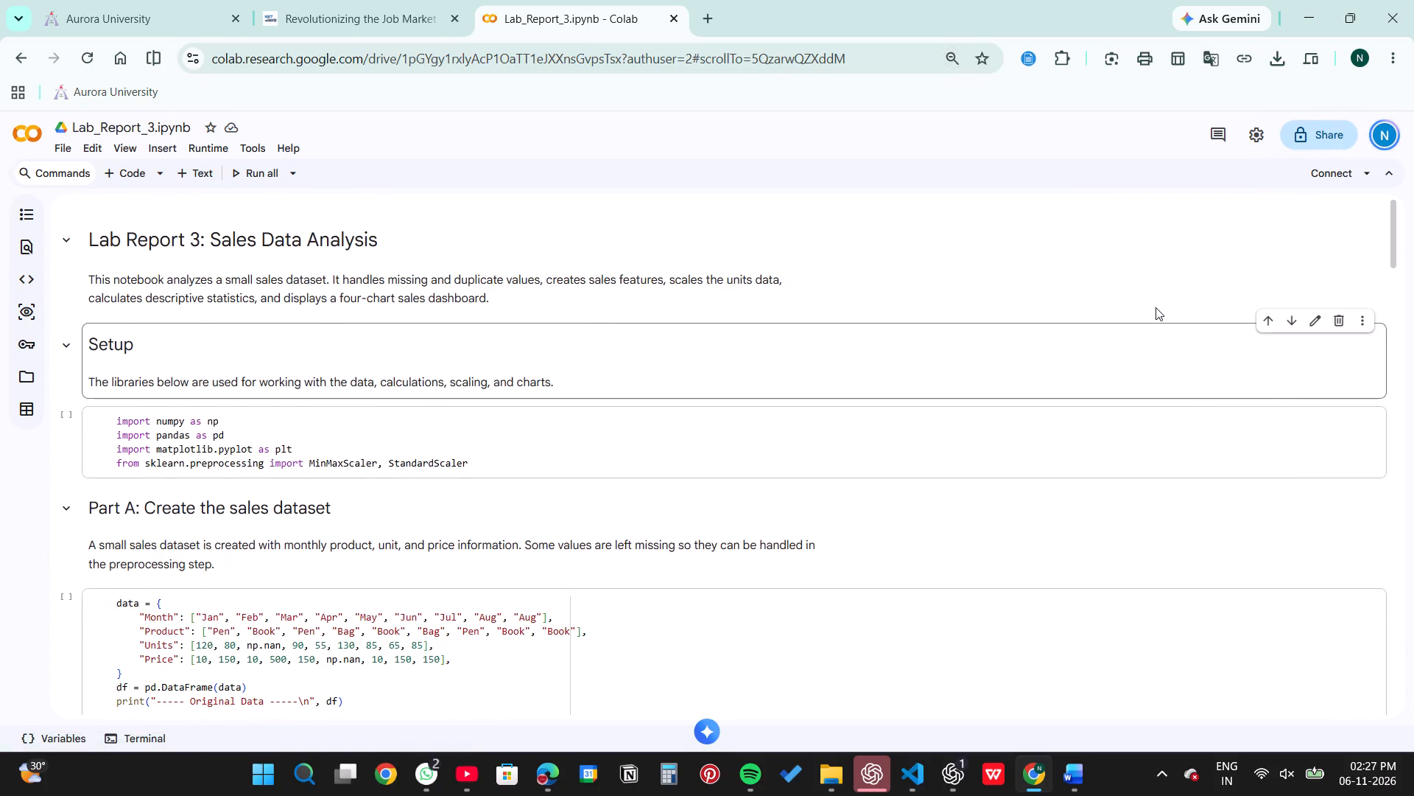
scroll(1156, 307, "up", 2)
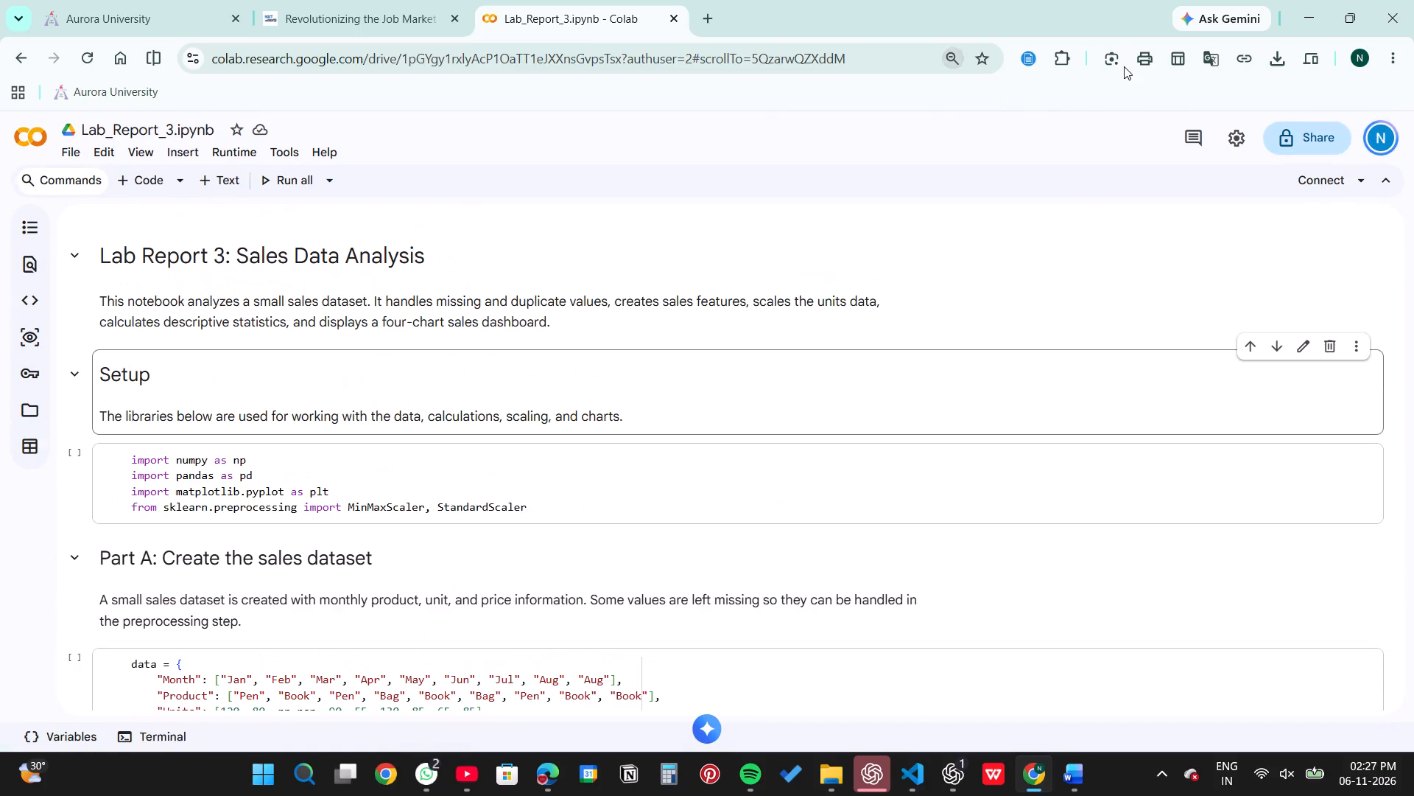
Switch to the LAB REPORT 7 AI document in Word and delete the handwritten assignment pages after the cover page.
left_click(1077, 775)
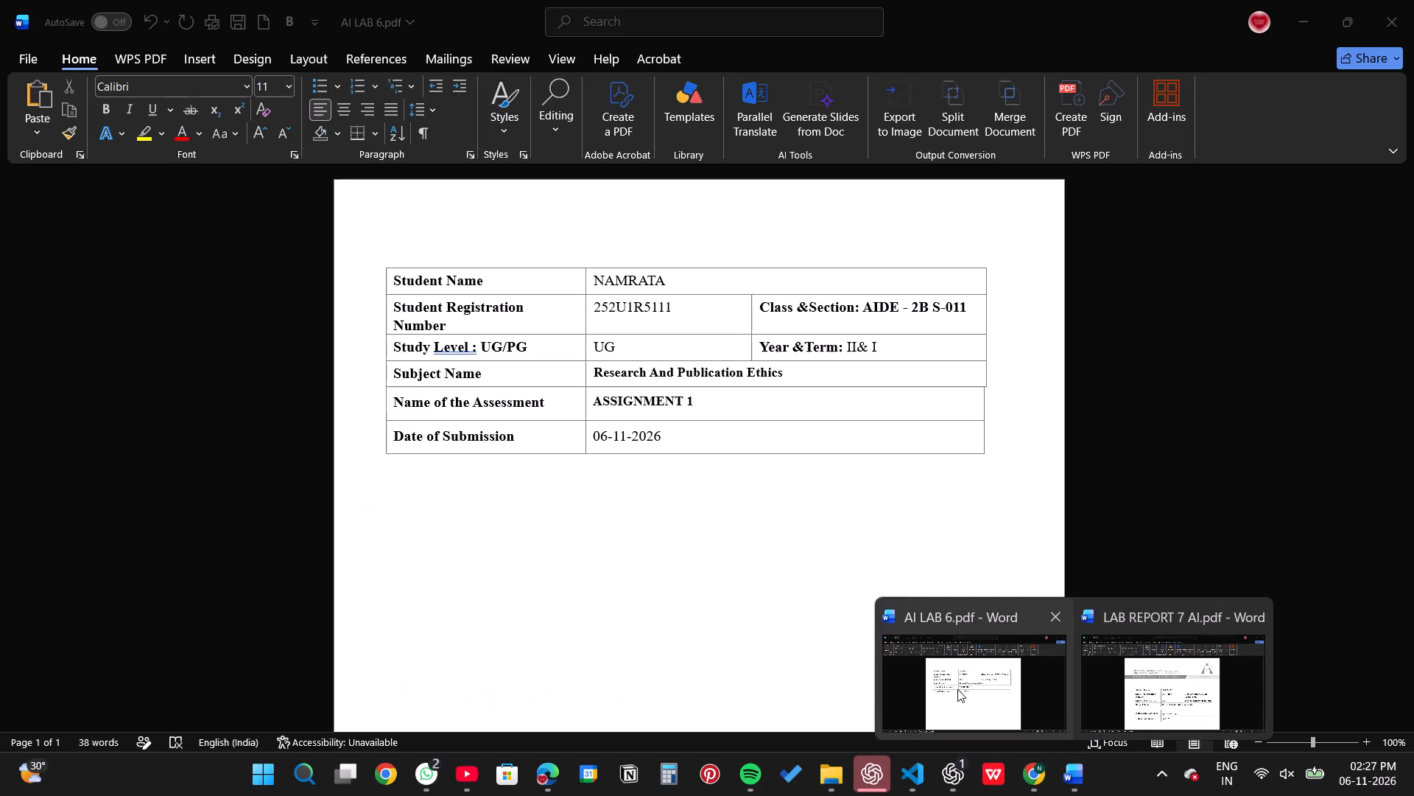
left_click(957, 689)
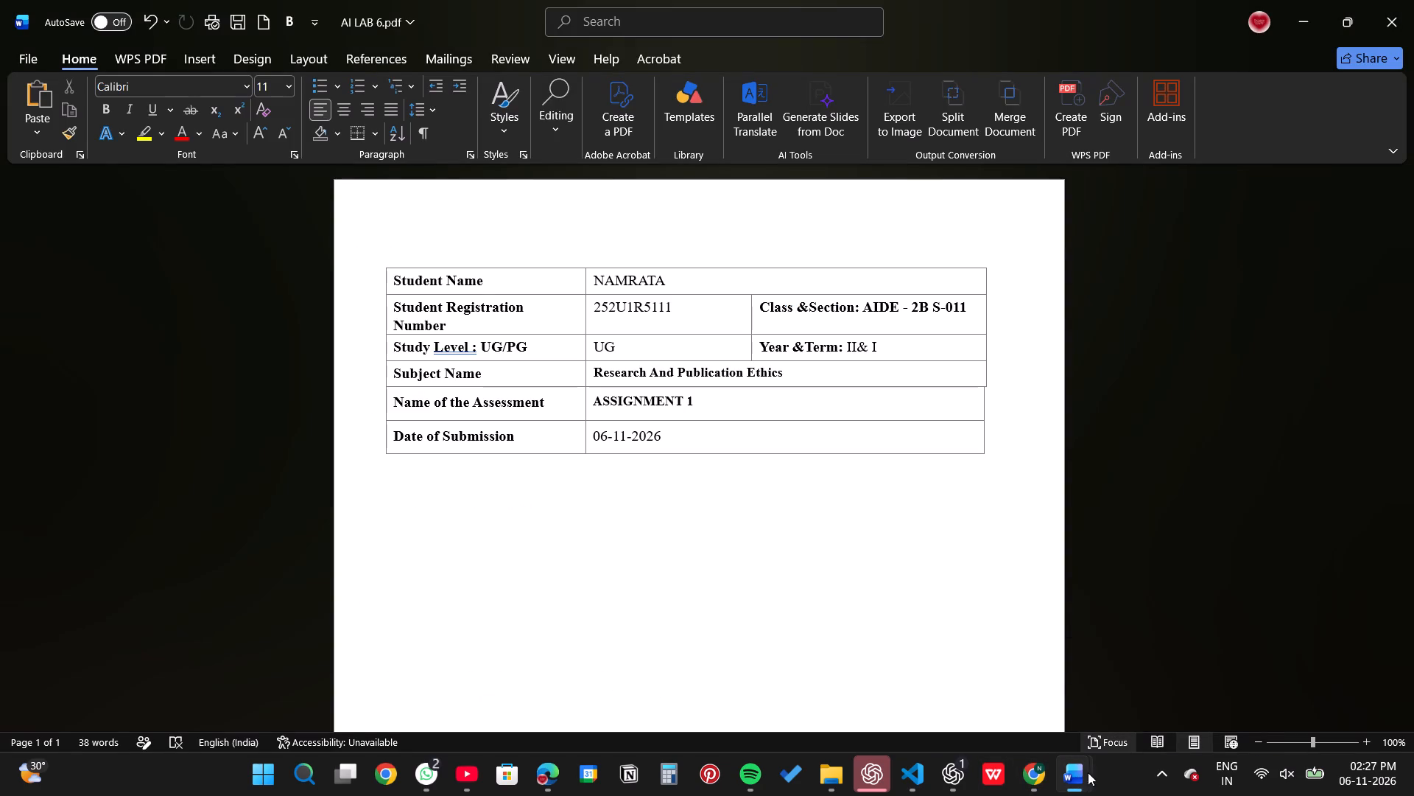
left_click(1171, 663)
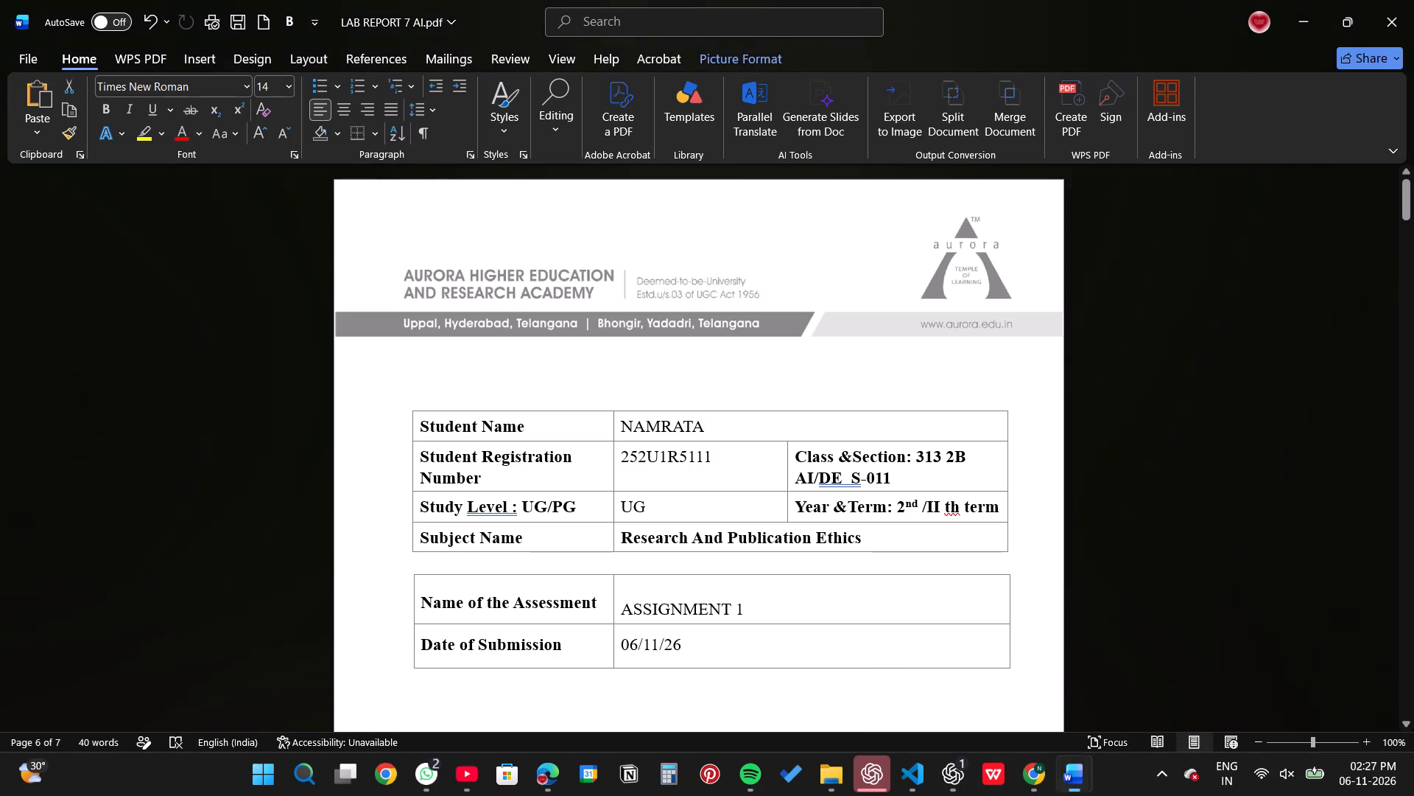
scroll(791, 577, "down", 5)
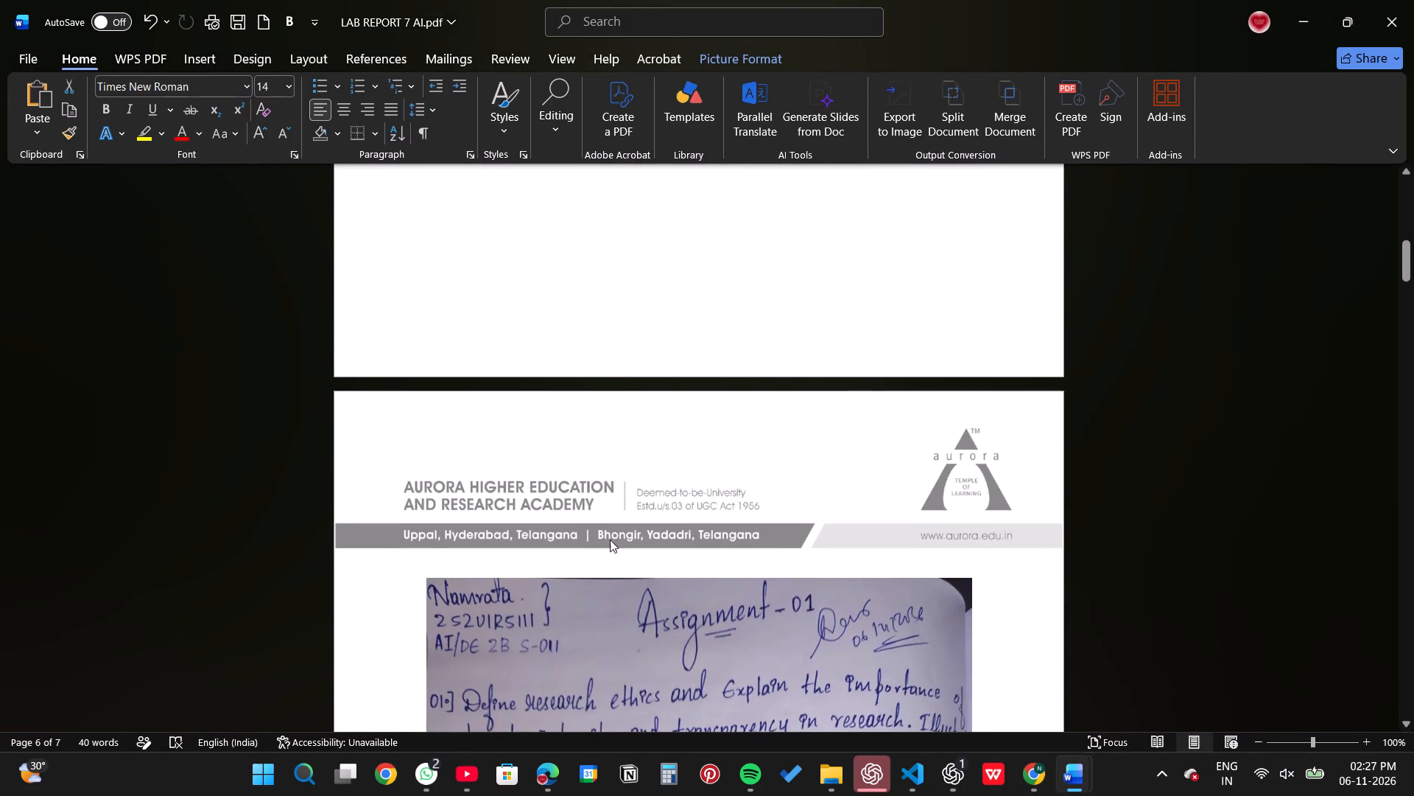
left_click_drag(366, 576, 708, 795)
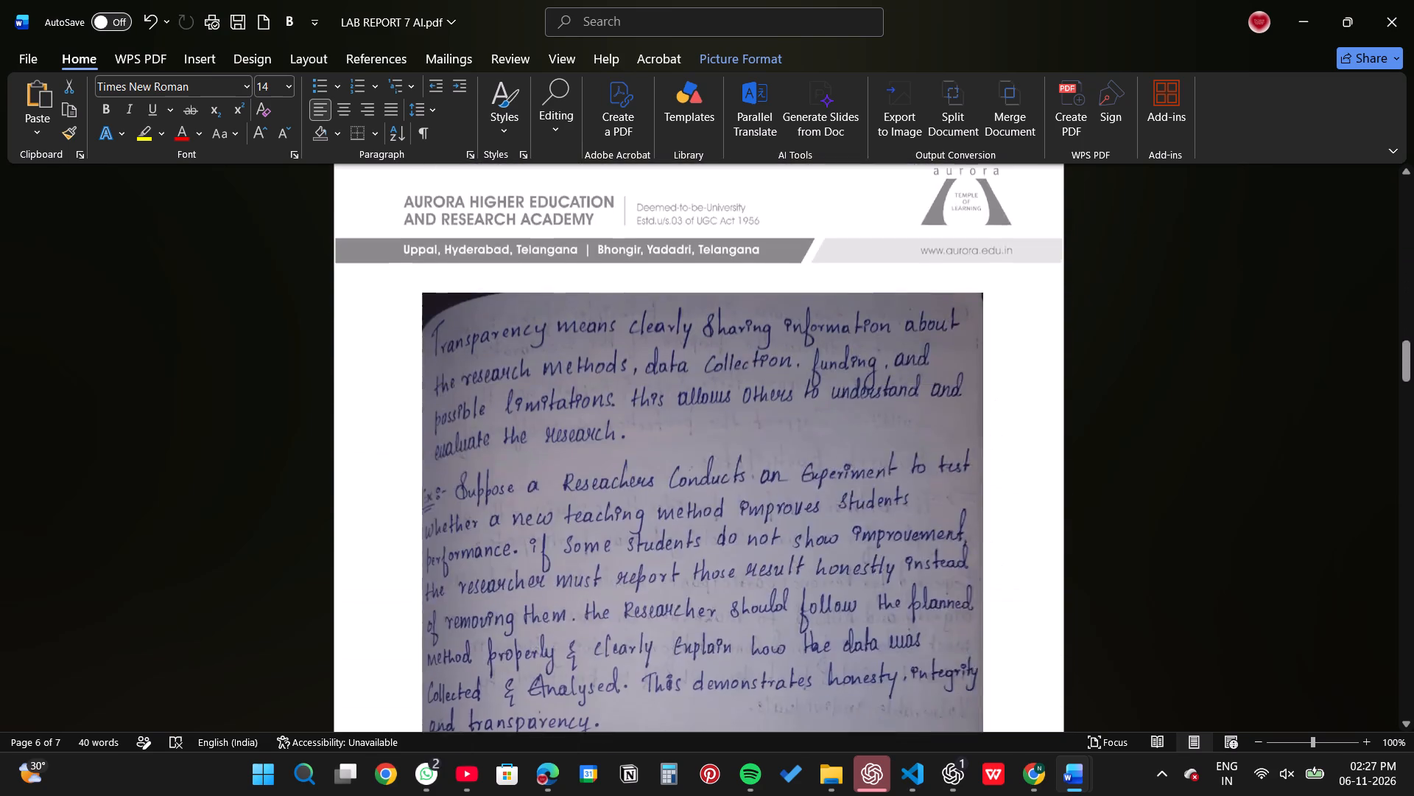
left_click_drag(708, 795, 708, 795)
key("BackSpace")
key("Delete")
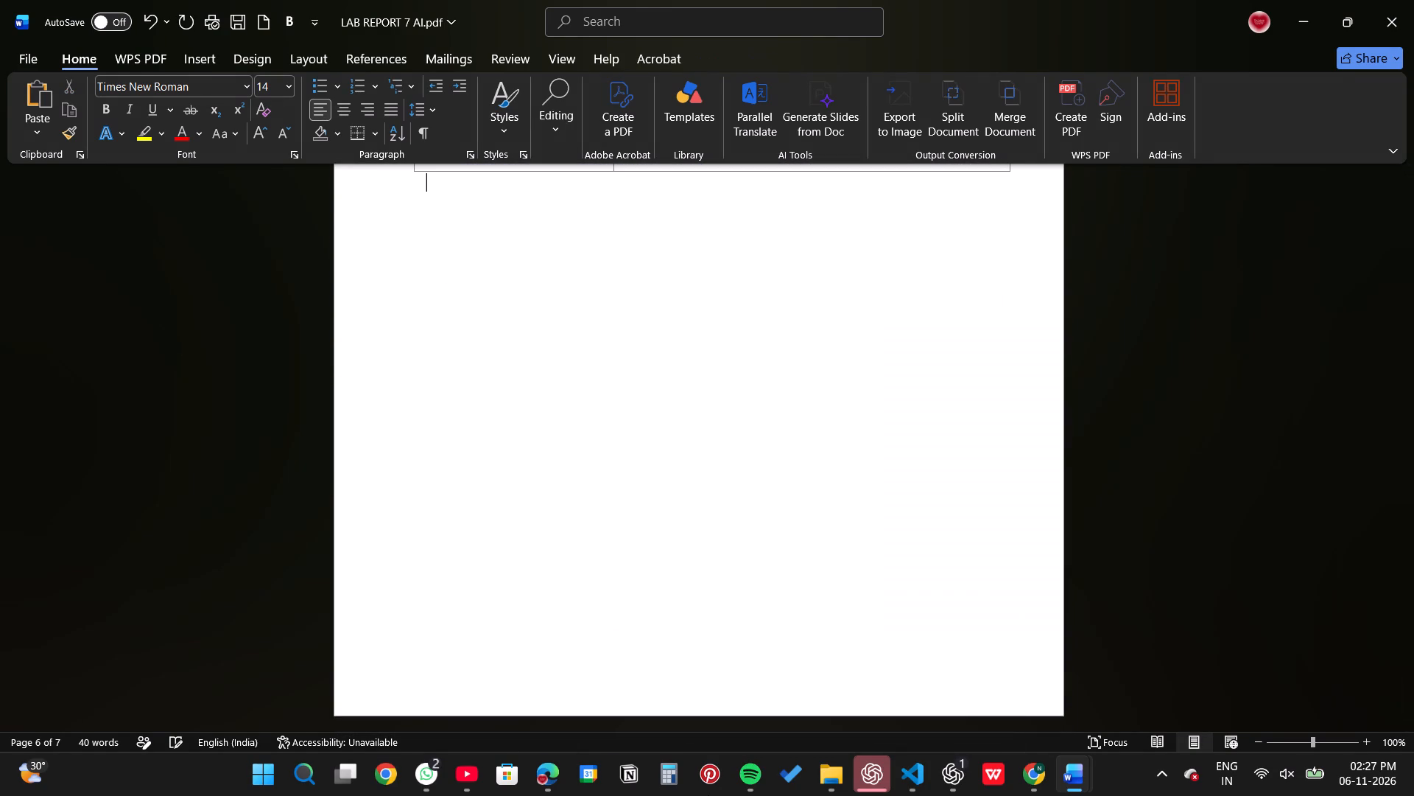
Add an empty line below the assessment table on the cover page.
scroll(708, 795, "up", 2)
scroll(583, 485, "up", 3)
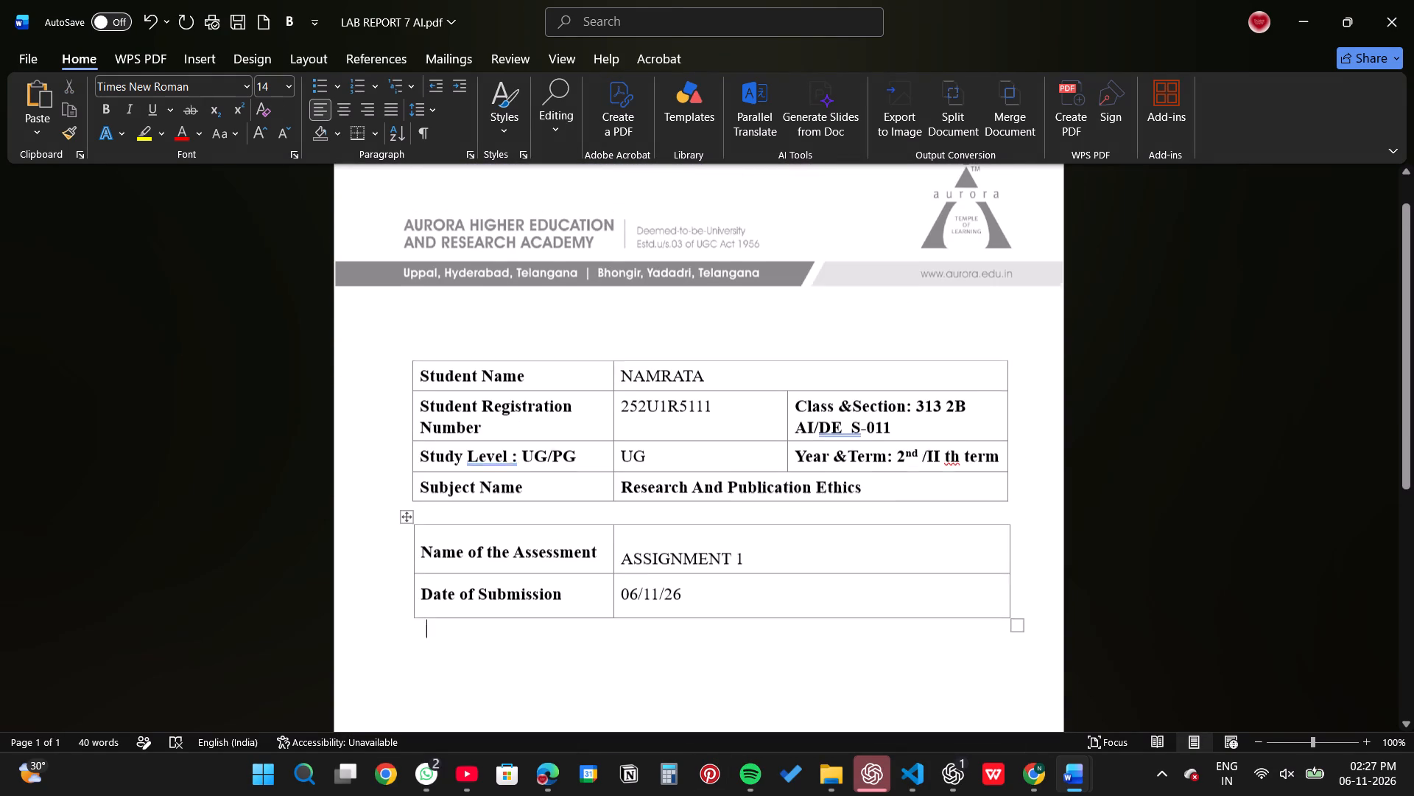
left_click(750, 629)
left_click(584, 663)
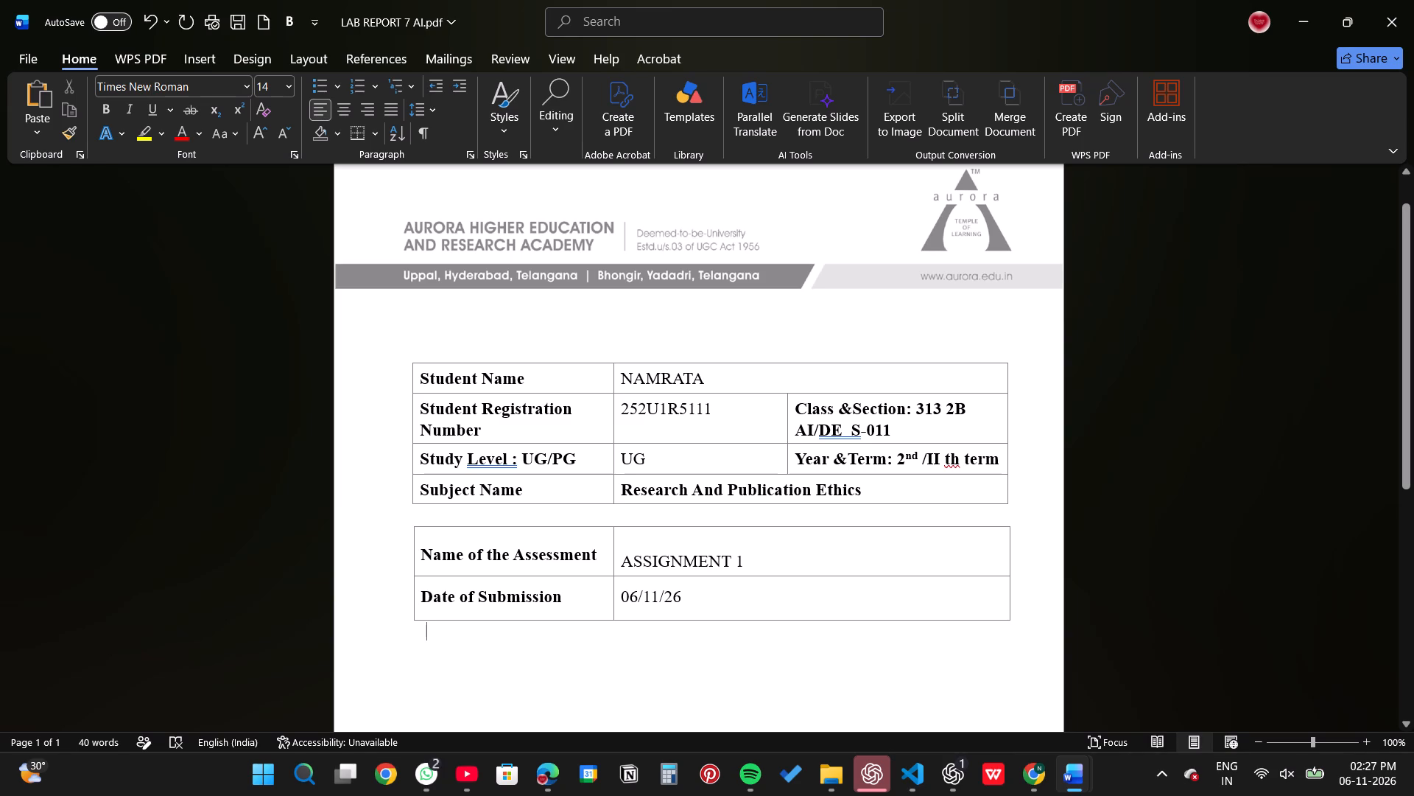
key("Return")
Change the Name of the Assessment on the cover page to LAB REPORT 3.
left_click_drag(761, 553, 633, 554)
key("BackSpace")
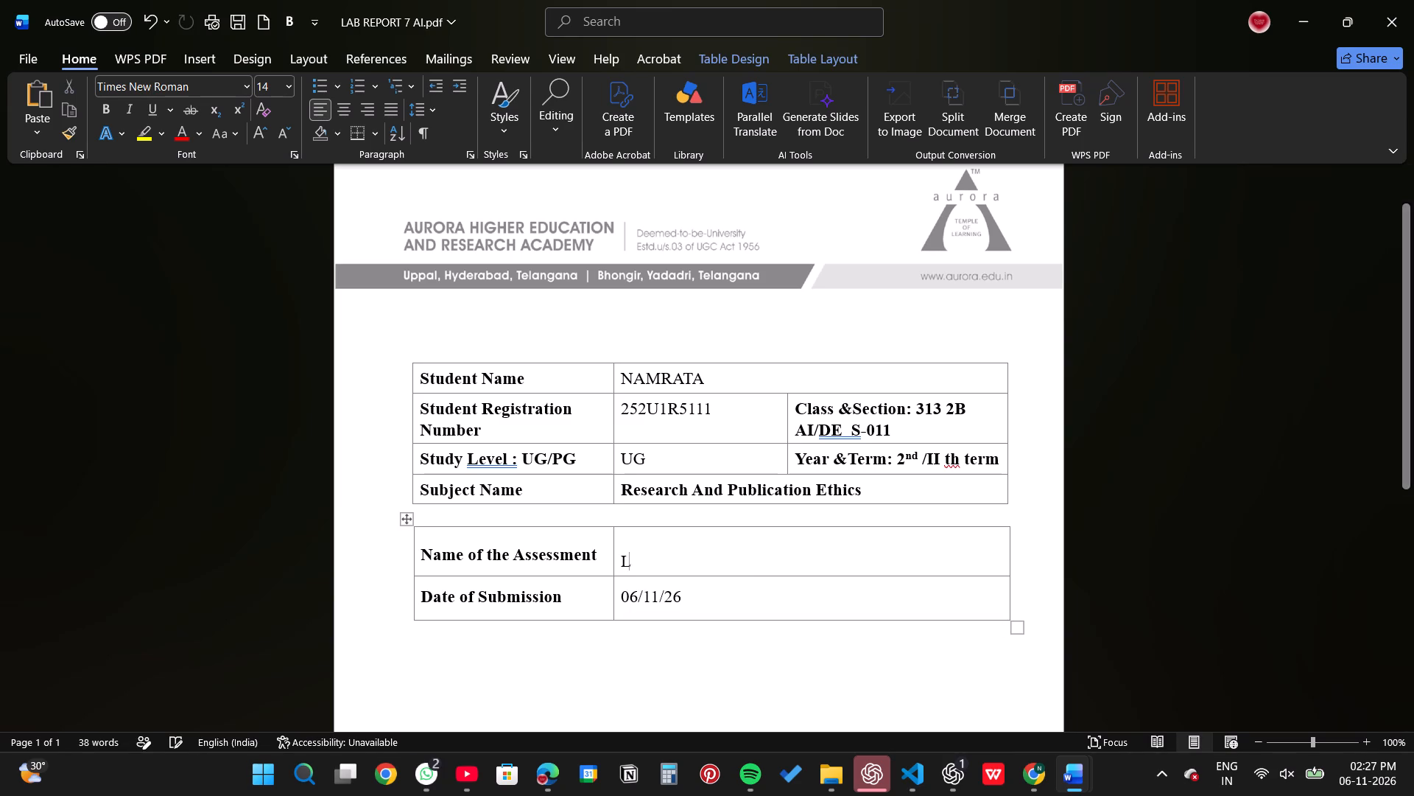
type("b")
key("space")
key("BackSpace")
key("BackSpace")
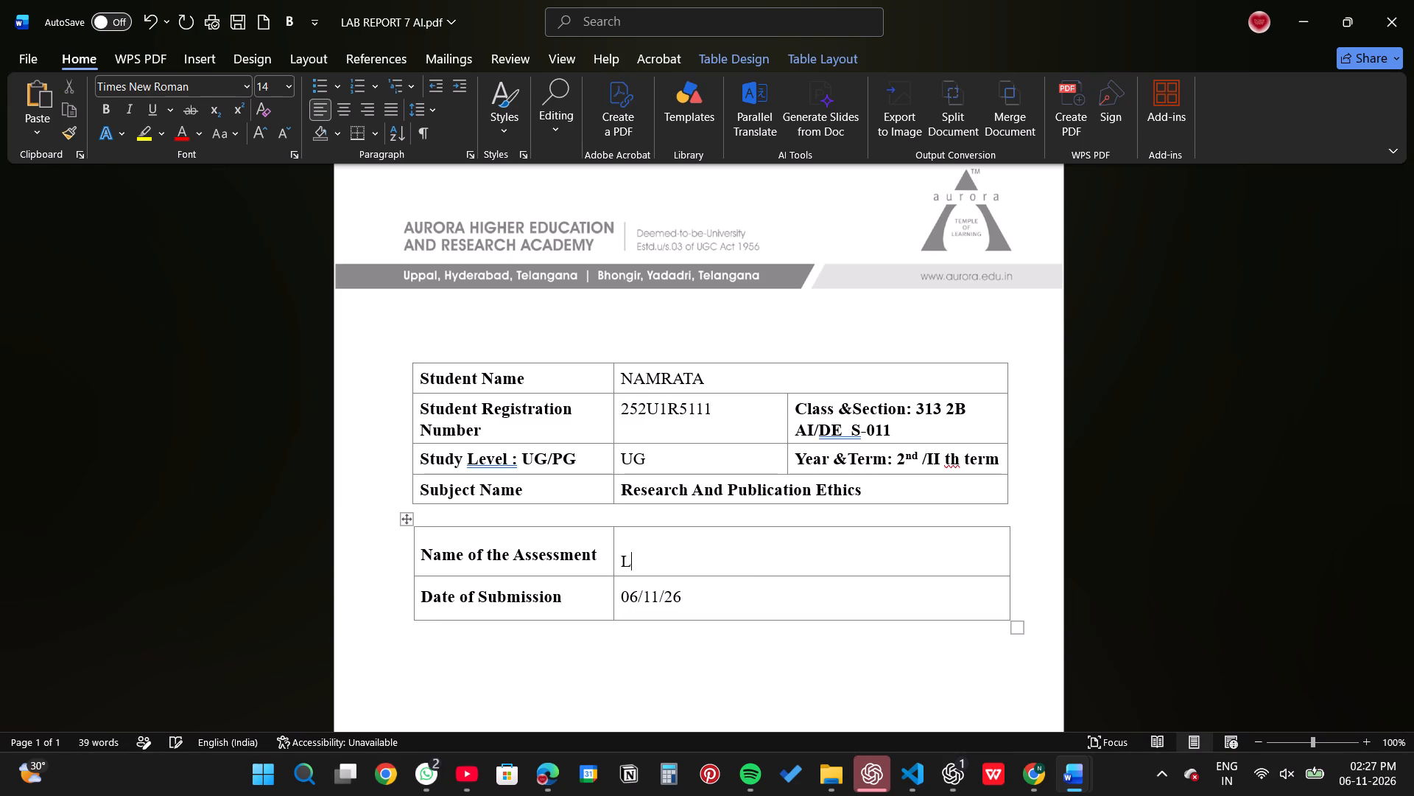
type("AB REPORT 3")
key("space")
Clear the existing subject from the Subject Name cell of the cover table.
left_click(890, 500)
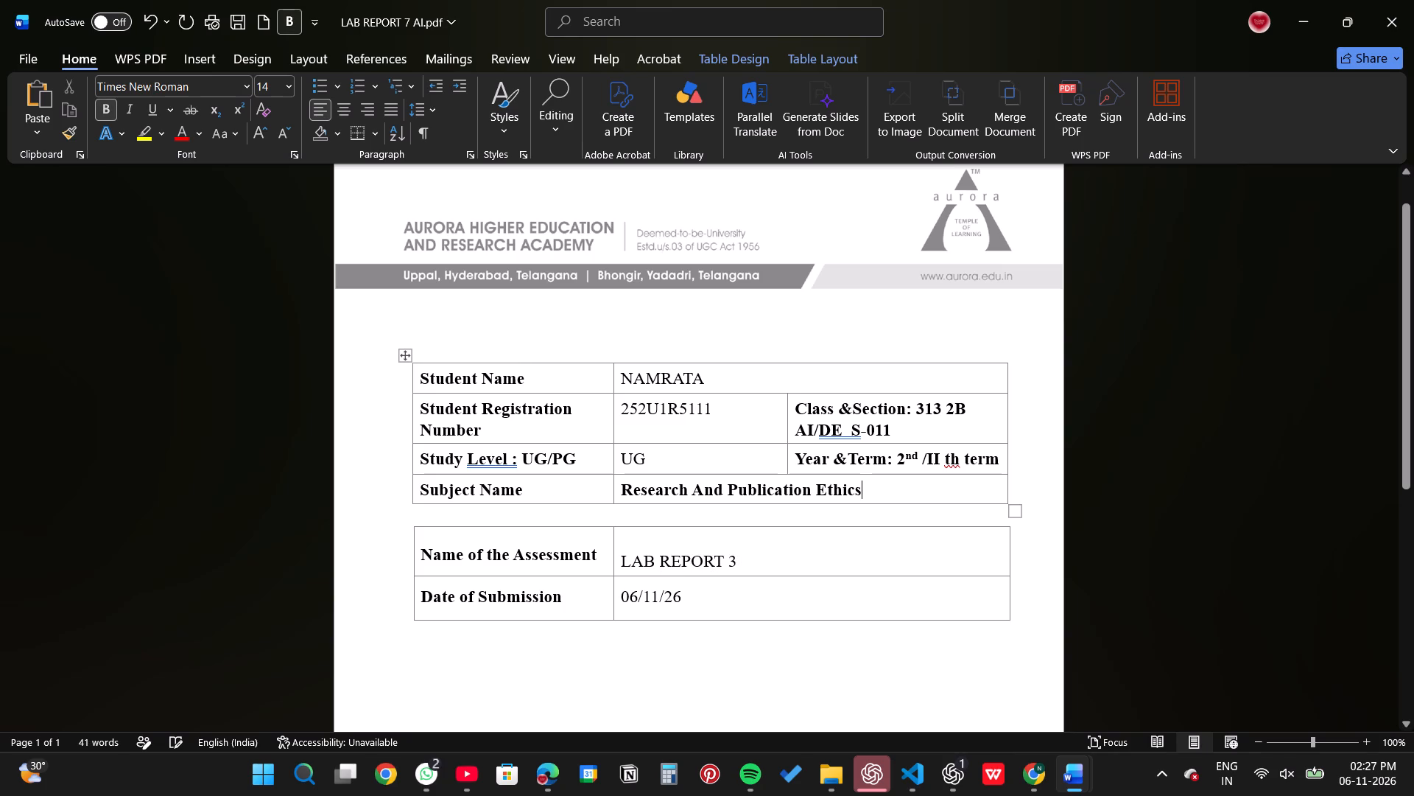
key("BackSpace")
key("BackSpace")
key("BackSpace")
key("BackSpace")
key("BackSpace")
key("BackSpace")
key("BackSpace")
key("BackSpace")
key("BackSpace")
key("BackSpace")
key("BackSpace")
key("BackSpace")
key("BackSpace")
key("BackSpace")
key("BackSpace")
key("BackSpace")
key("BackSpace")
key("BackSpace")
key("BackSpace")
key("BackSpace")
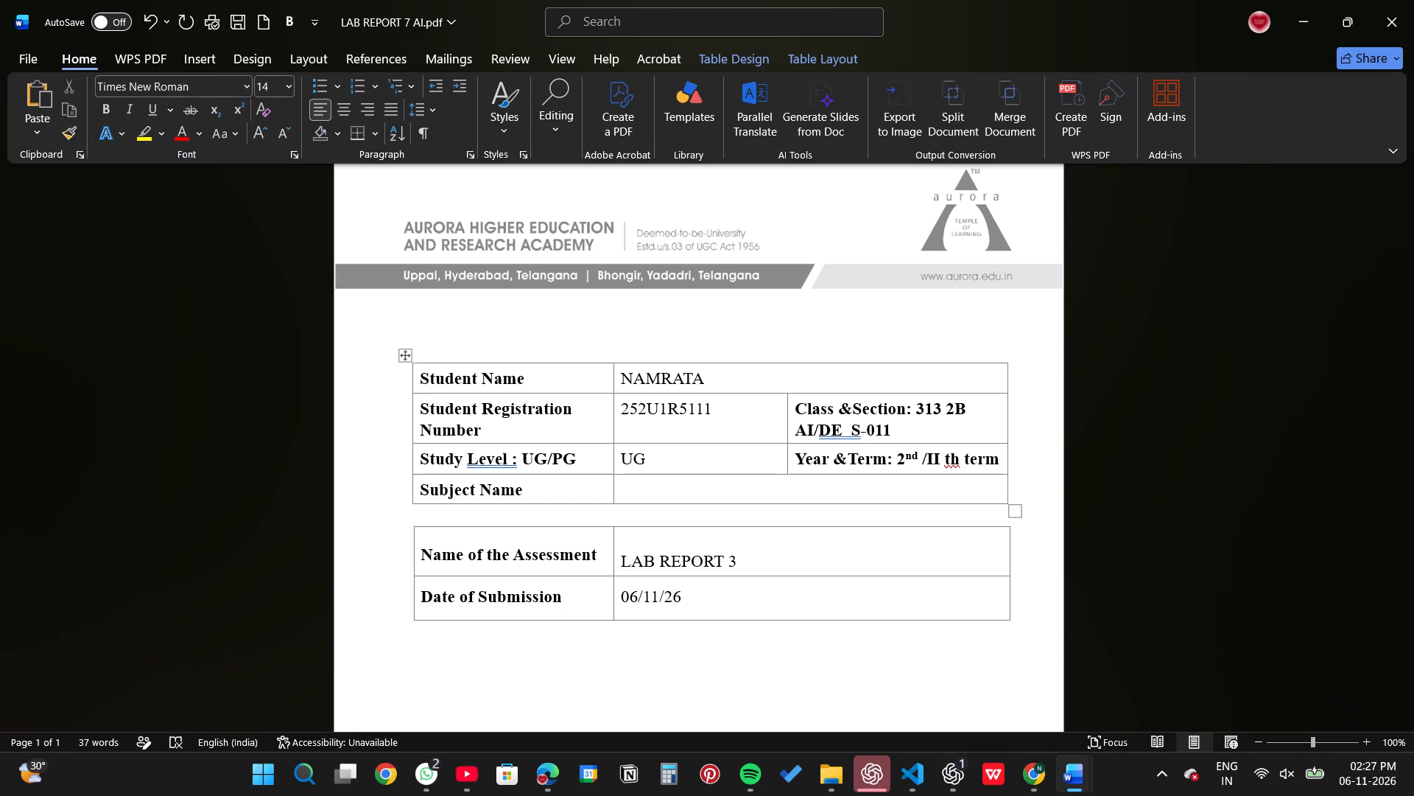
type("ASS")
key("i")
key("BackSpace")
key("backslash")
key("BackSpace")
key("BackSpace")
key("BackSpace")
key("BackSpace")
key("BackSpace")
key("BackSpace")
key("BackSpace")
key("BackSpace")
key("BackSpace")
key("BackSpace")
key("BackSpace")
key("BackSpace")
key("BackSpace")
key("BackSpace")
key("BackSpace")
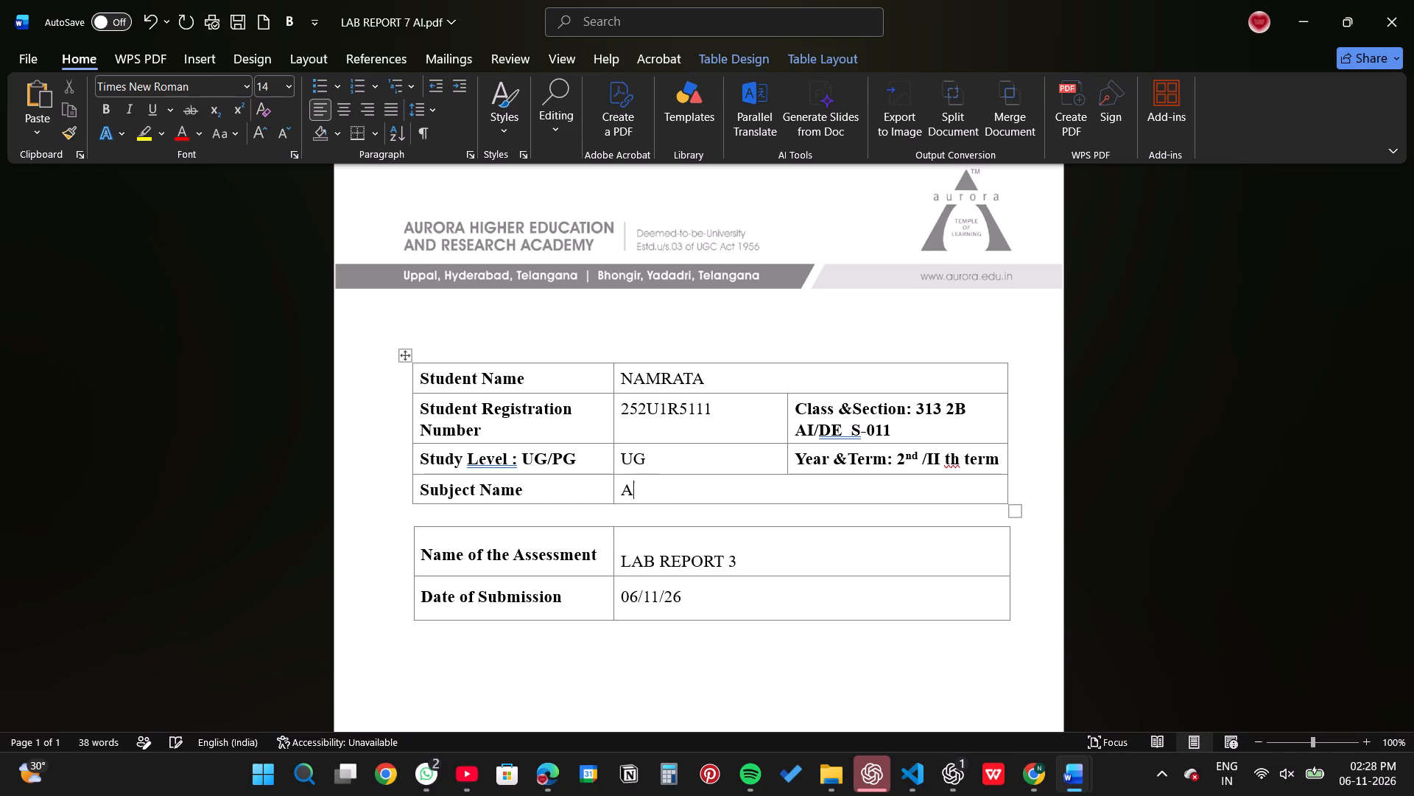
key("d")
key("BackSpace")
Enter FOUNDATION IN DATA SCIENCE as the Subject Name and place the cursor below the assessment table.
type("FOUN")
key("d")
key("a")
type("TION")
key("space")
type("IN DATA SCIENCE")
left_click(574, 675)
scroll(574, 675, "down", 1)
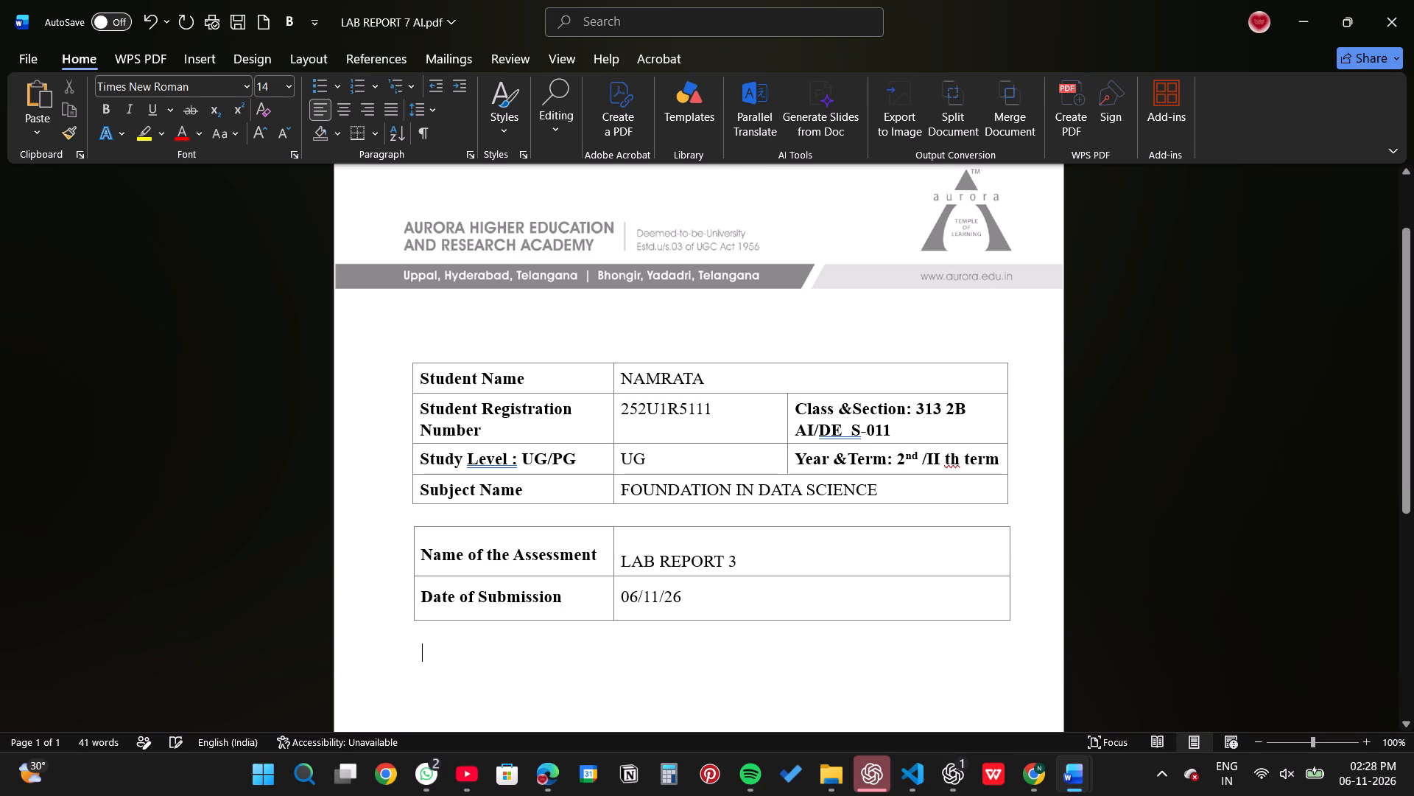
scroll(574, 675, "down", 1)
Close the AI LAB 6 document in Word without saving its changes.
left_click(1037, 774)
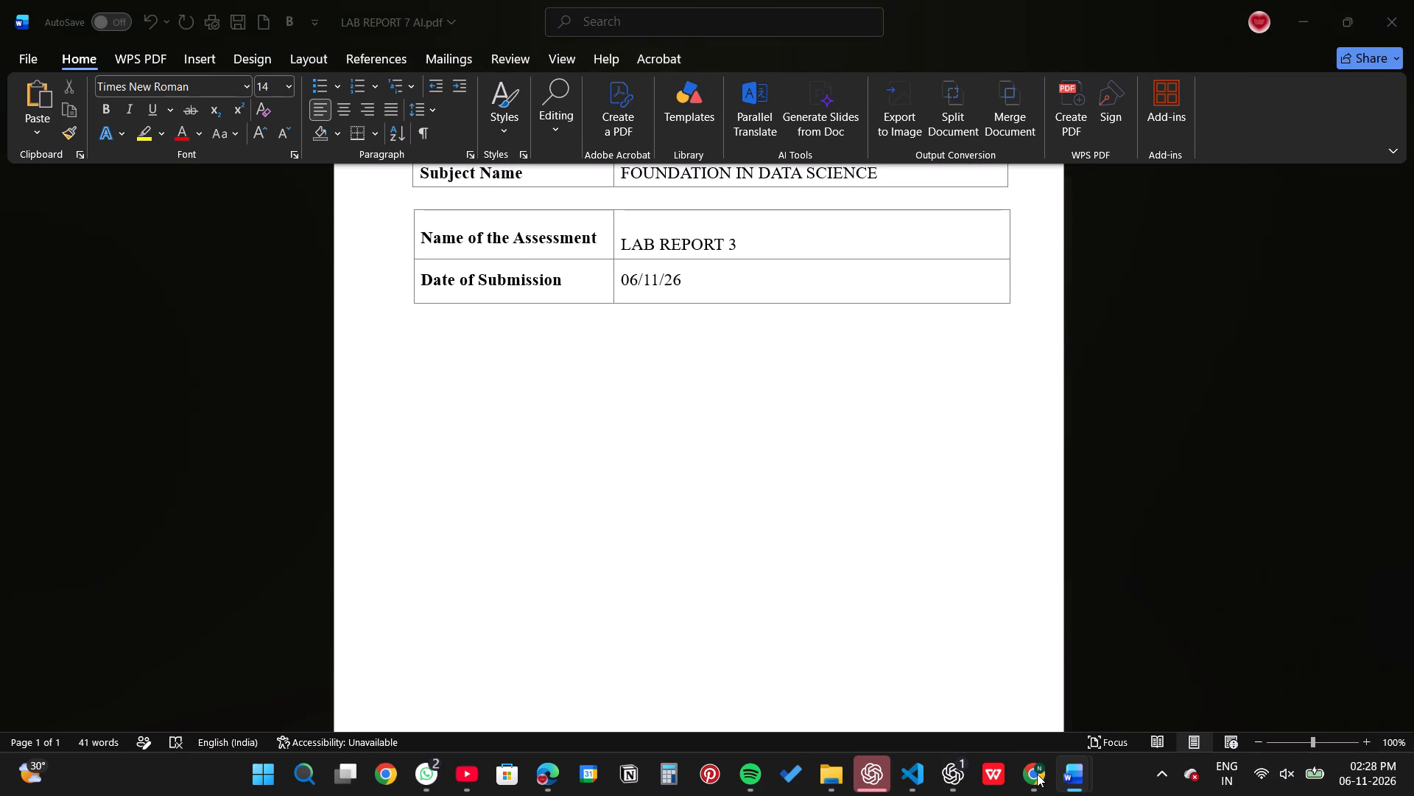
left_click(1310, 8)
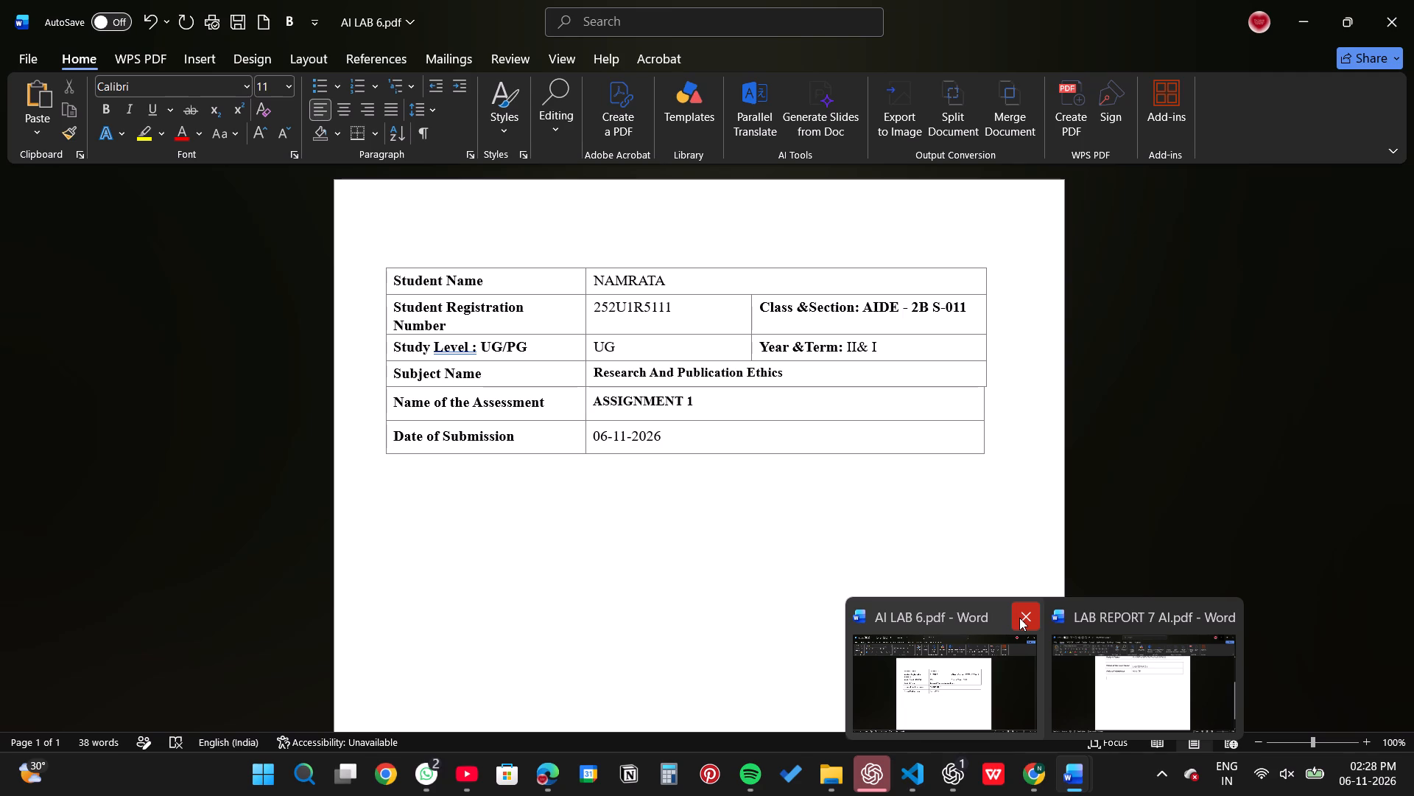
left_click(1030, 612)
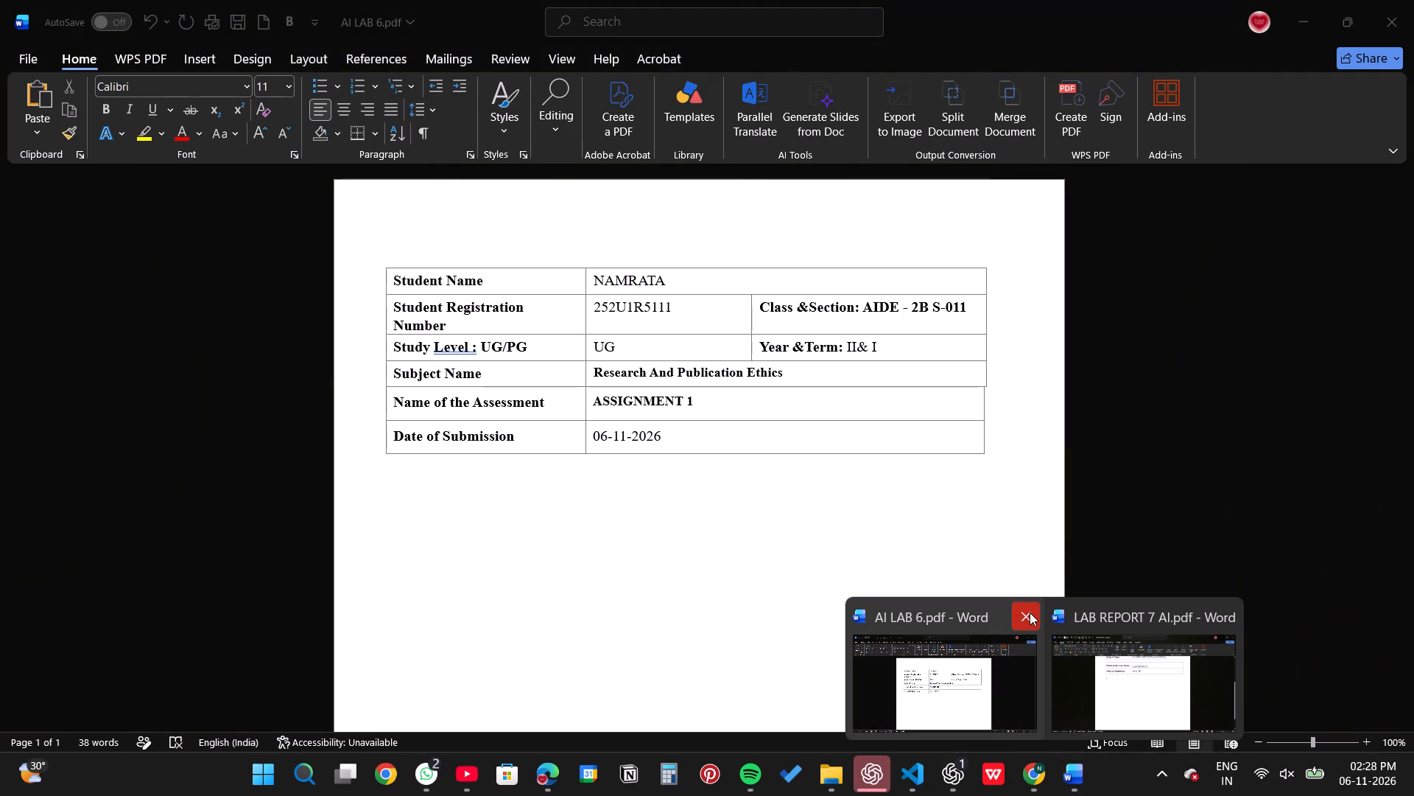
left_click(1030, 612)
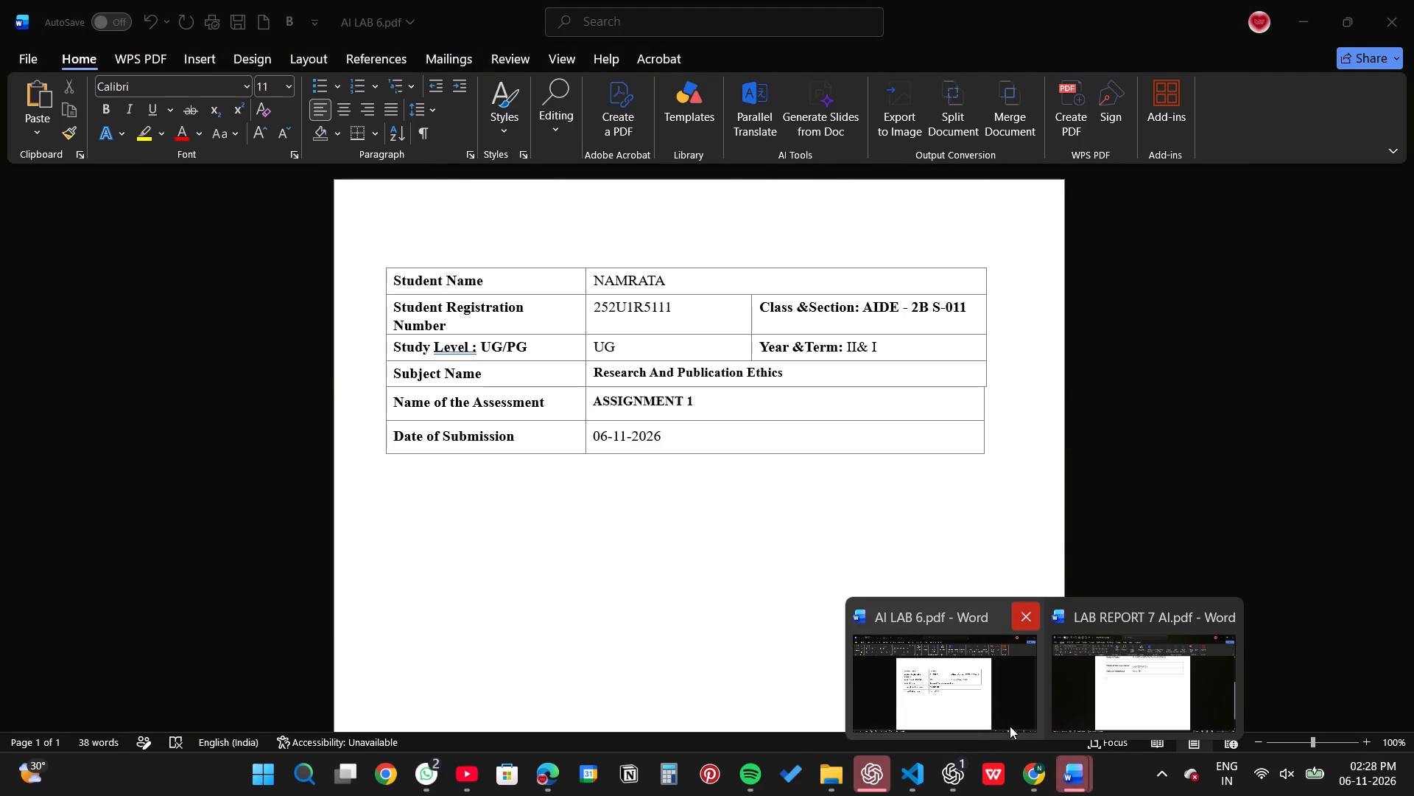
left_click(972, 693)
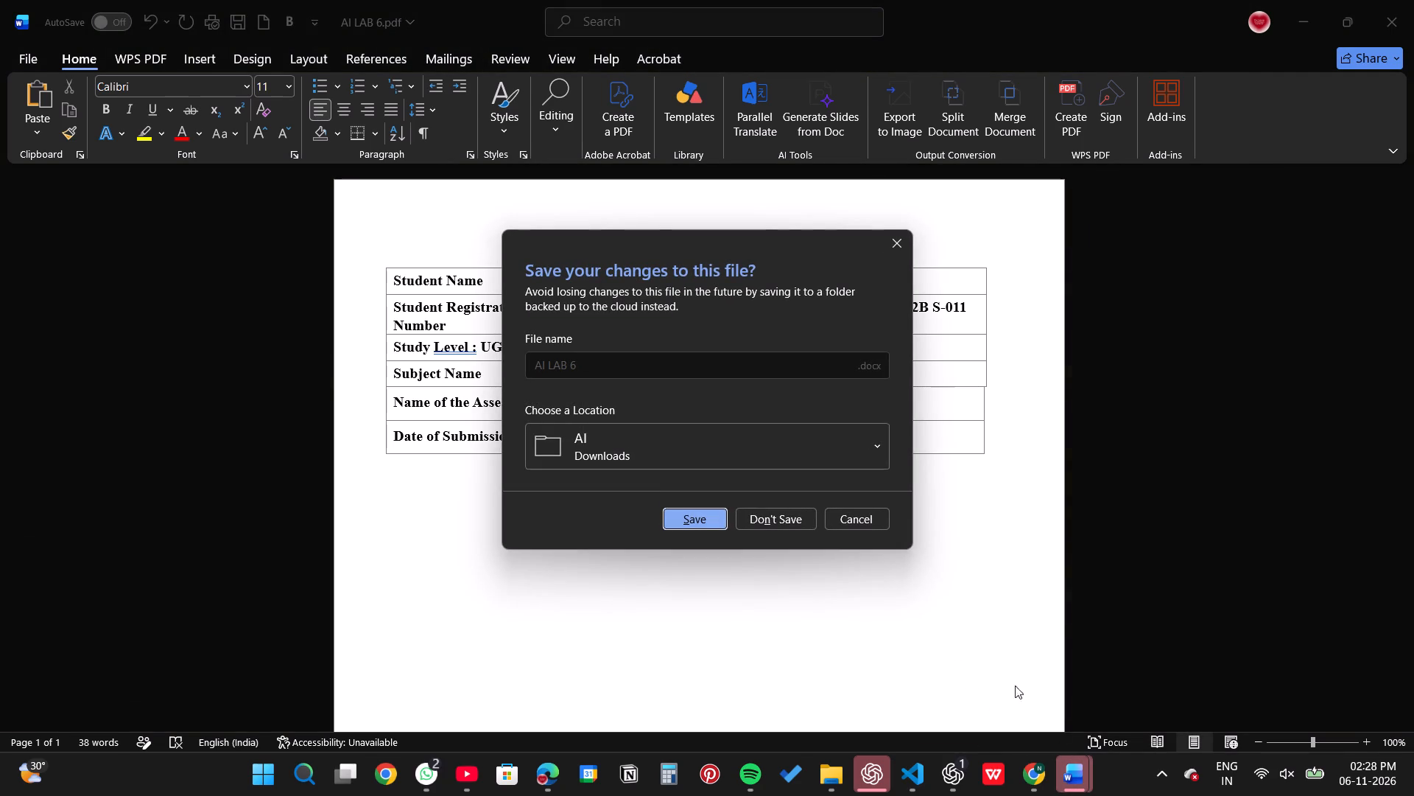
left_click(783, 514)
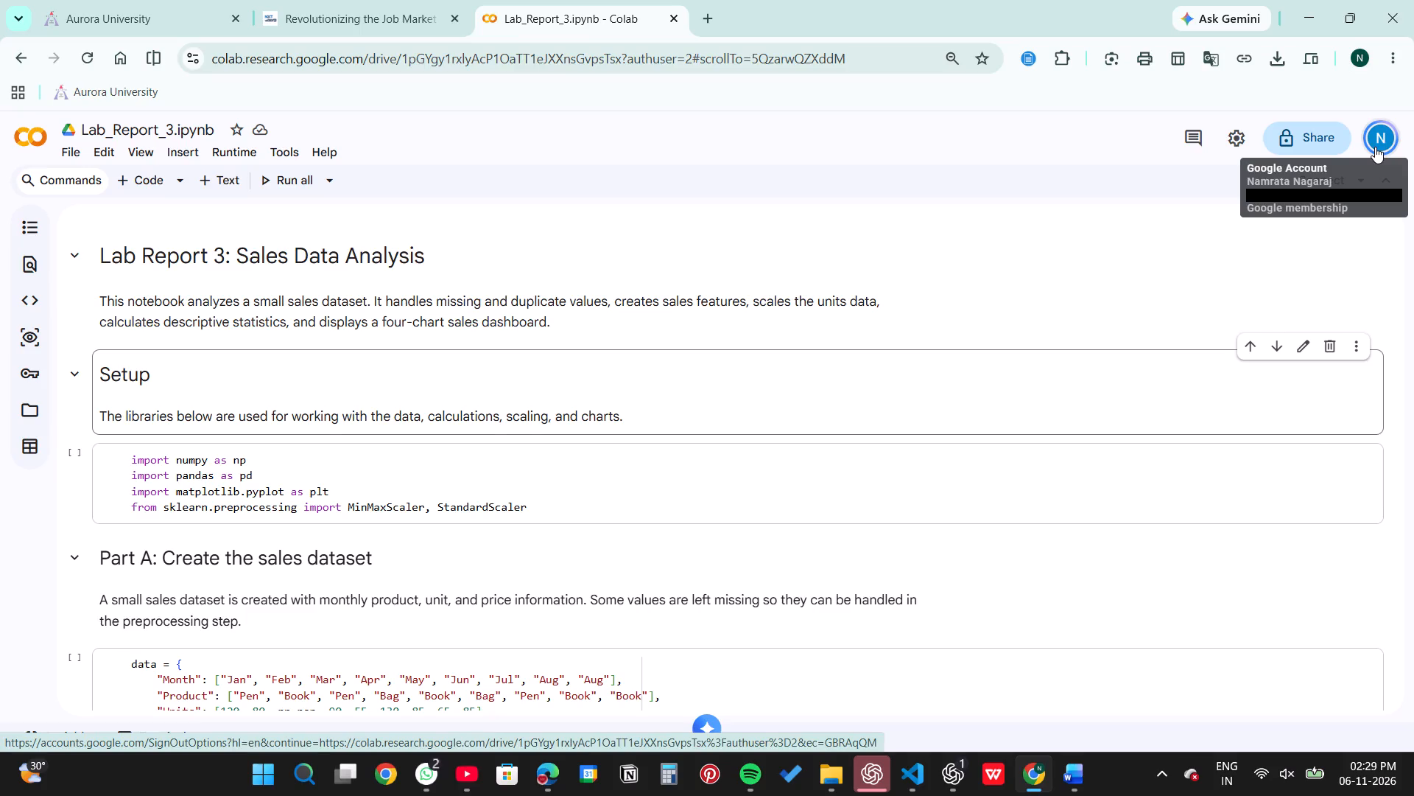
Capture a screenshot of the Lab_Report_3.ipynb notebook from its title through the Part A introduction, including the Google Account tooltip.
key("Print")
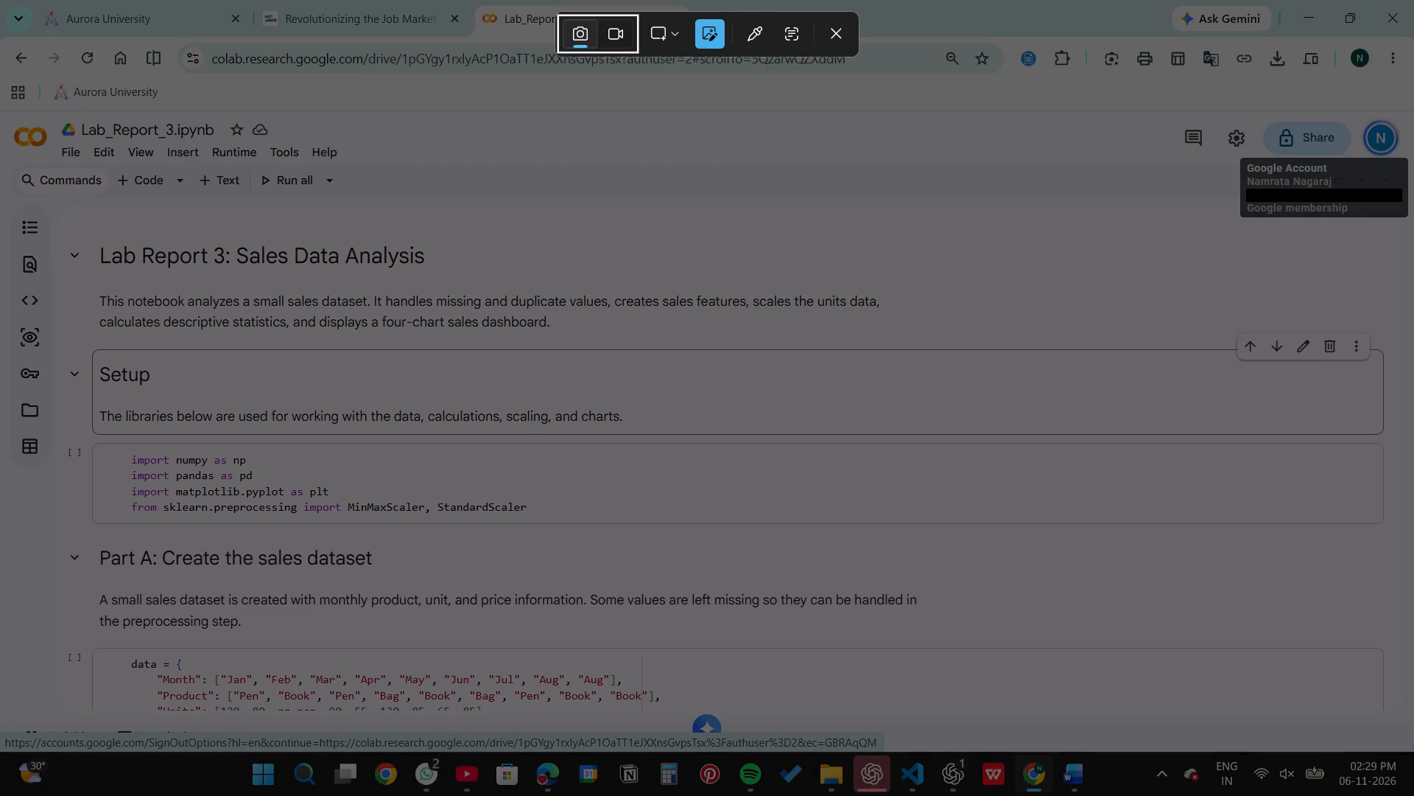
left_click_drag(0, 115, 1413, 638)
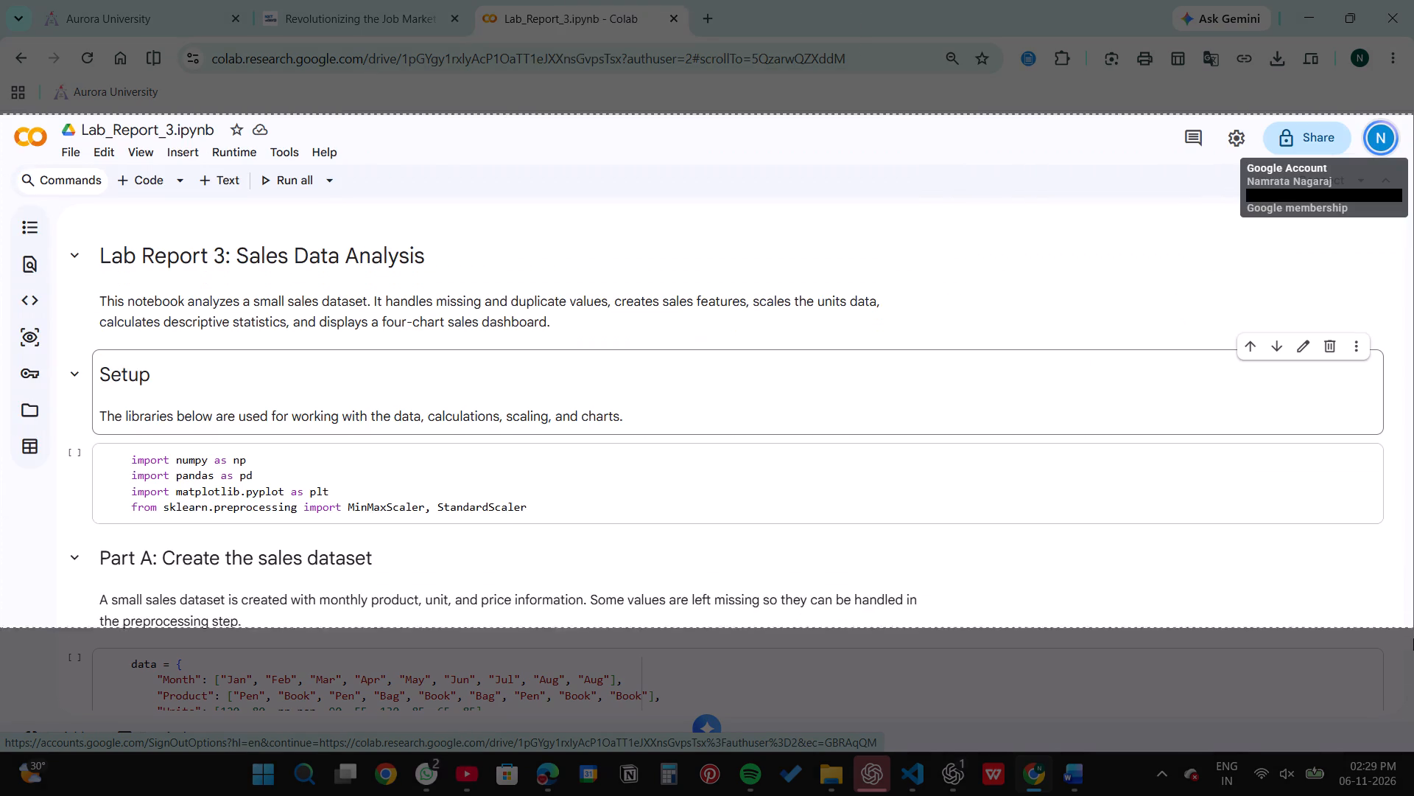
Extend the capture area down to the first lines of the Part A dataset code and take the screenshot.
left_click_drag(1413, 638, 1413, 709)
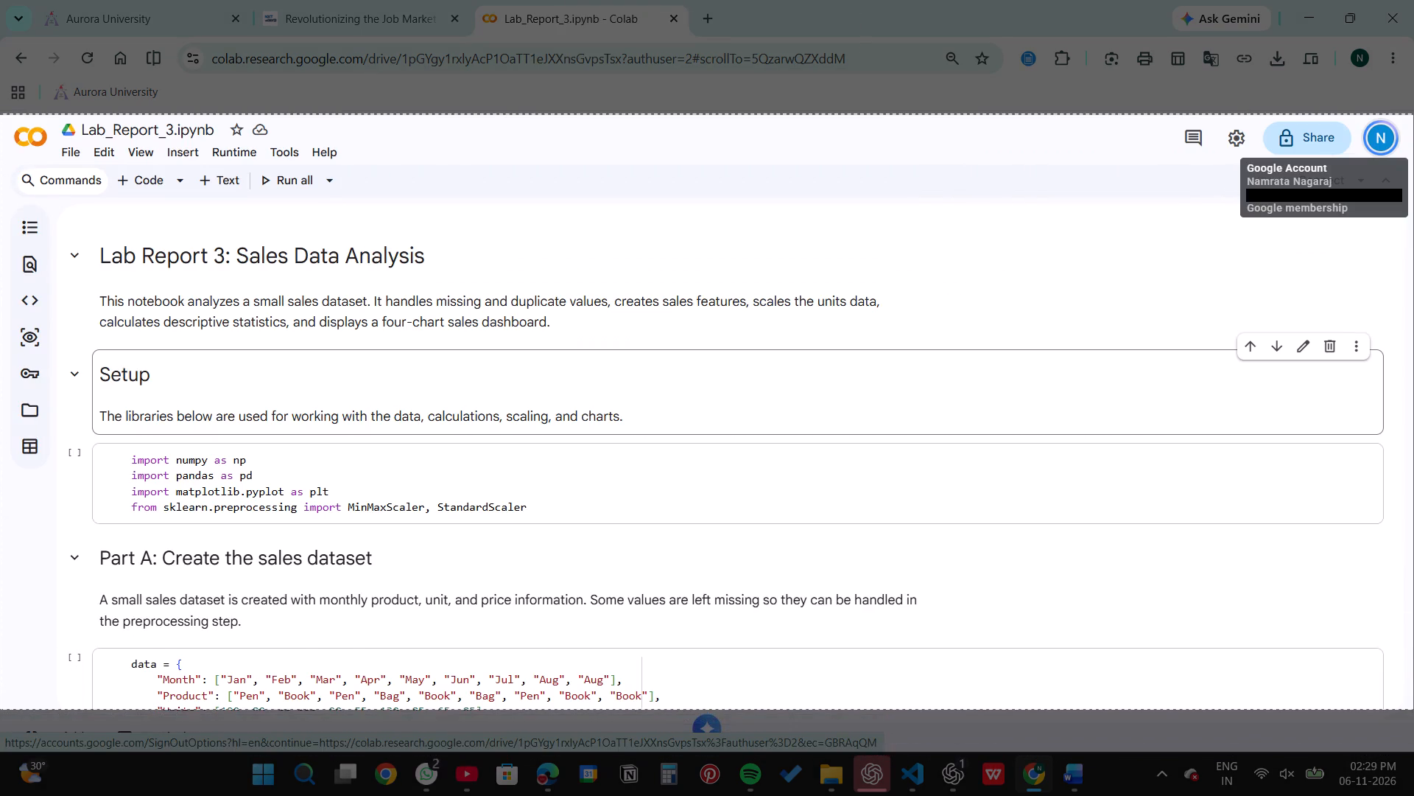
left_click_drag(1413, 709, 1412, 571)
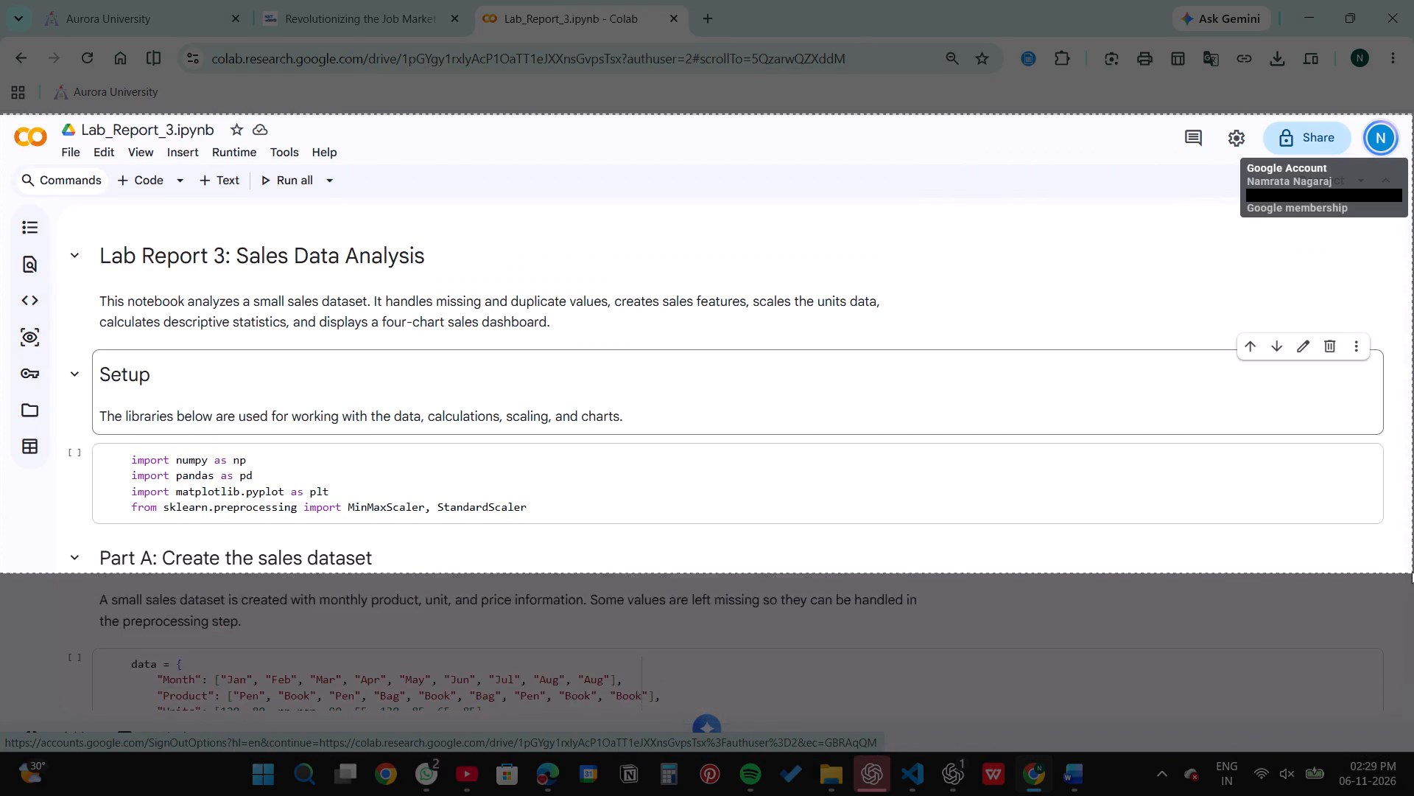
left_click_drag(1412, 571, 1413, 723)
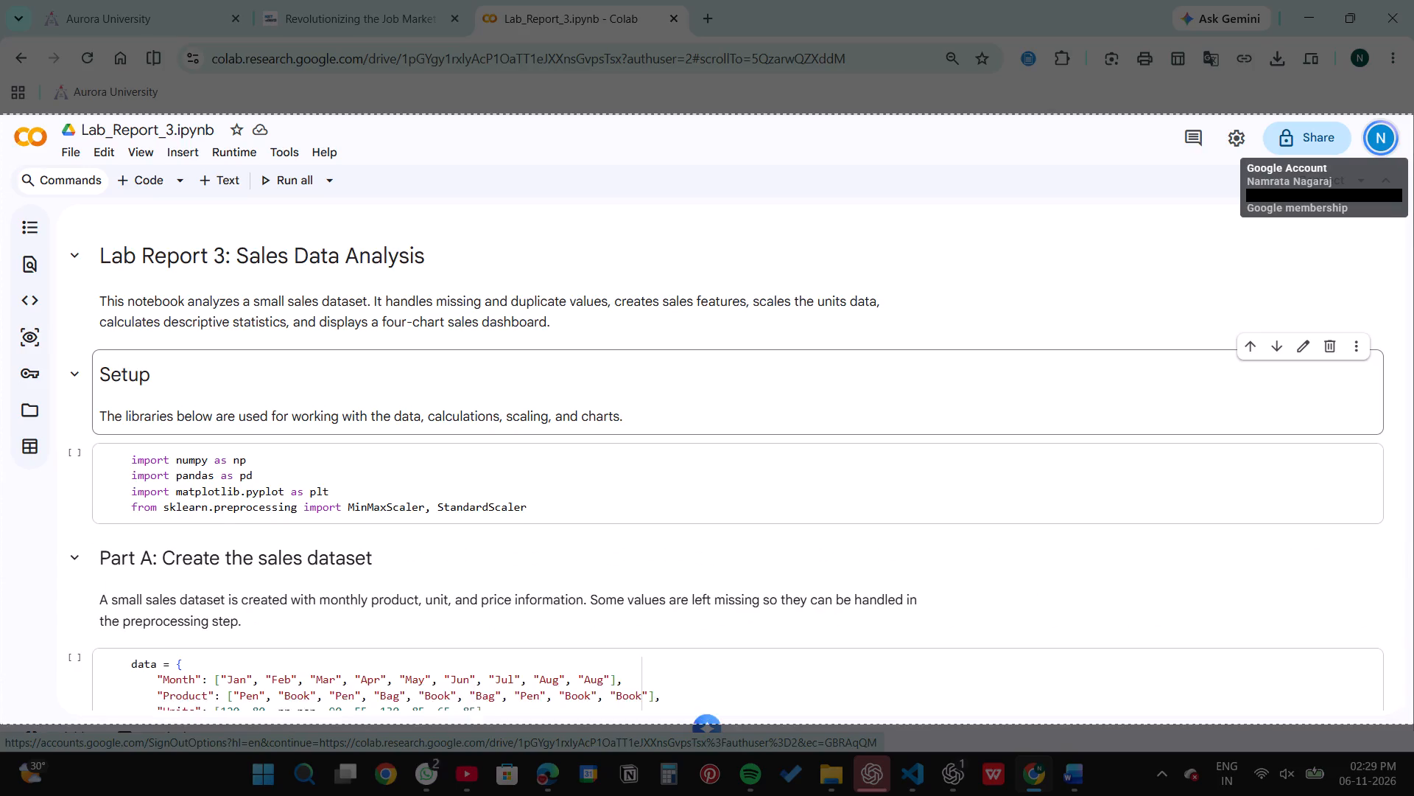
left_click_drag(1413, 723, 1413, 716)
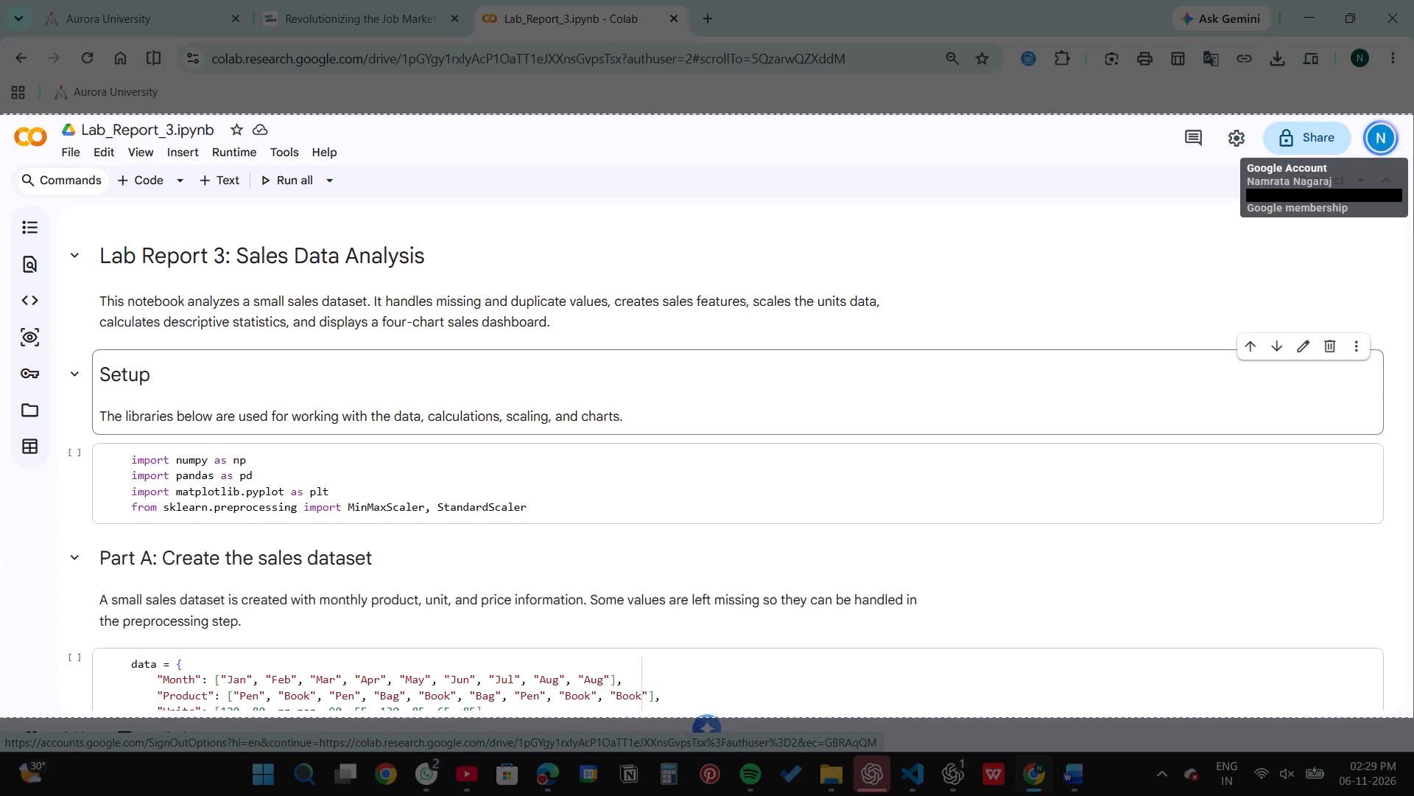
left_click_drag(1413, 716, 1413, 703)
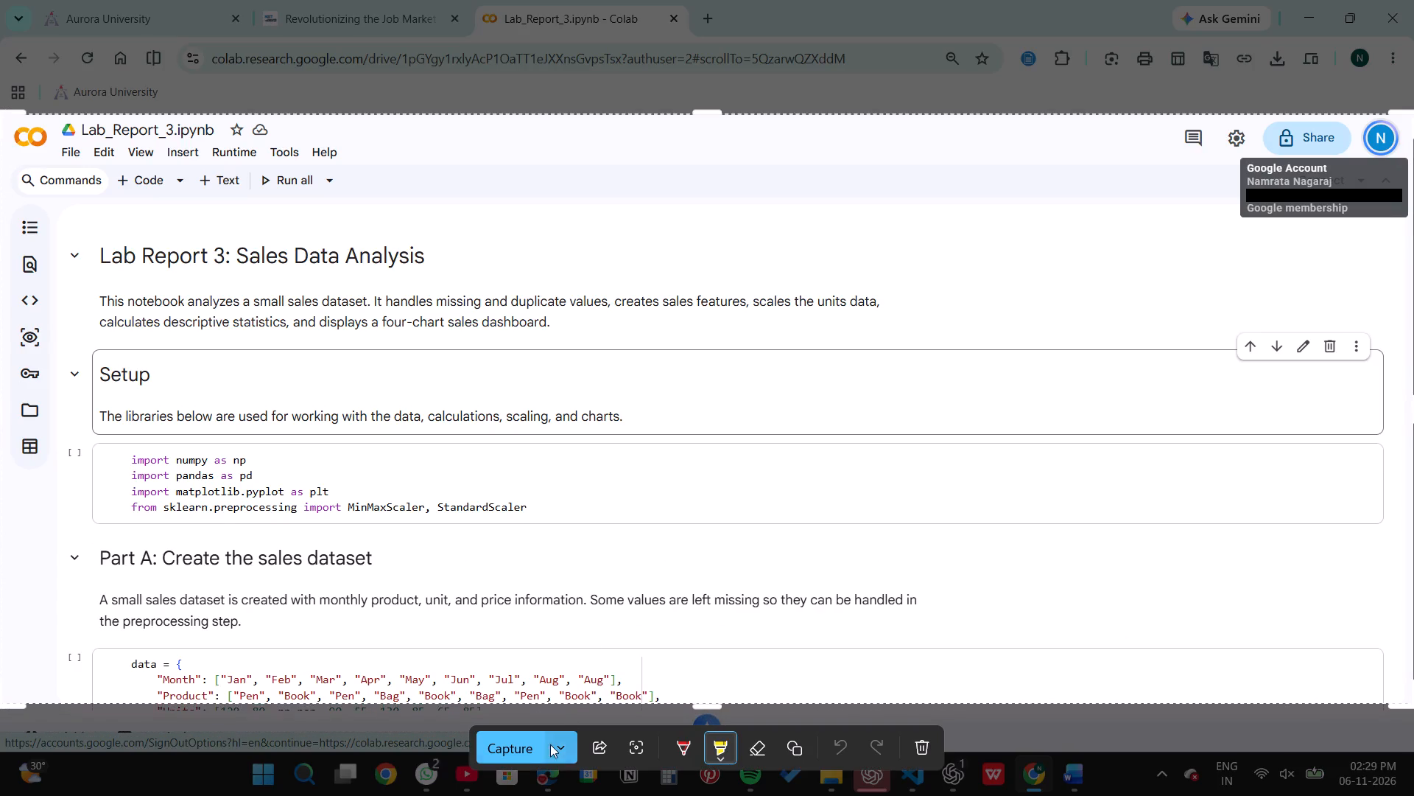
left_click(512, 741)
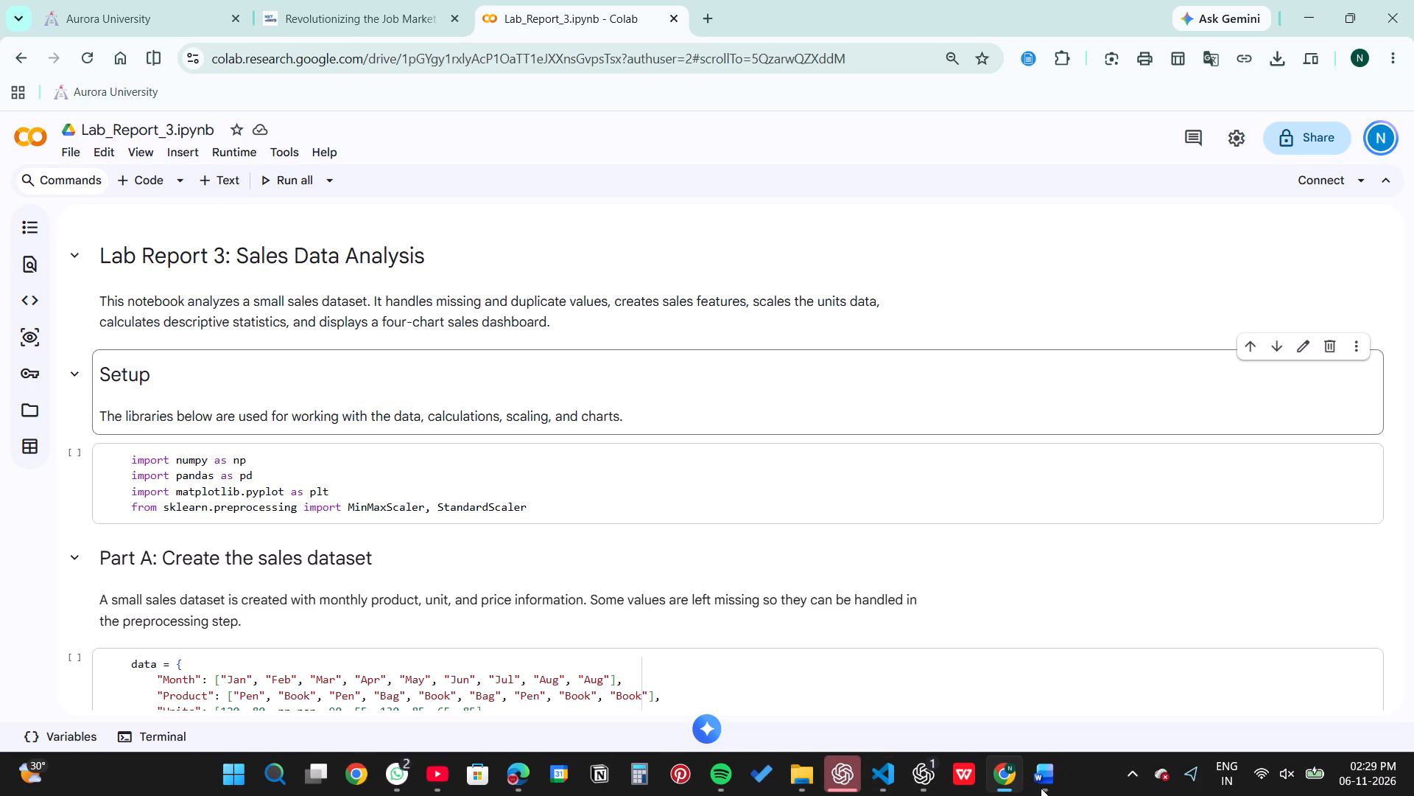
Paste the notebook title and Setup screenshot below the assessment table in the LAB REPORT 7 AI.pdf document in Word.
left_click(1049, 787)
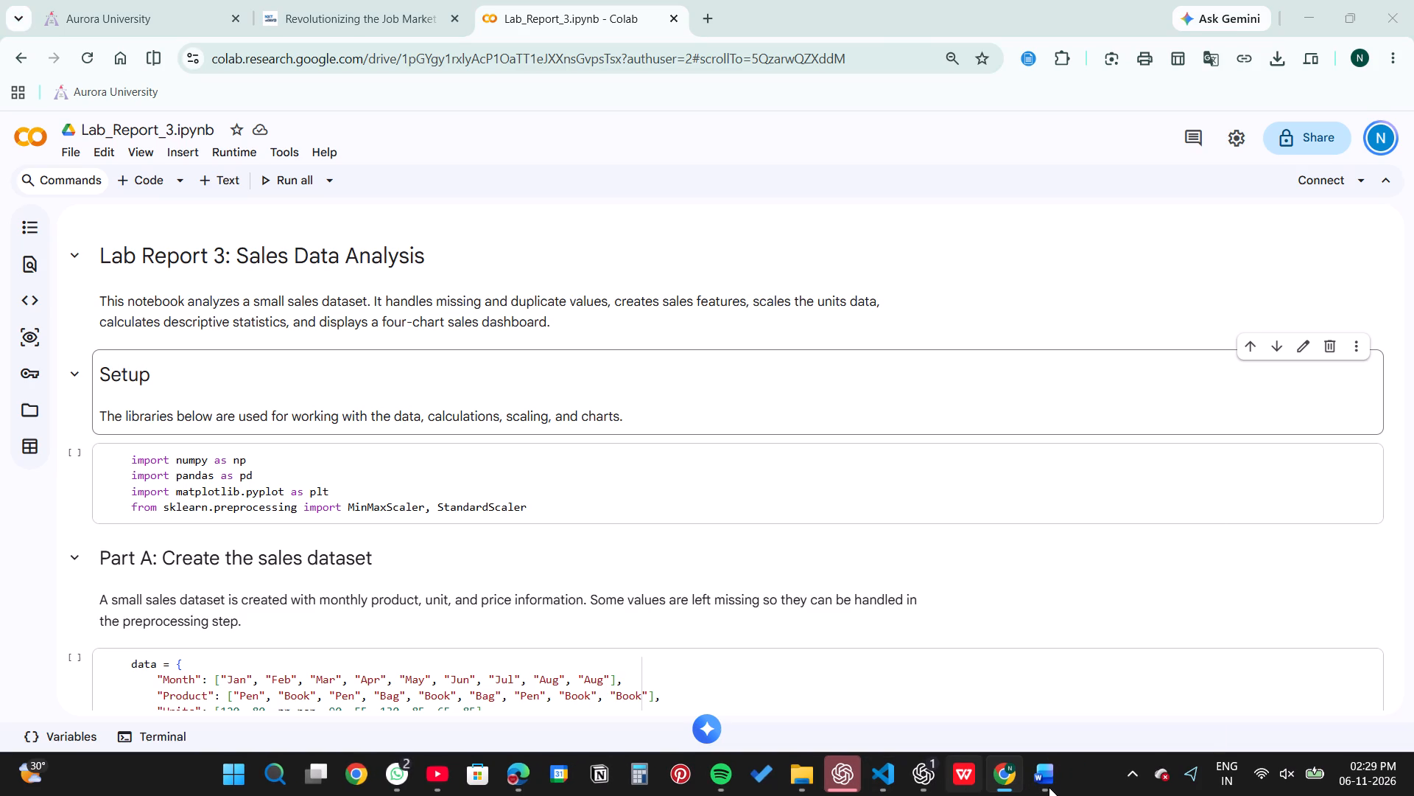
left_click(549, 266)
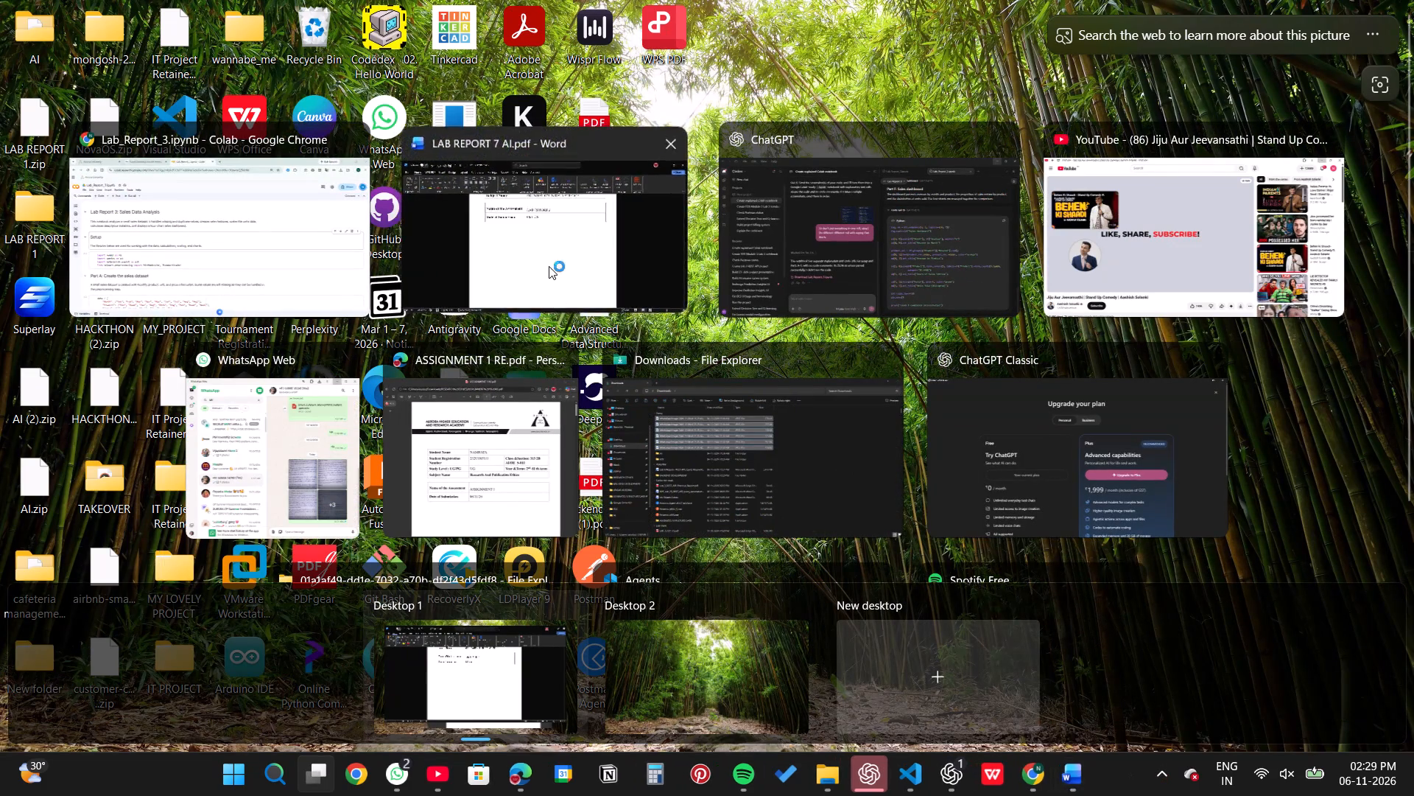
key("ctrl+v")
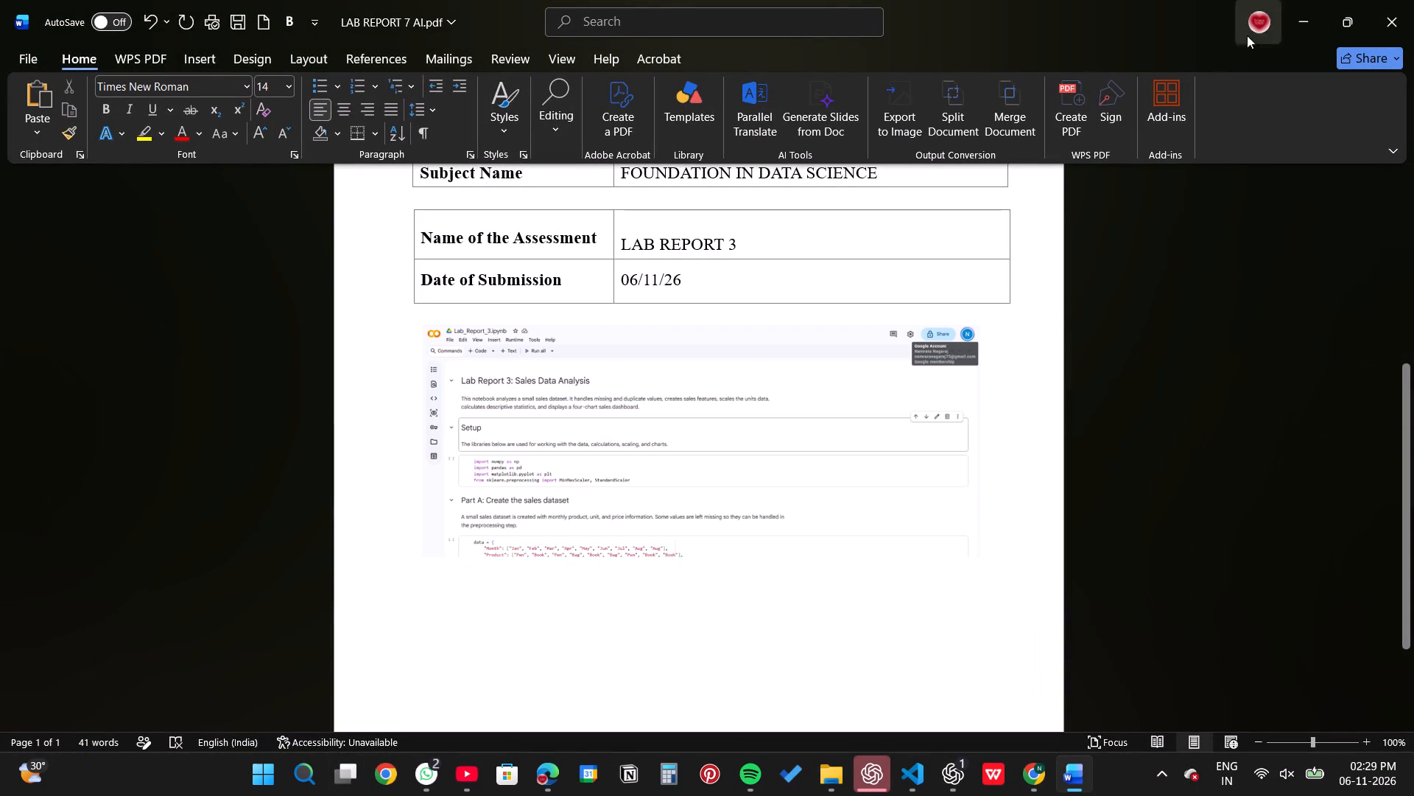
Return to the Colab notebook and display the complete Part A dataset code with its Original Data output.
left_click(1288, 18)
scroll(632, 619, "down", 1)
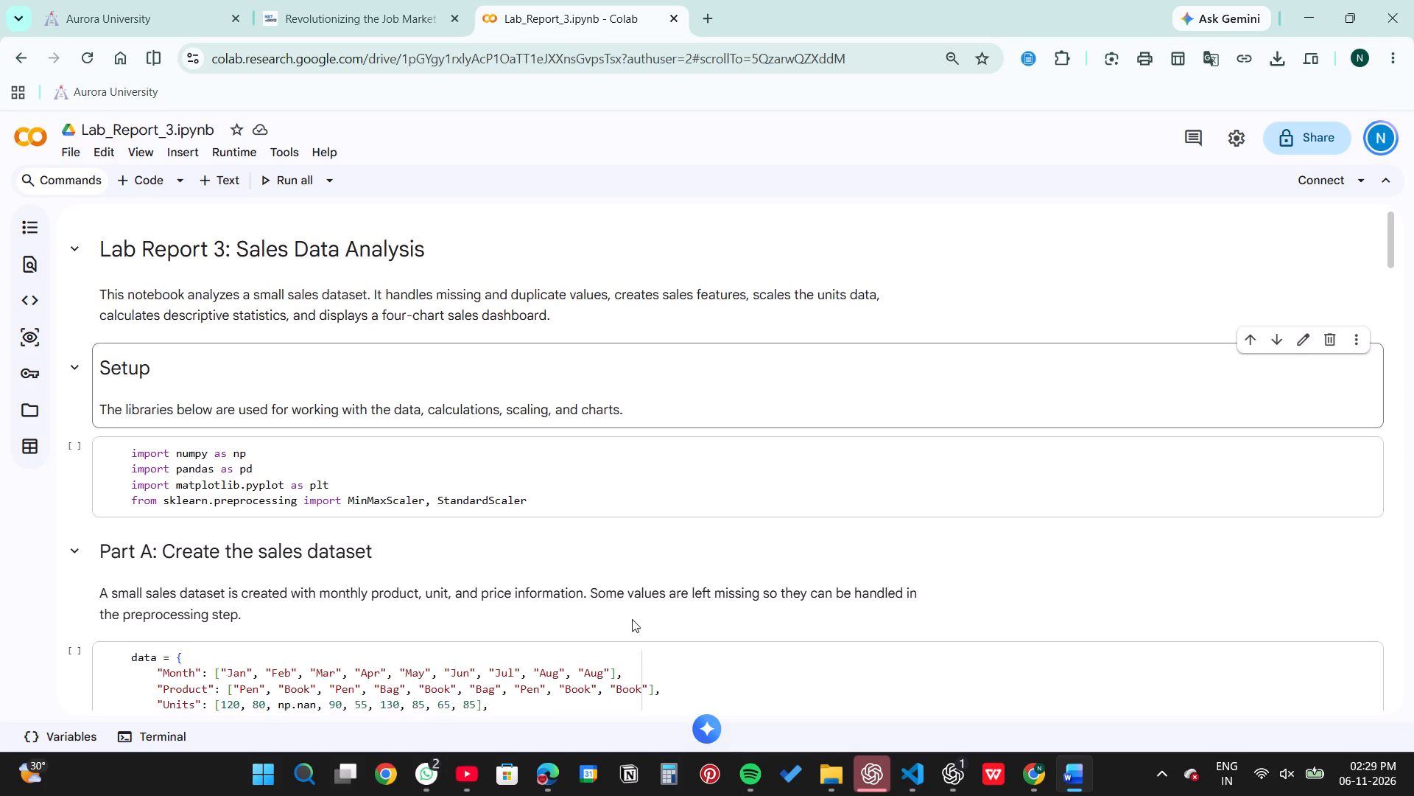
scroll(632, 619, "down", 3)
scroll(632, 619, "right", 1)
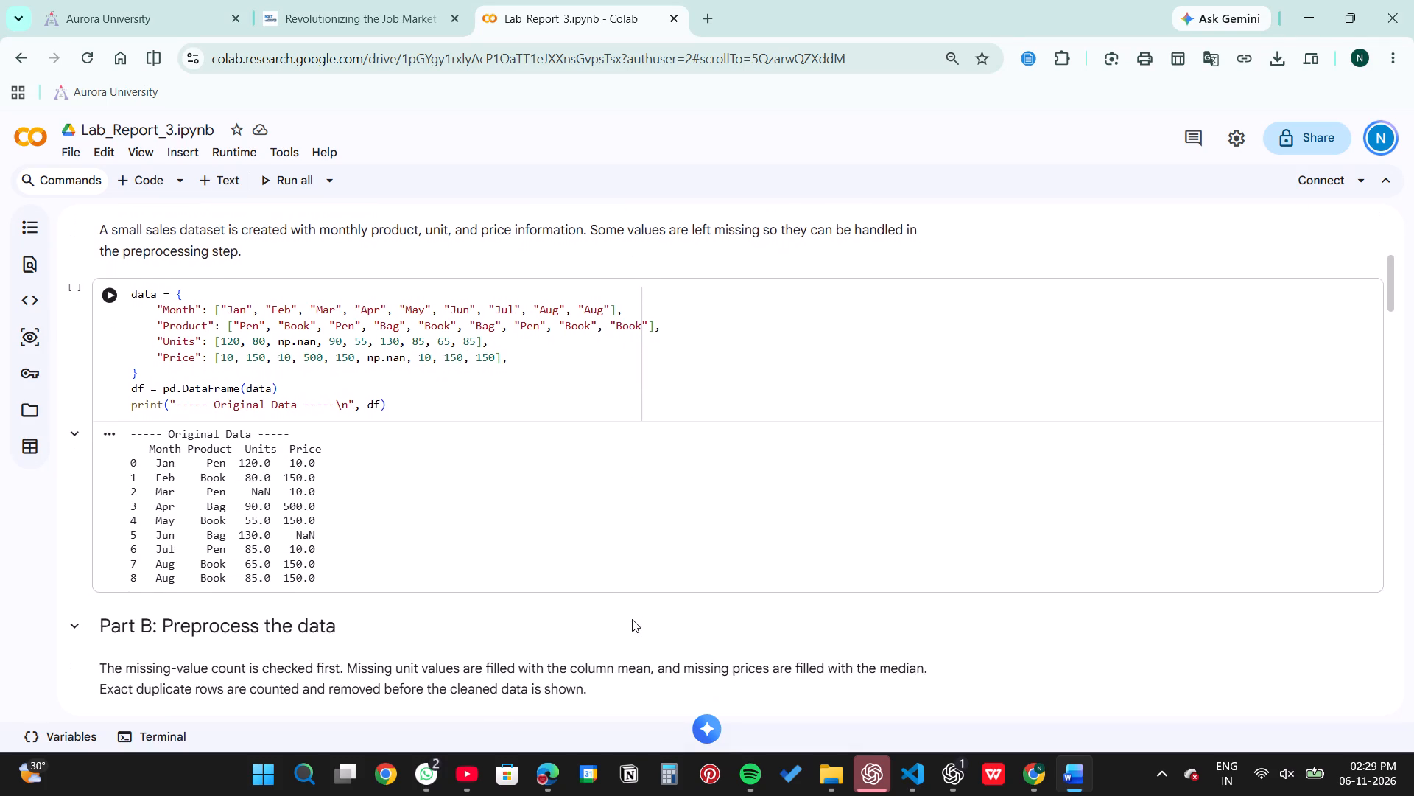
scroll(632, 619, "right", 1)
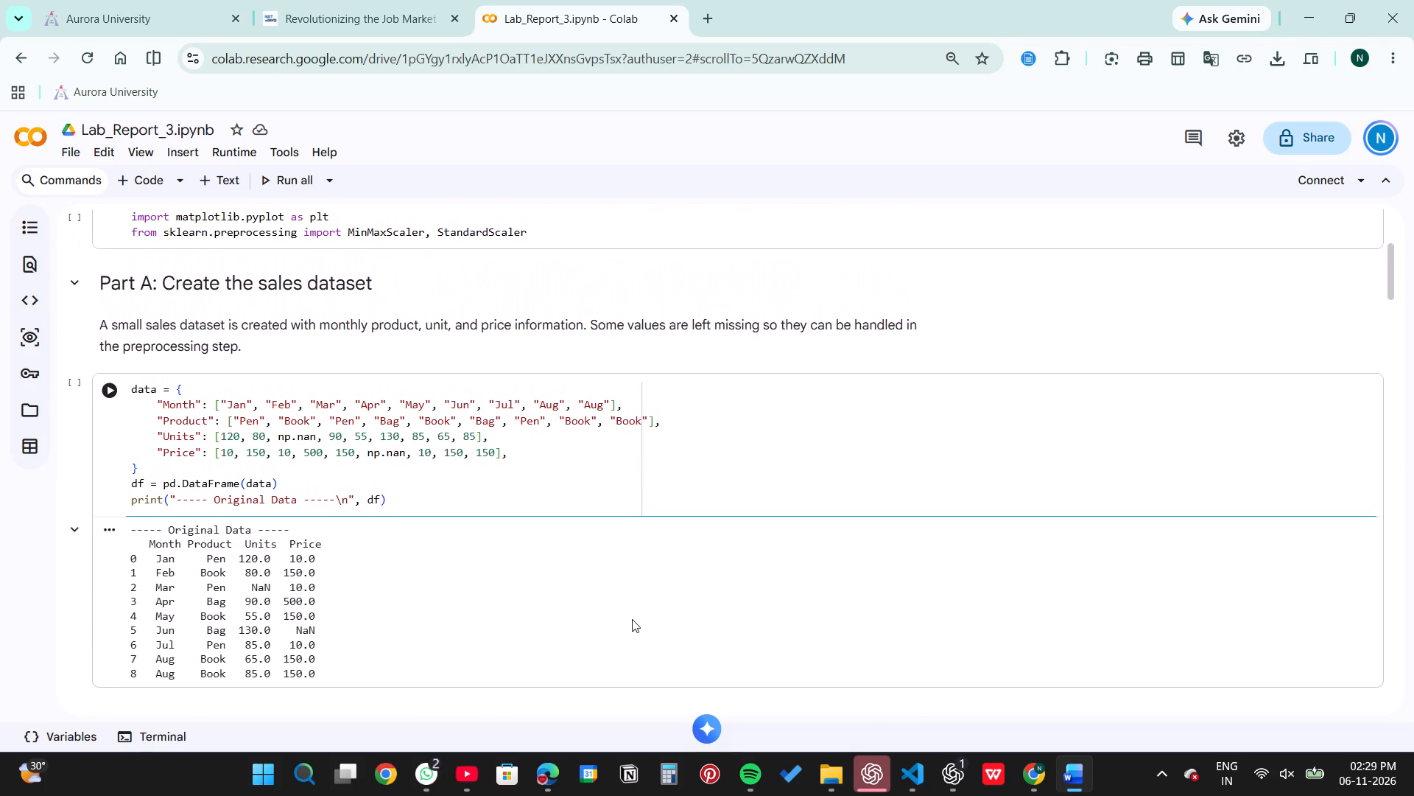
scroll(632, 619, "right", 1)
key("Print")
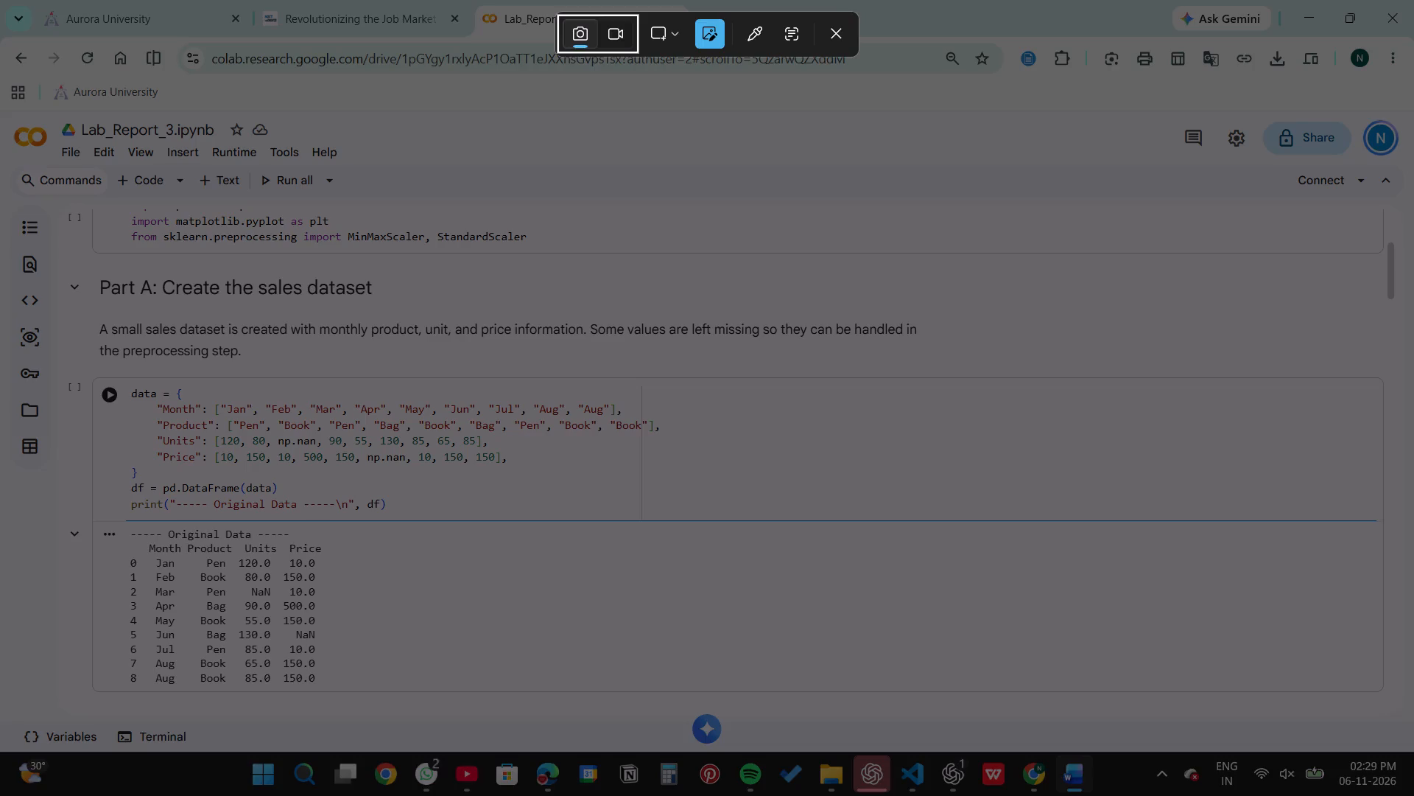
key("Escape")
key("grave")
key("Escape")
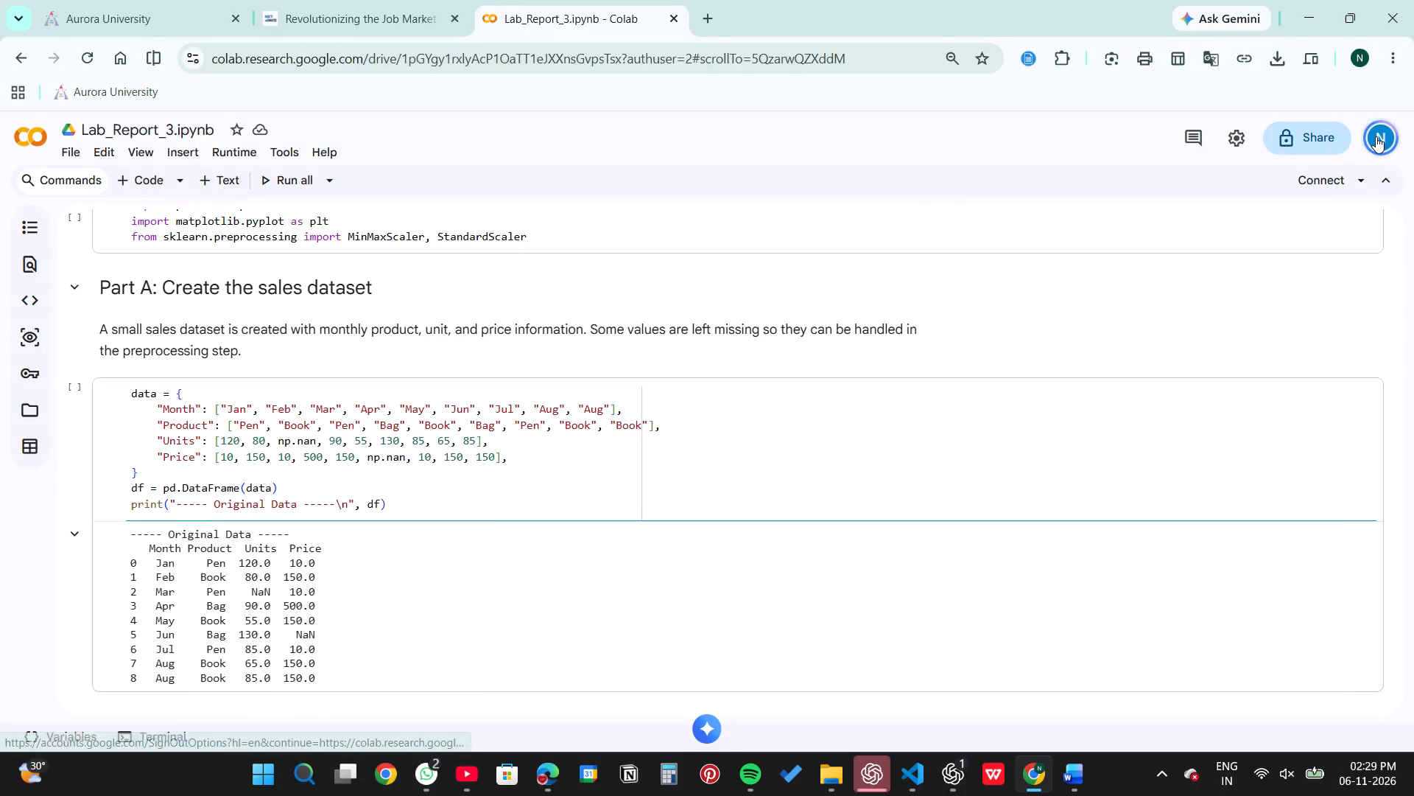
Capture a screenshot of the notebook's Part A code and Original Data output, including the file header and Google Account tooltip.
key("Print")
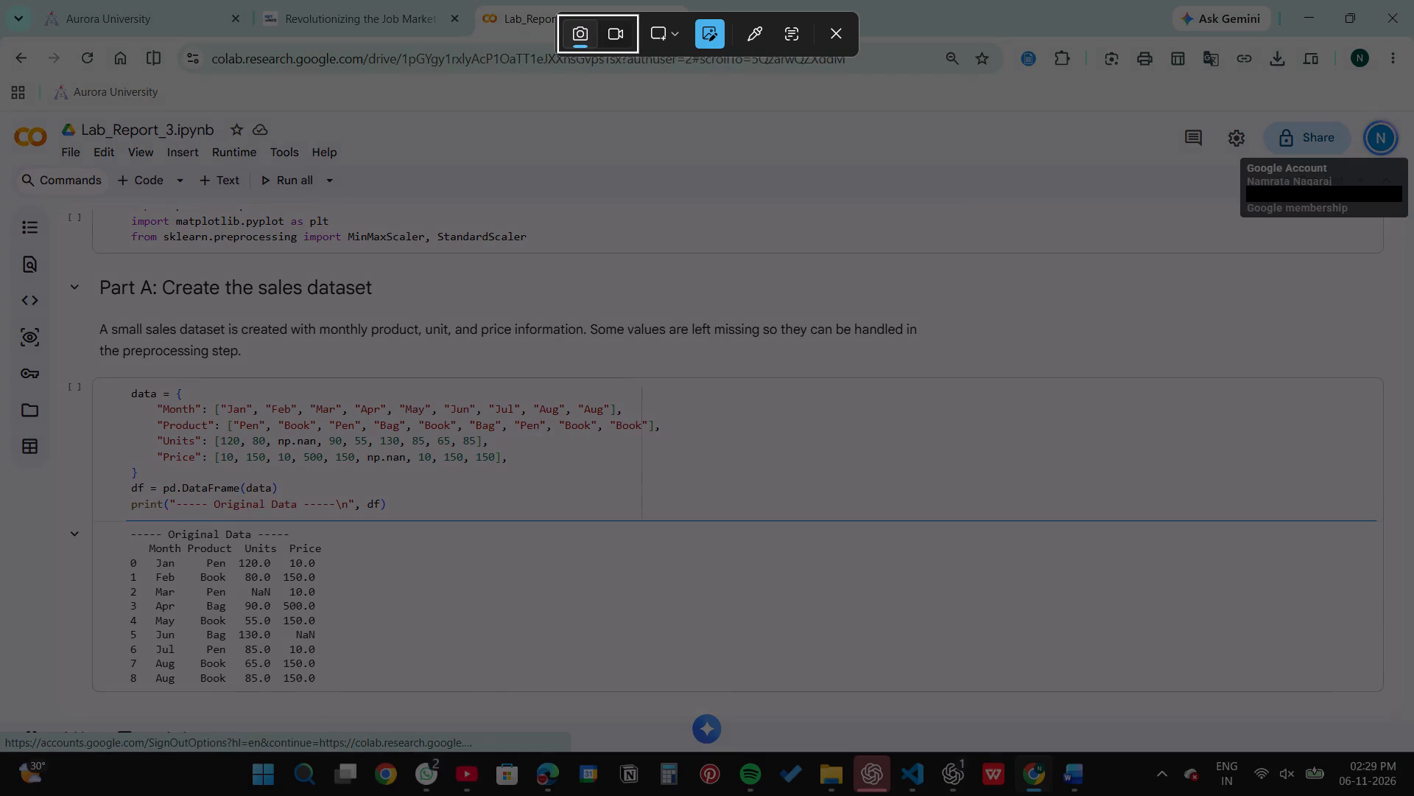
left_click(0, 105)
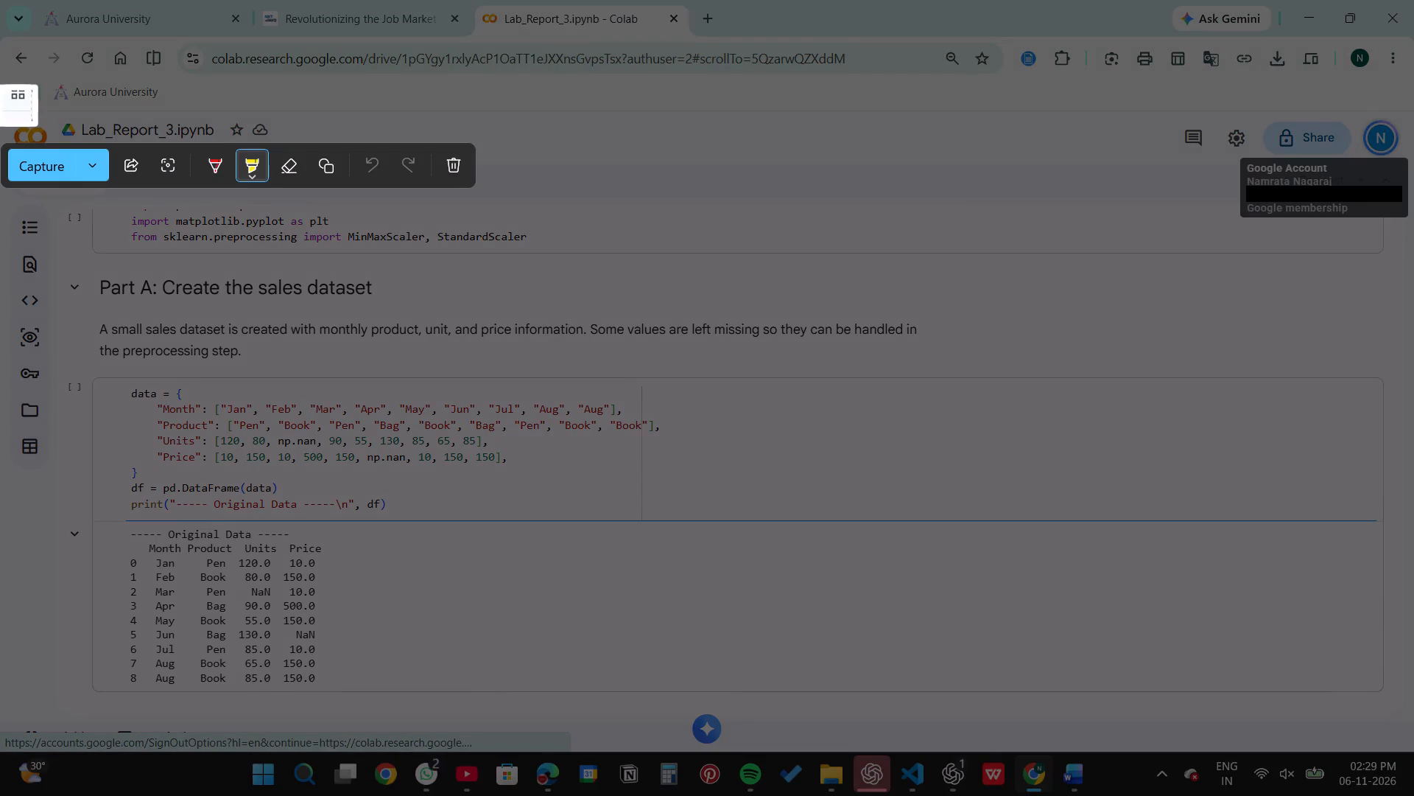
left_click_drag(37, 122, 1341, 761)
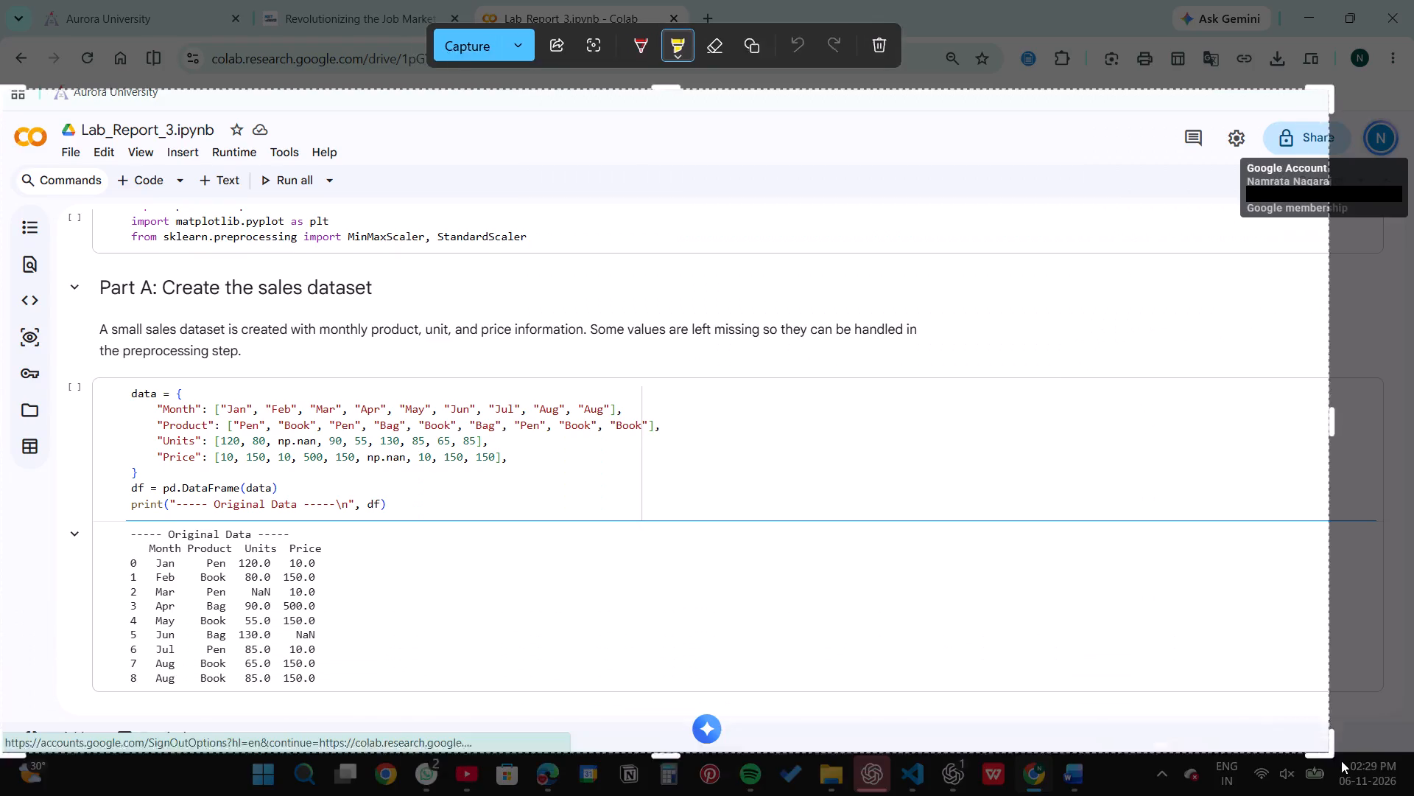
left_click_drag(1341, 761, 1413, 753)
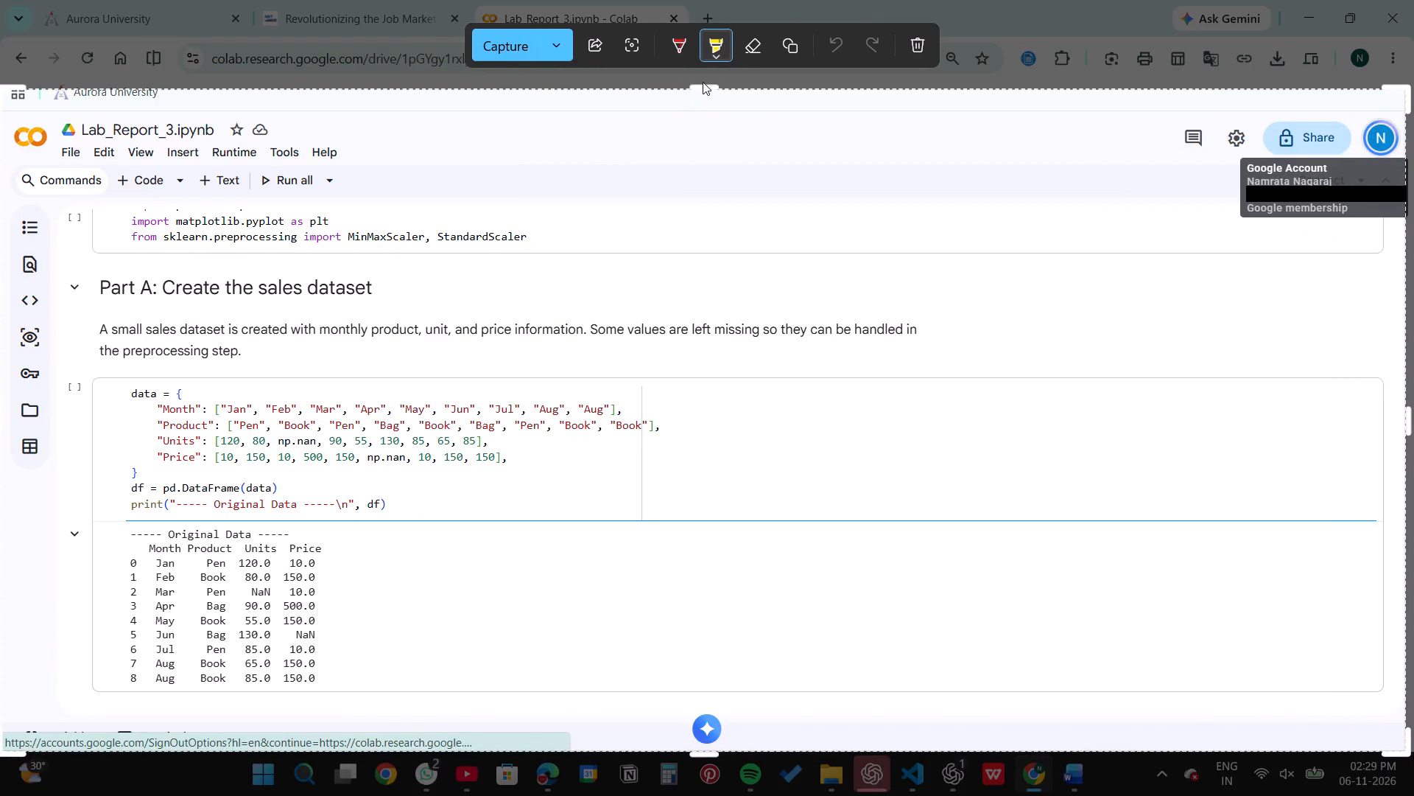
left_click_drag(700, 86, 702, 117)
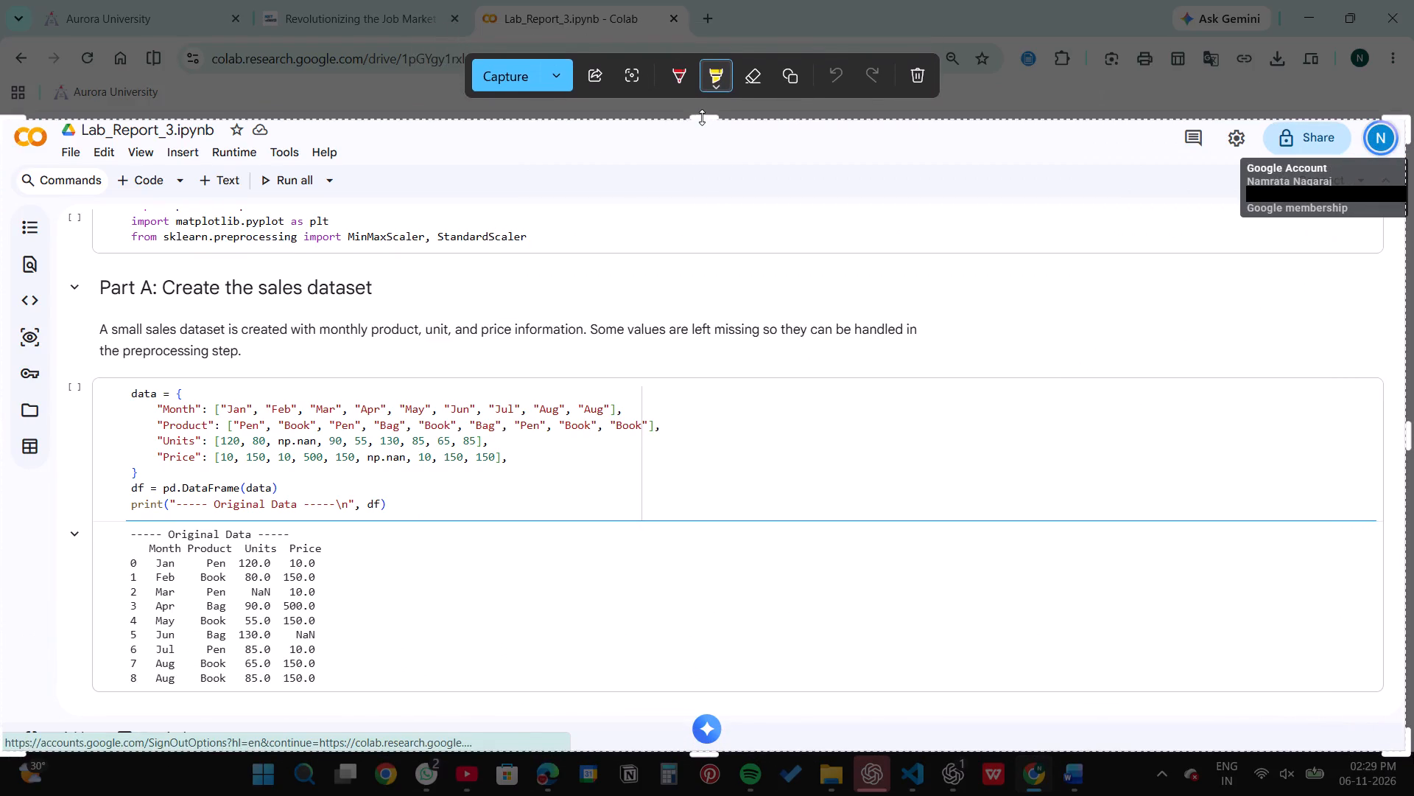
left_click_drag(702, 117, 706, 106)
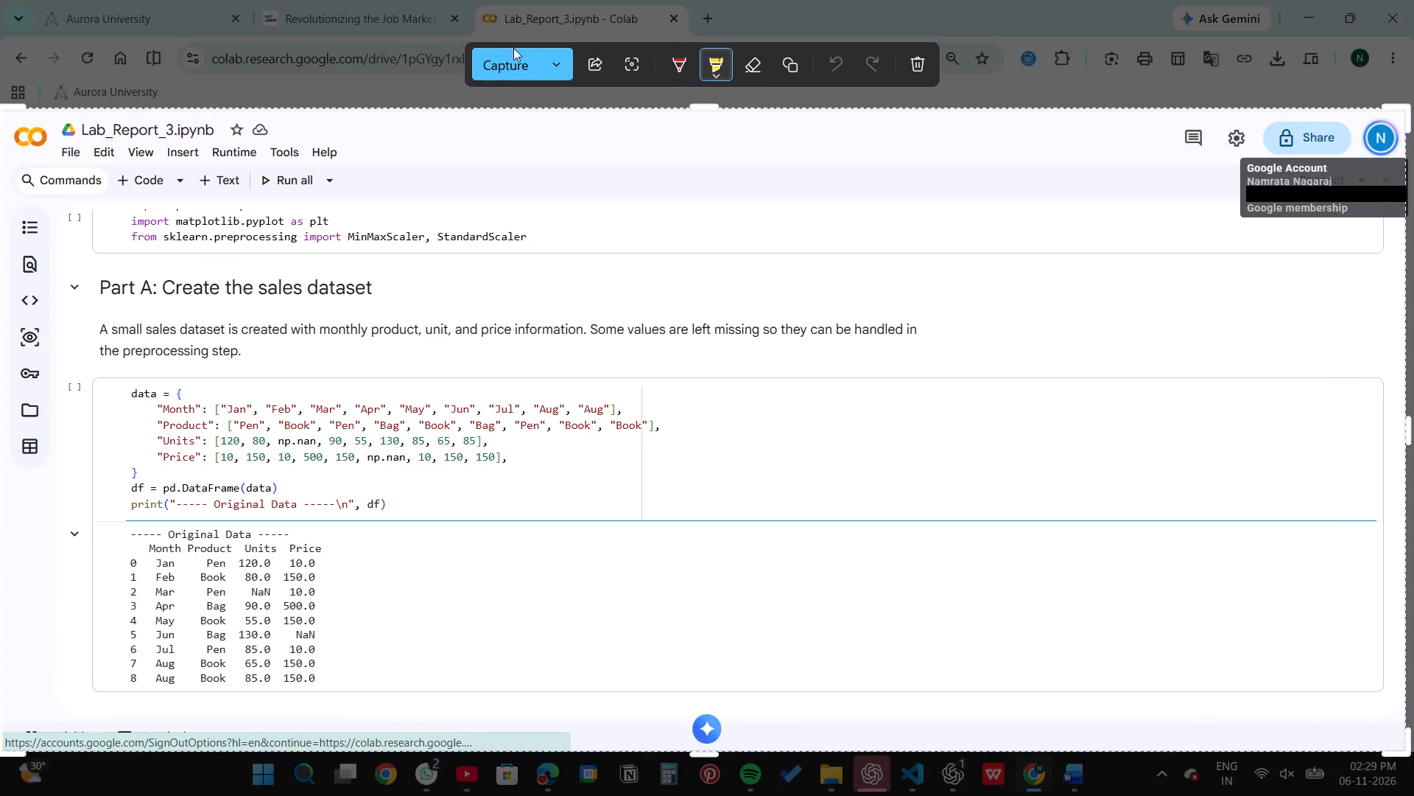
left_click(505, 59)
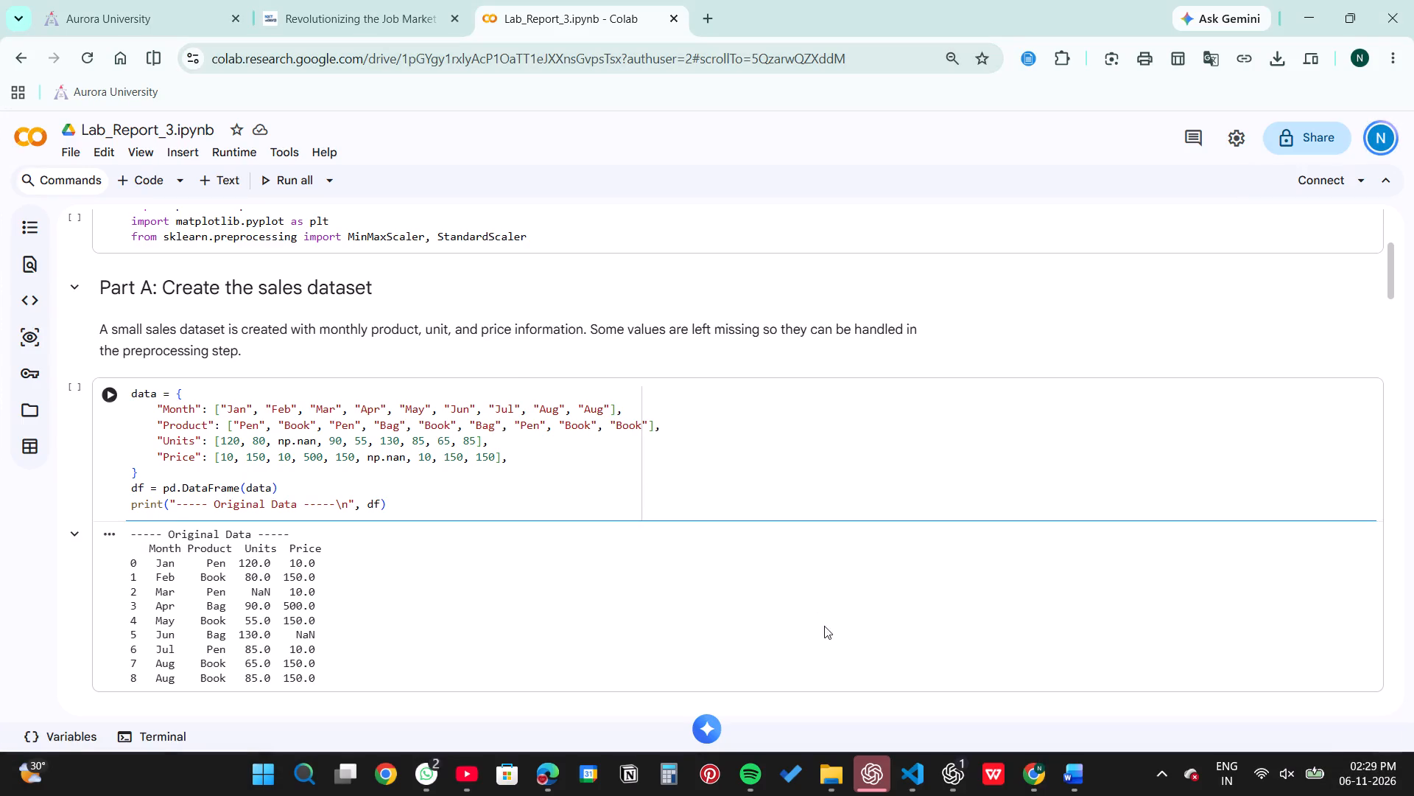
Paste the Part A screenshot into the Word report, two lines below the first notebook screenshot.
left_click(1072, 779)
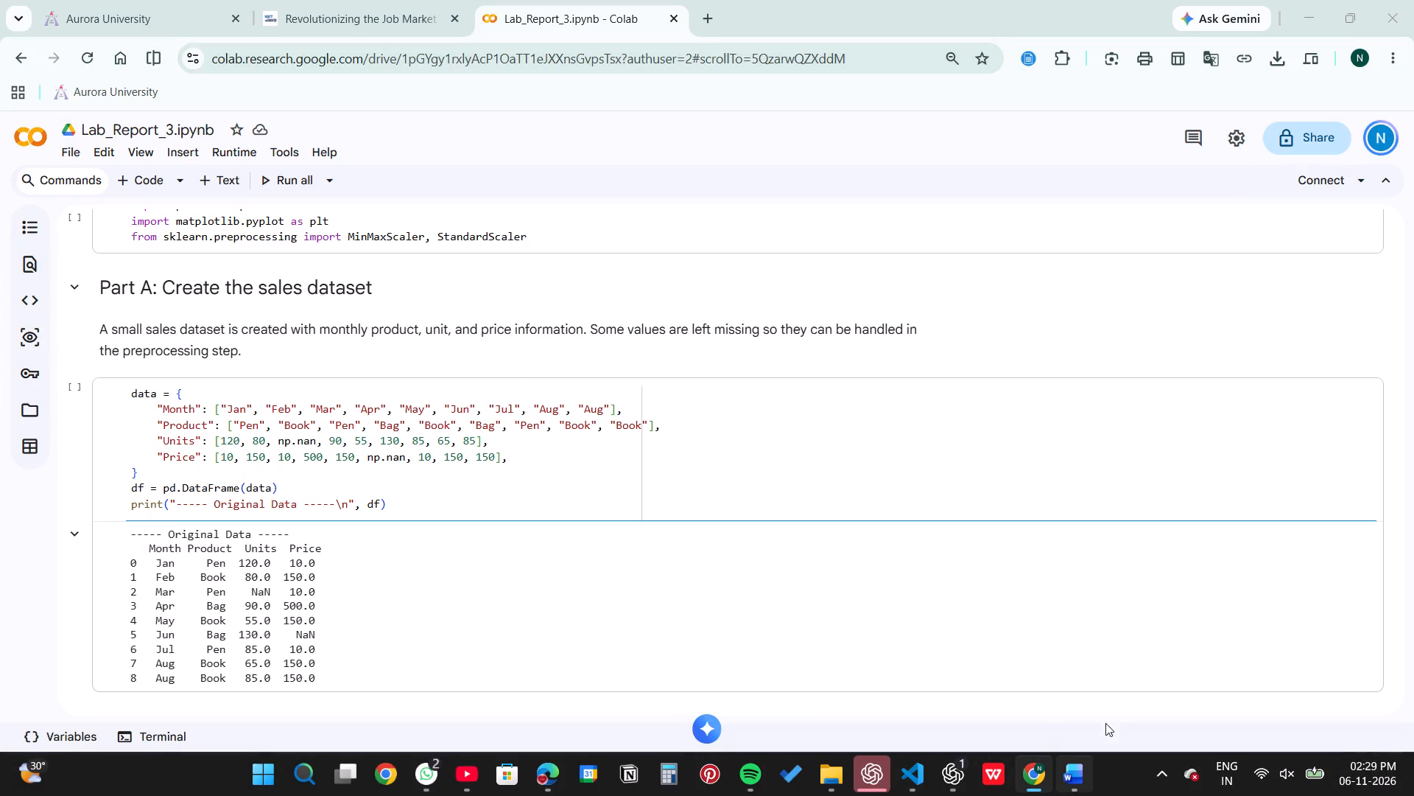
left_click(1012, 520)
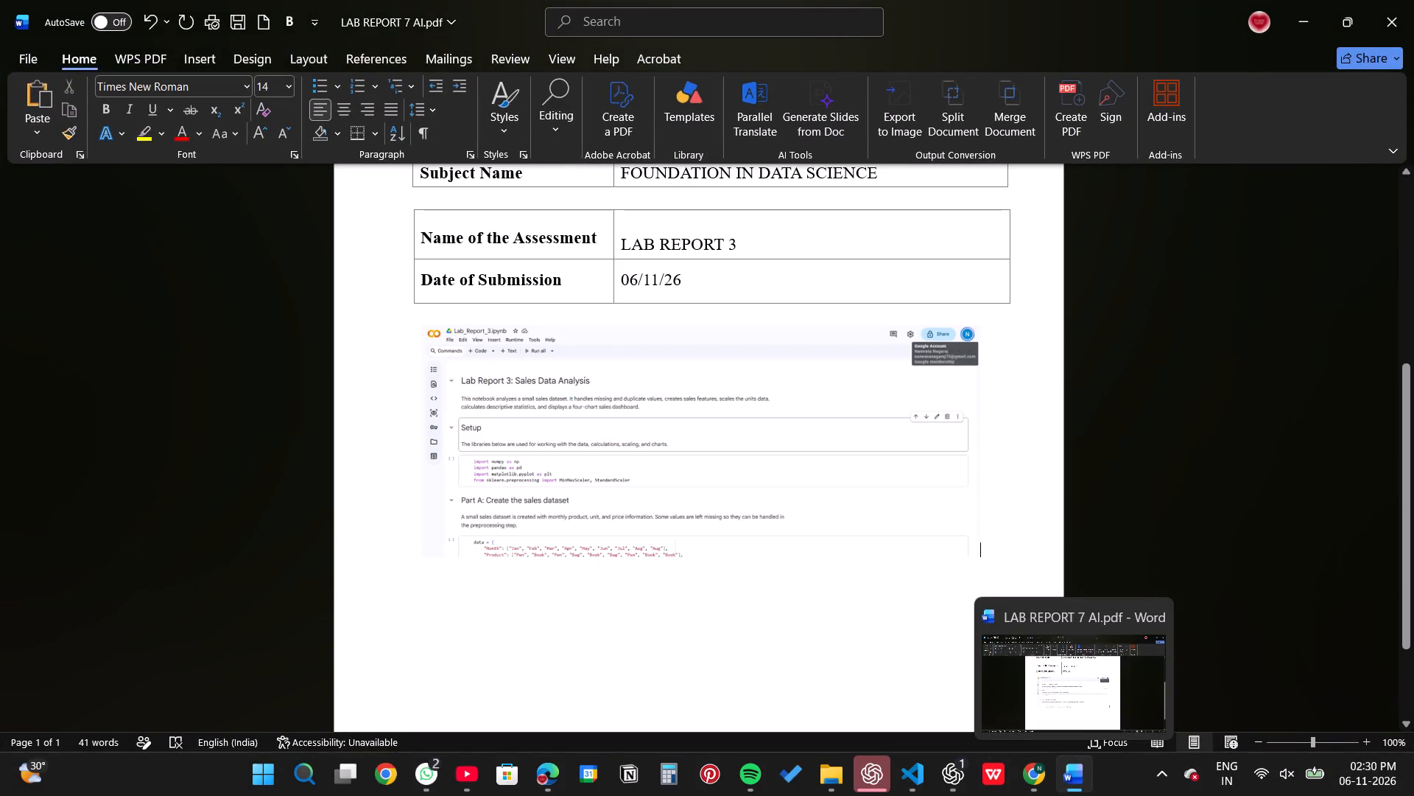
key("Return")
key("Return")
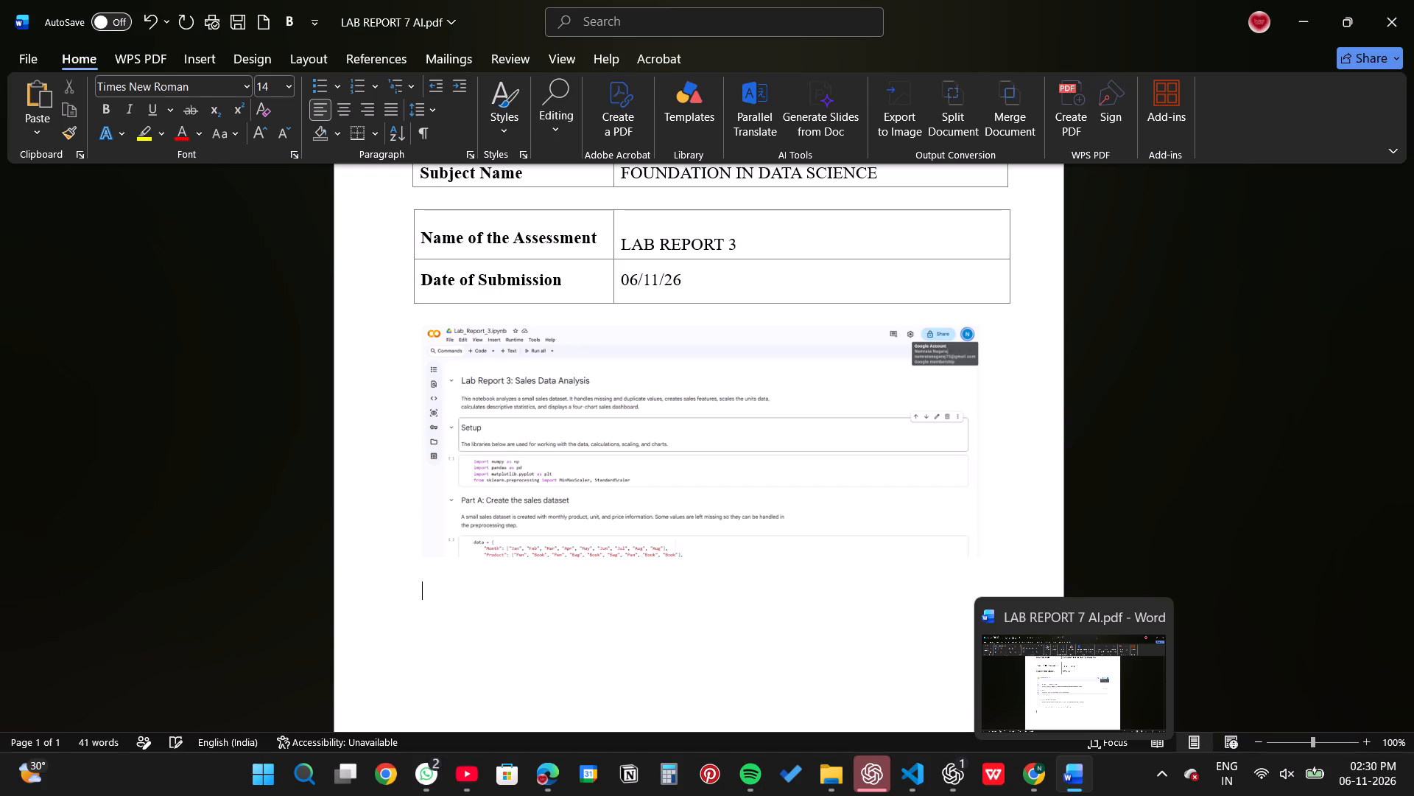
key("ctrl+v")
Return to the Colab notebook and display Part B: Preprocess the data with its code and the start of its output.
left_click(1294, 15)
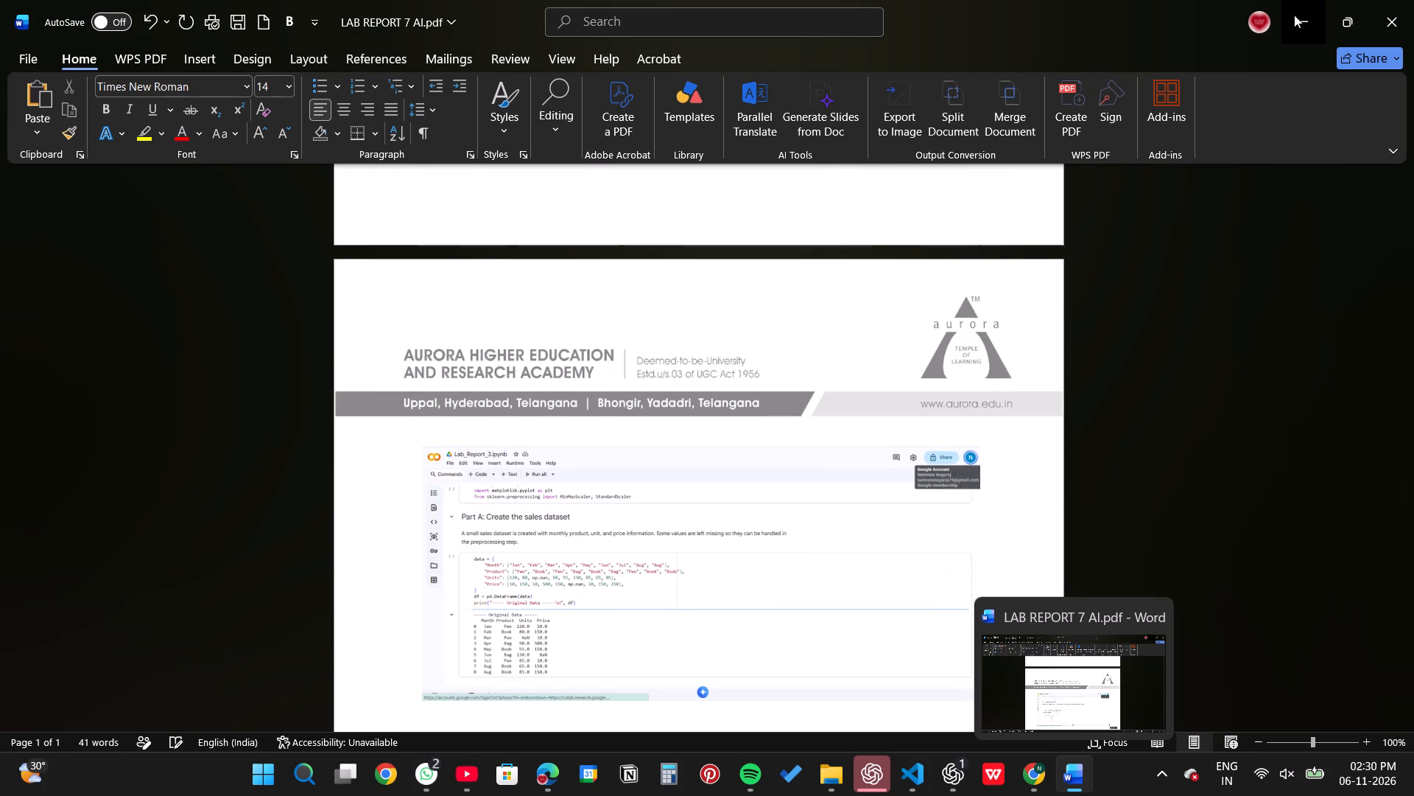
scroll(677, 433, "down", 4)
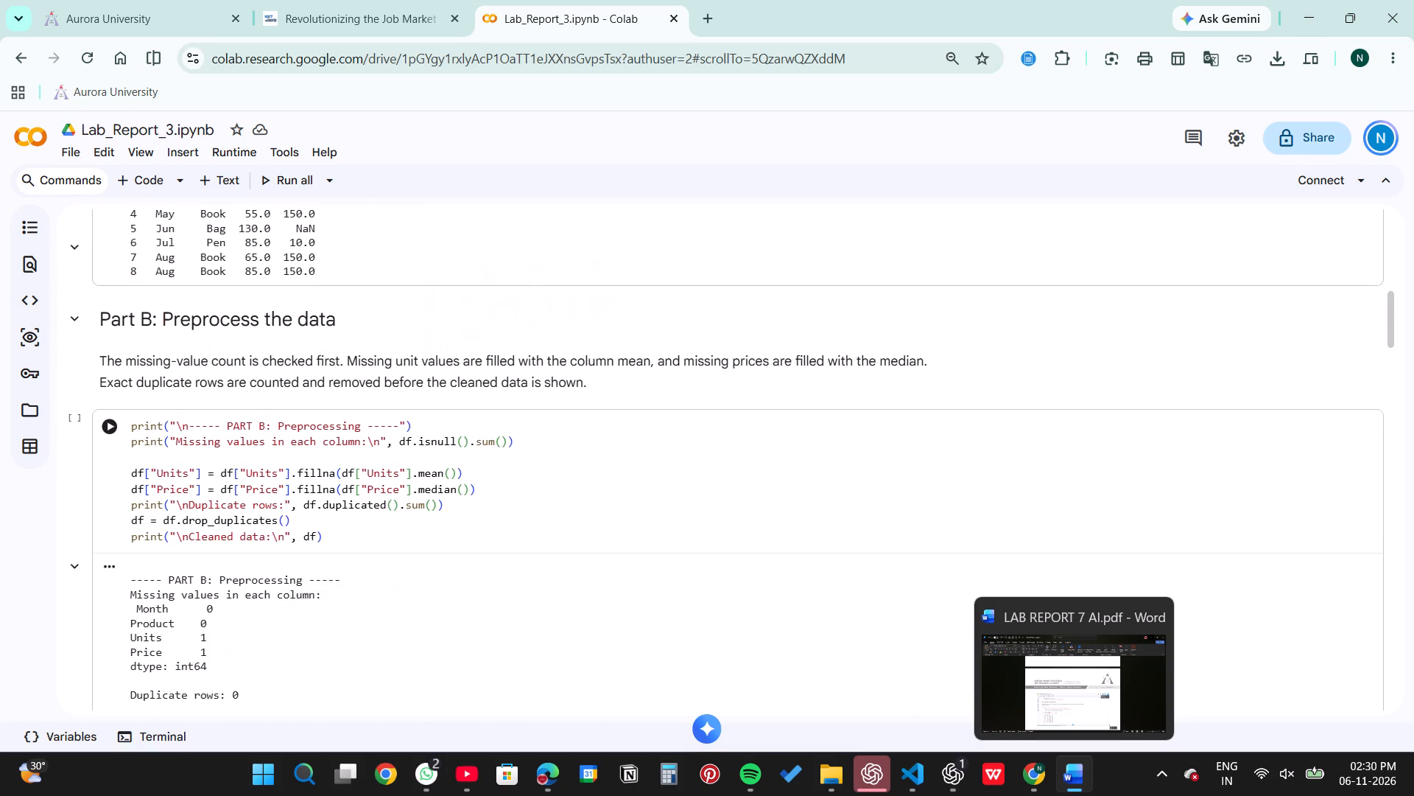
scroll(677, 433, "down", 1)
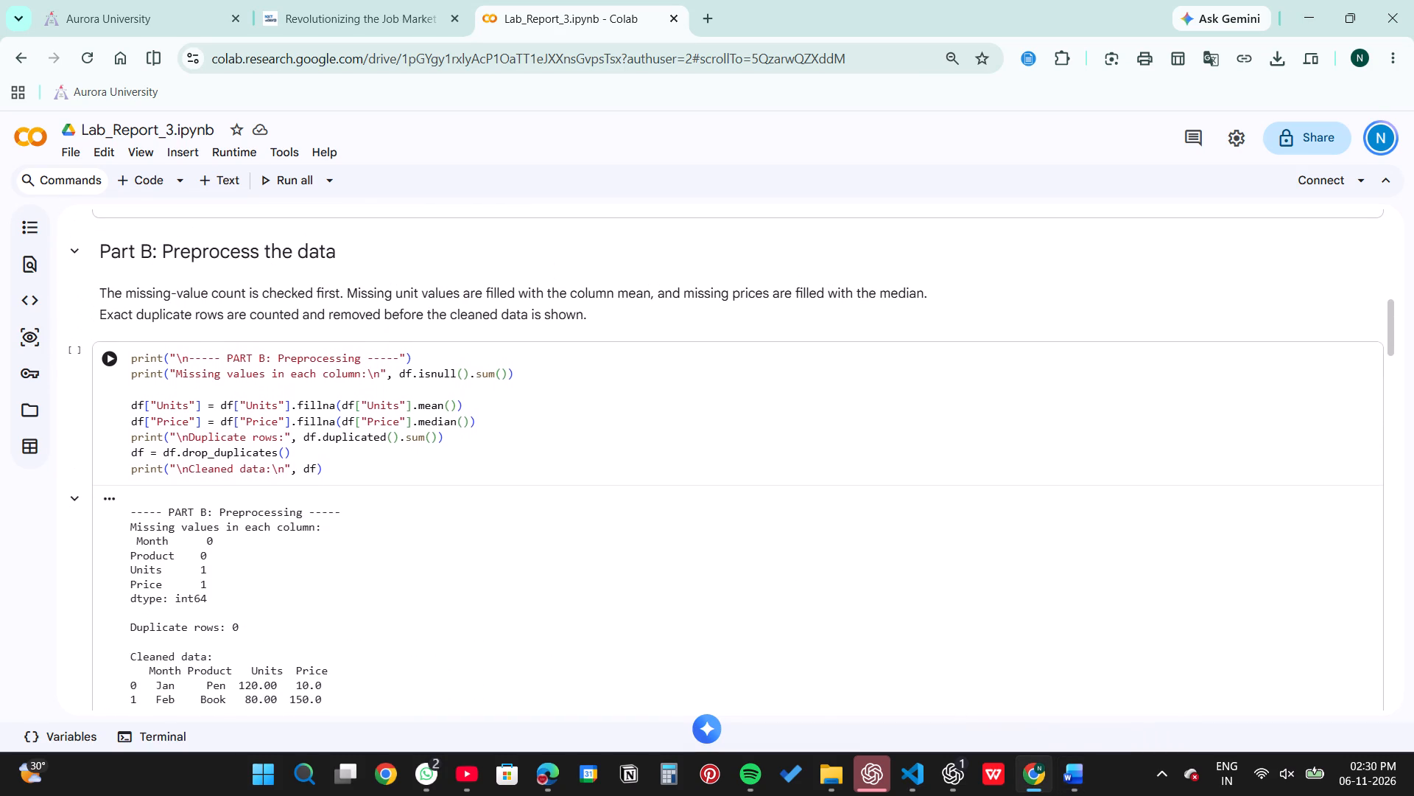
scroll(677, 433, "down", 2)
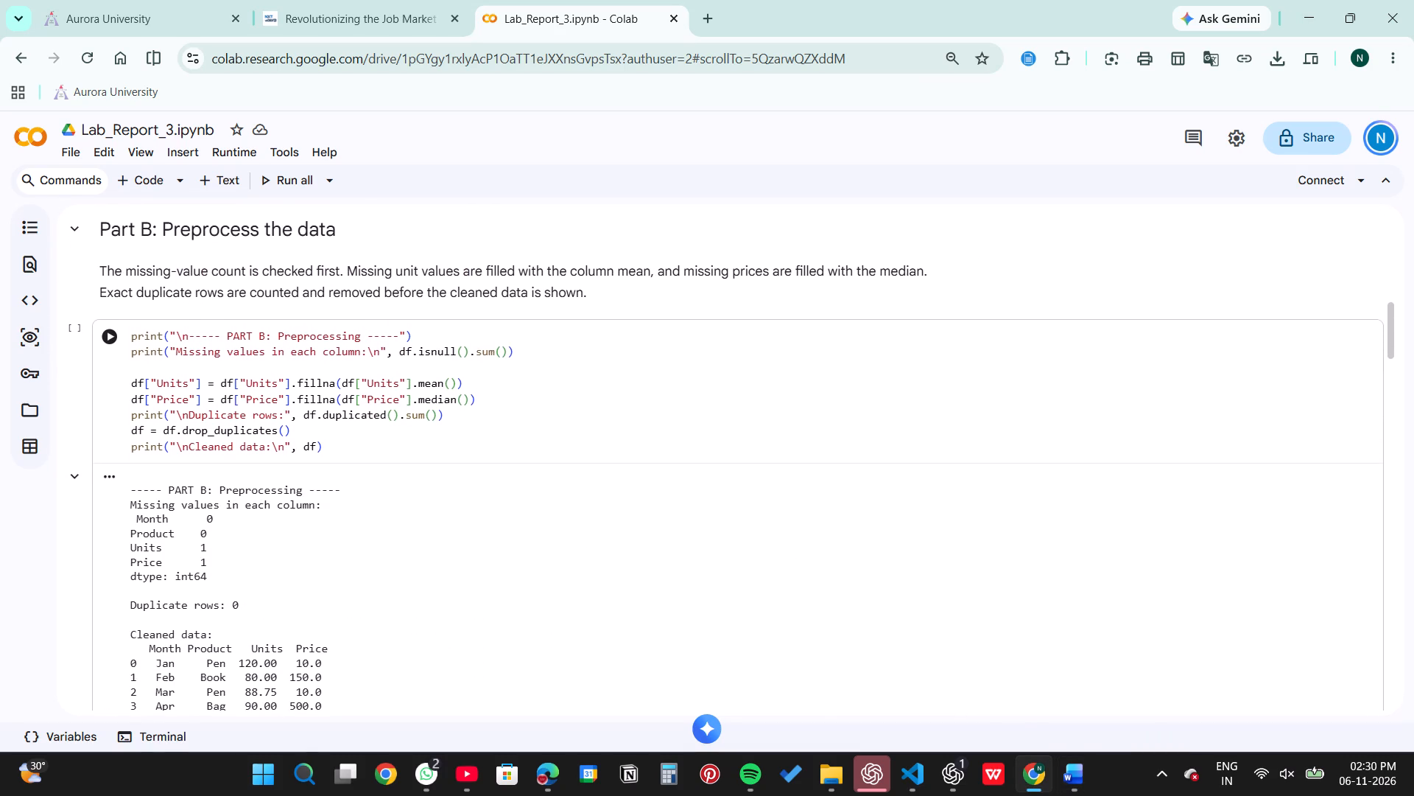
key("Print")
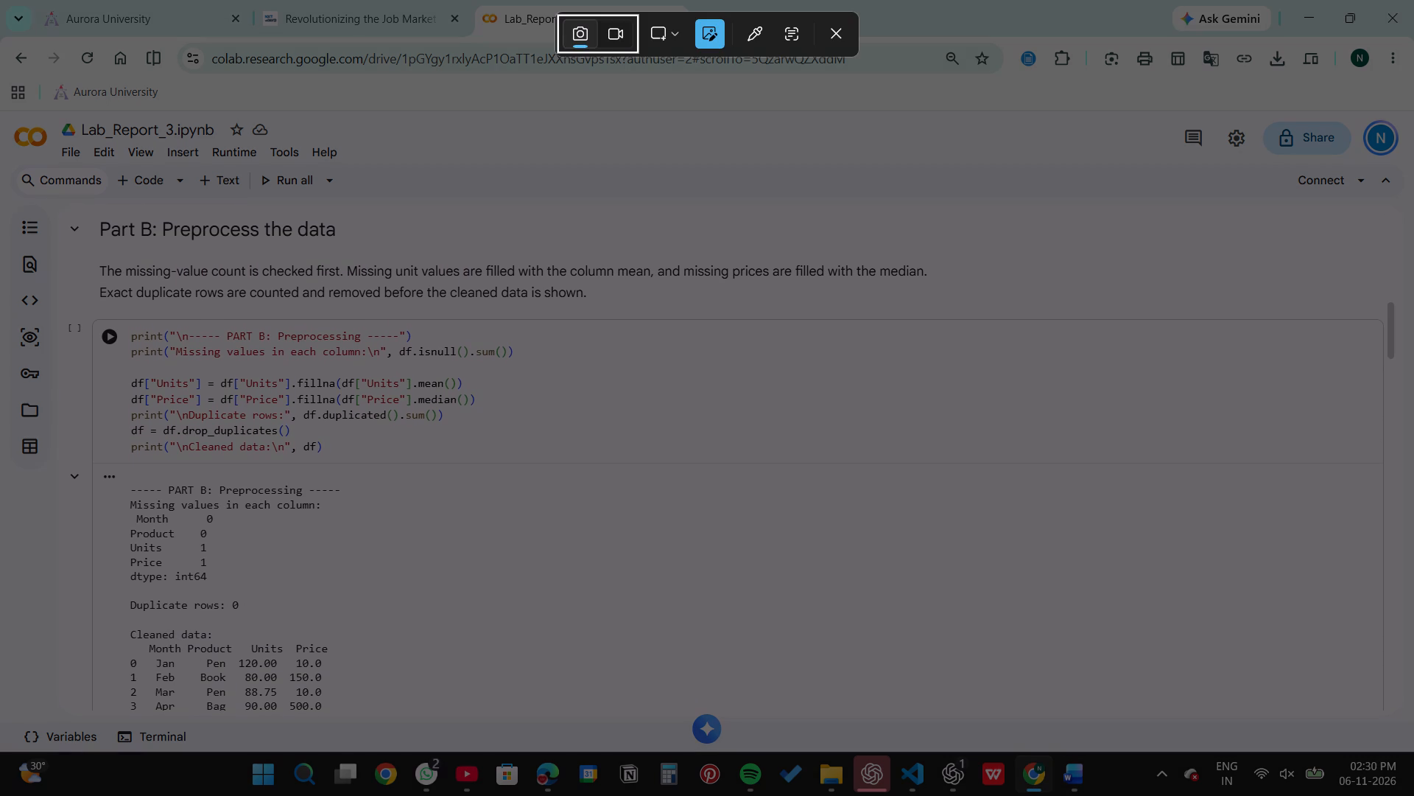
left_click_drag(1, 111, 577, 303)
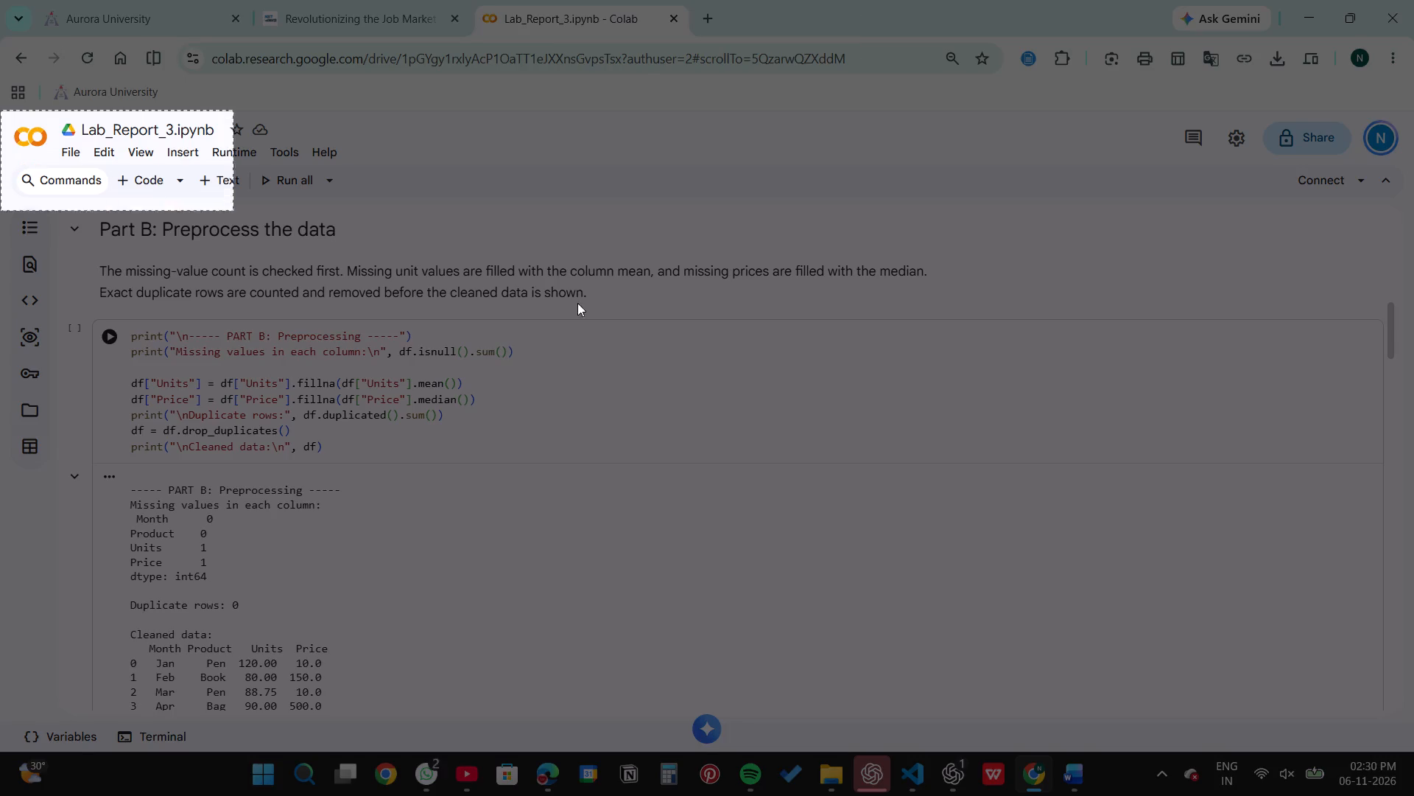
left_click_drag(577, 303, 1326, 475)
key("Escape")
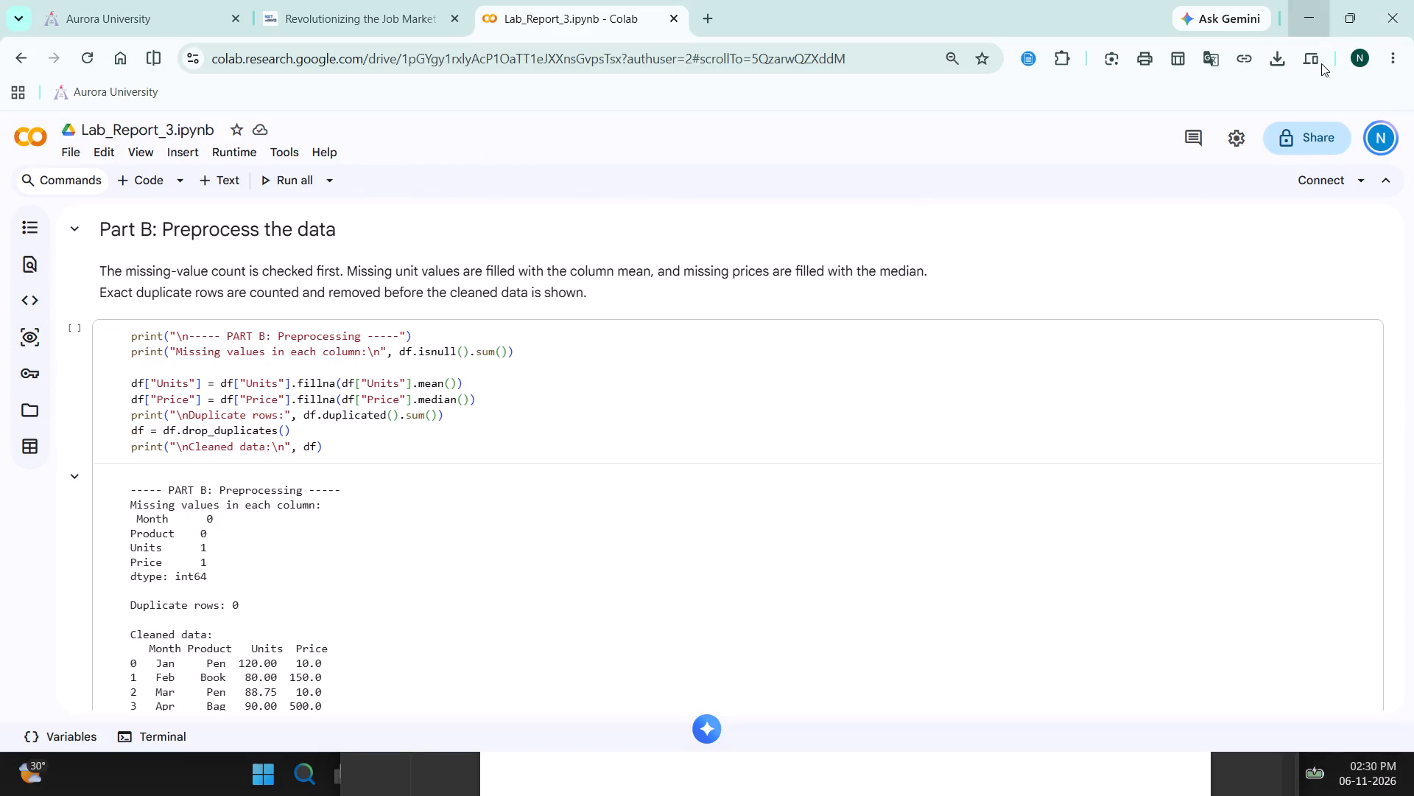
Capture a screenshot of the Part B preprocessing code and the start of its output, including the Google Account tooltip.
key("Print")
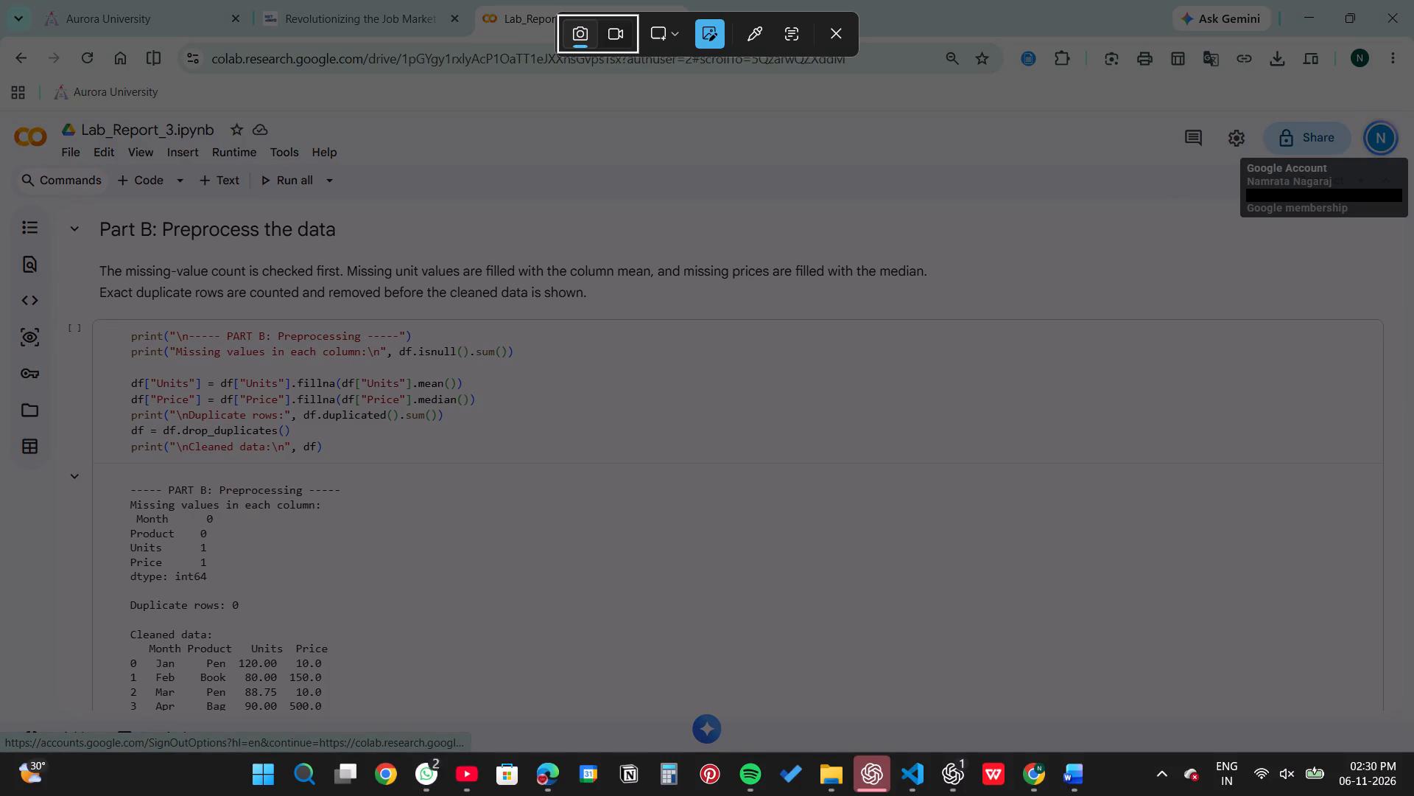
left_click_drag(0, 109, 1413, 720)
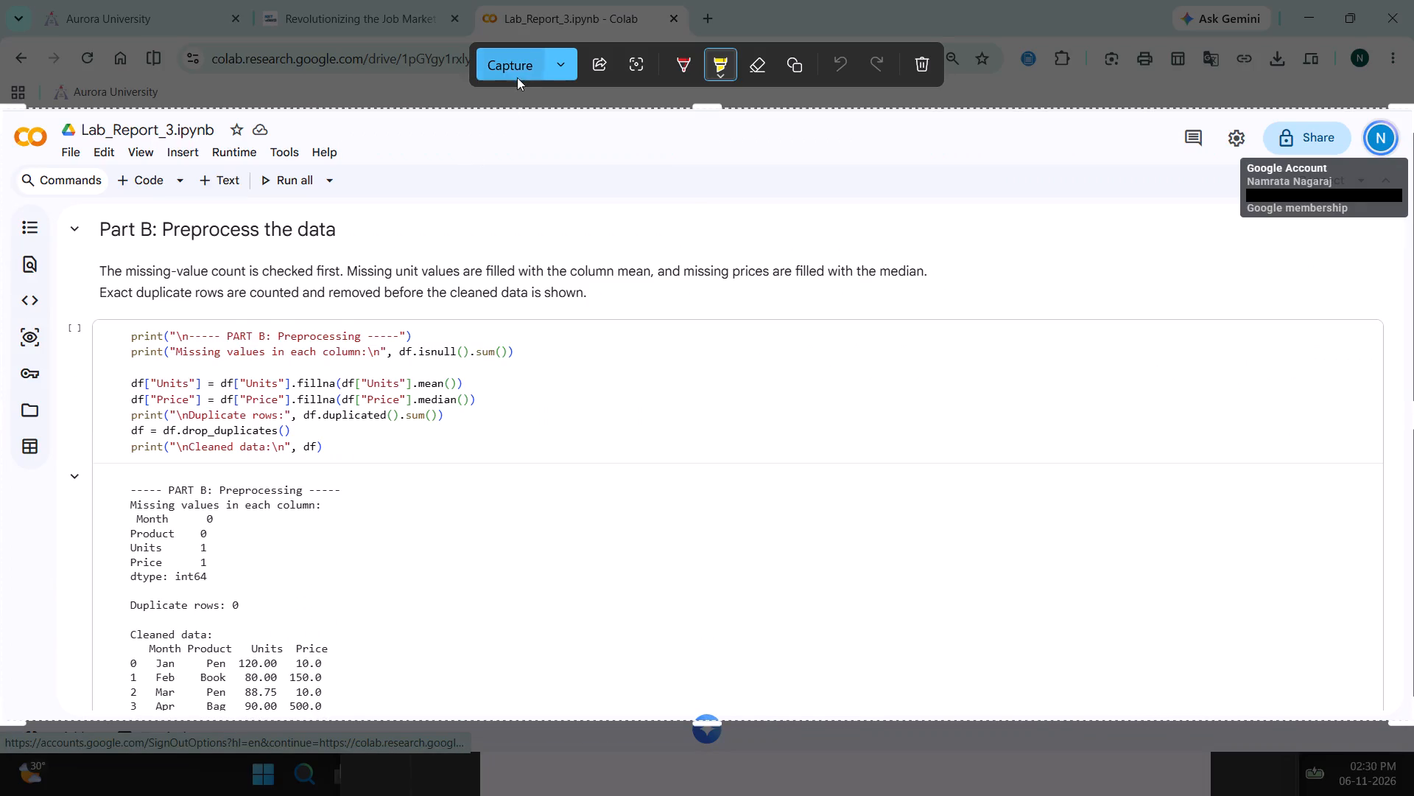
left_click(514, 66)
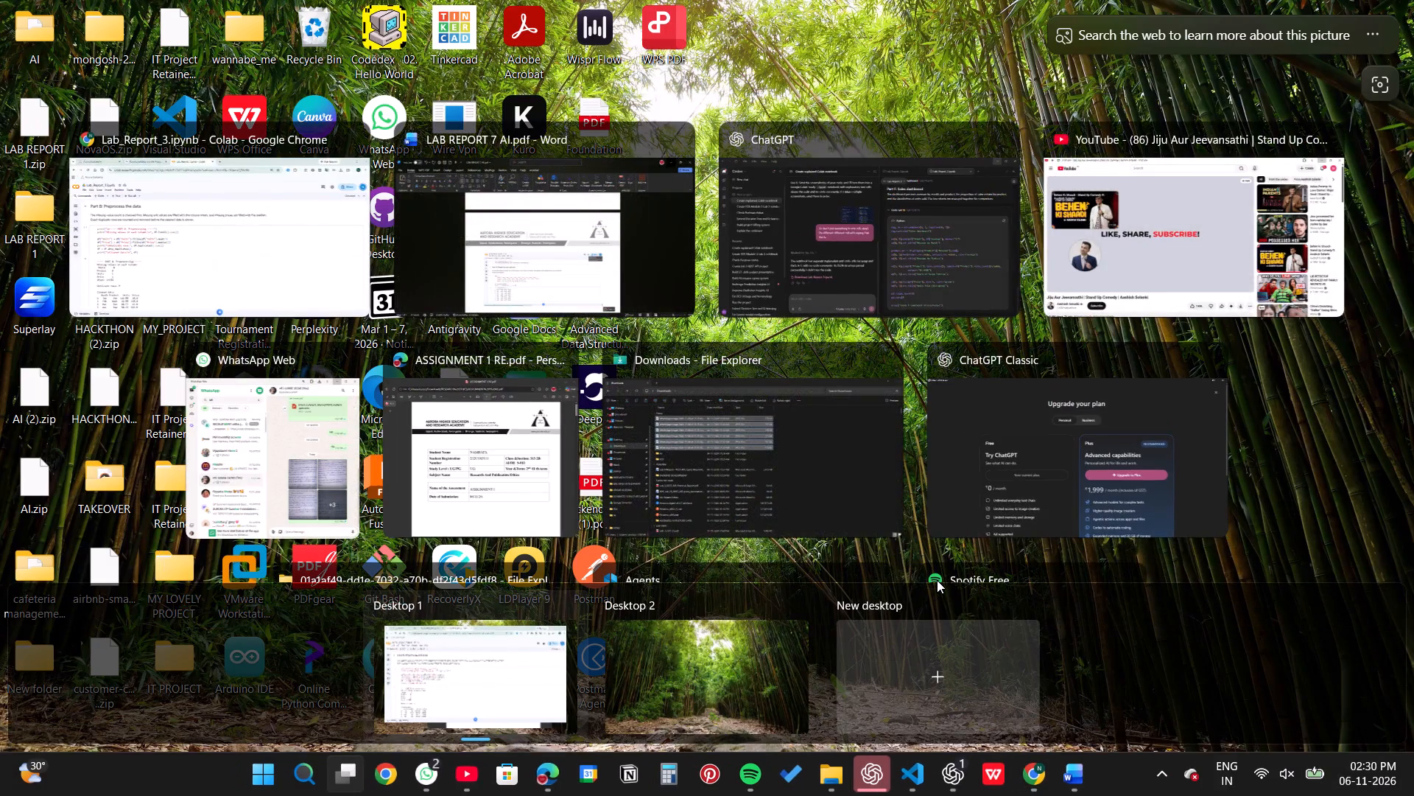
Switch to the Word report and paste the Part B screenshot two lines below the Part A screenshot.
left_click(570, 229)
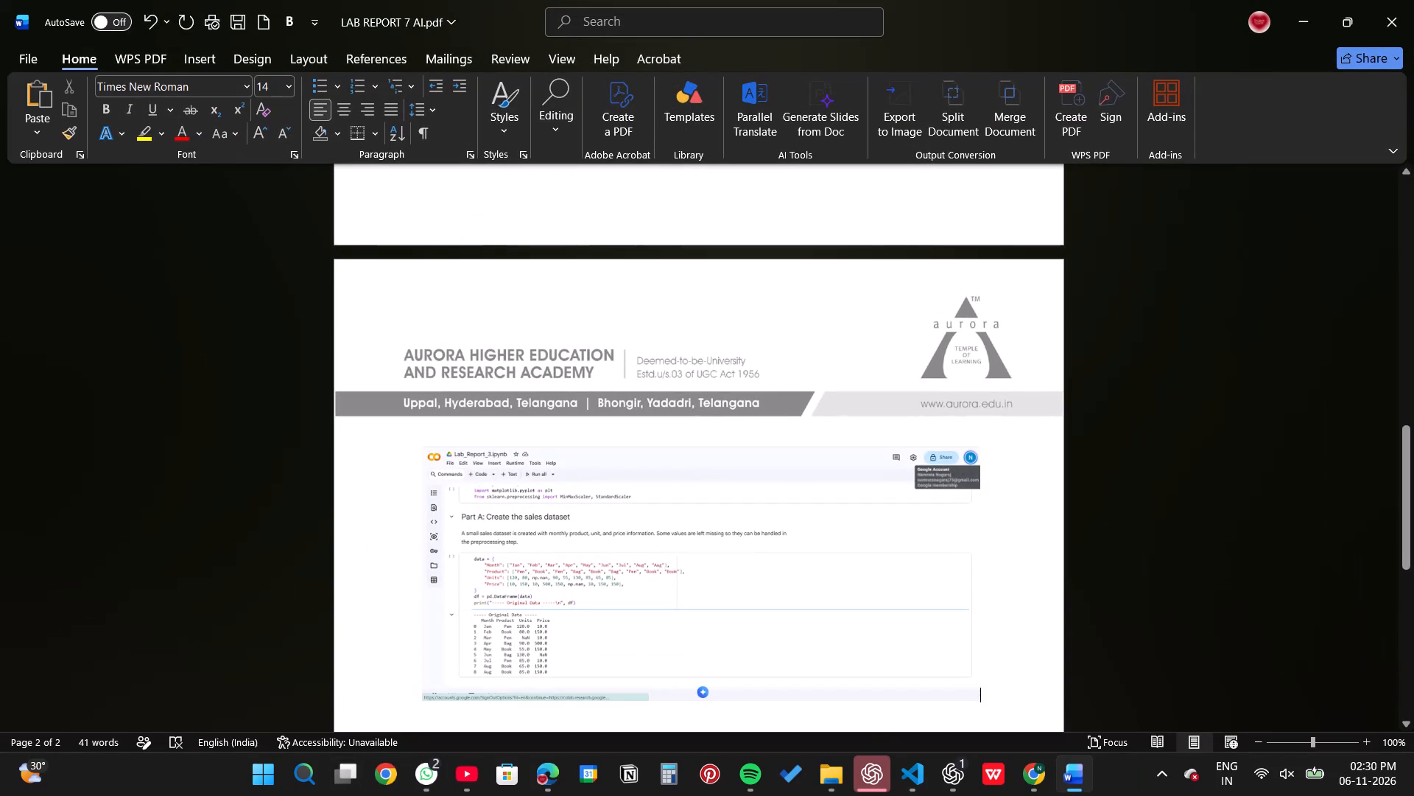
key("Return")
key("Return")
key("ctrl+v")
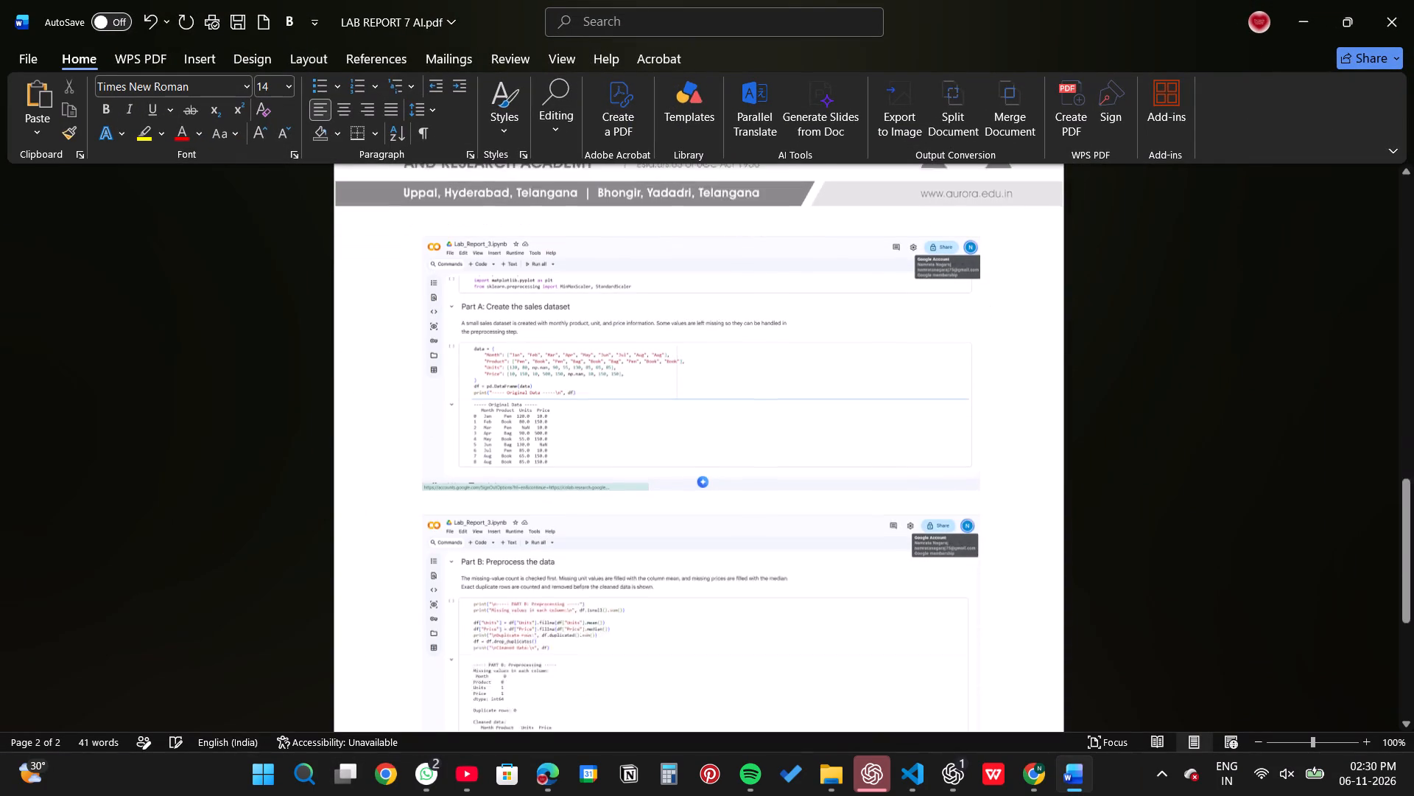
Return to the Colab notebook and display the Part B code cell together with its complete output down to the last Cleaned data row.
left_click(1301, 24)
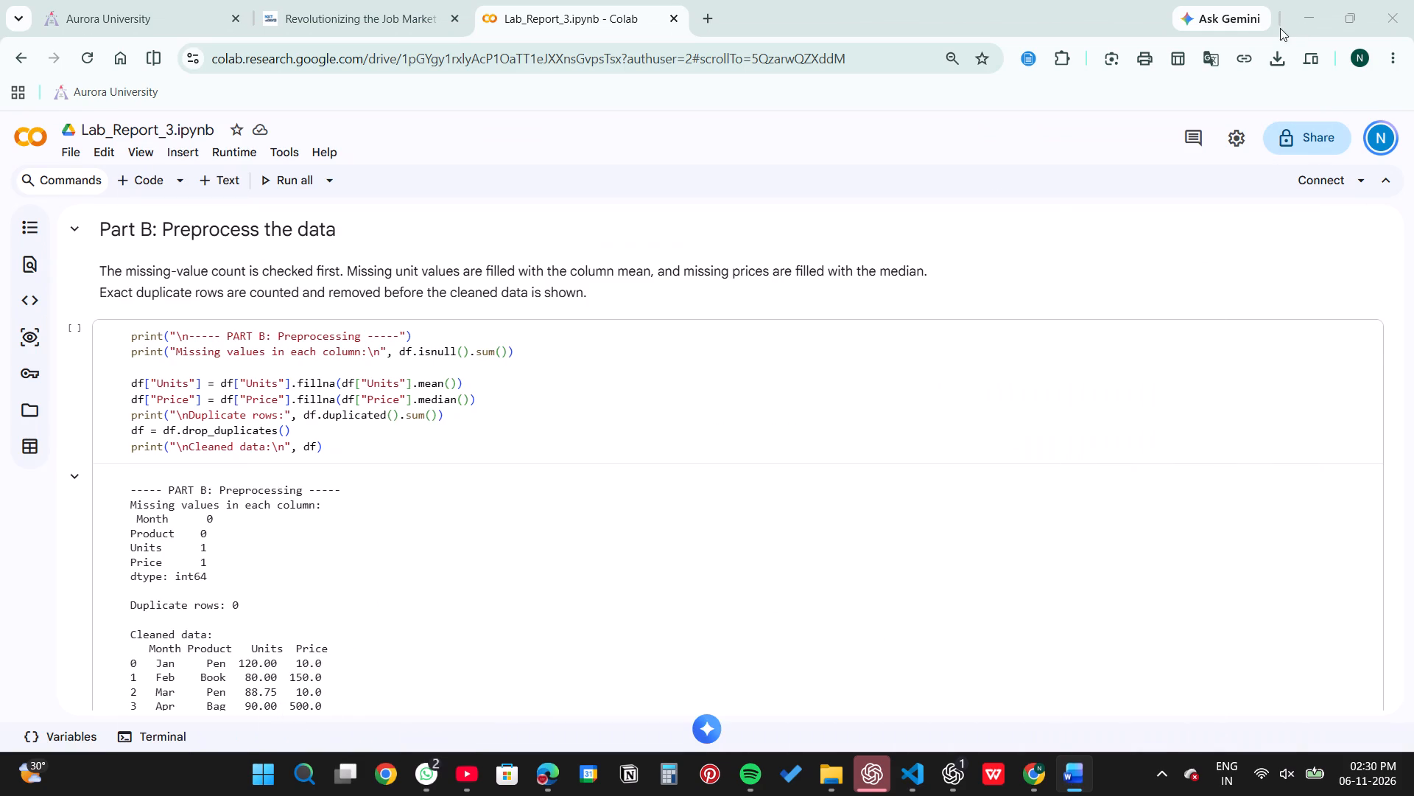
scroll(666, 548, "down", 1)
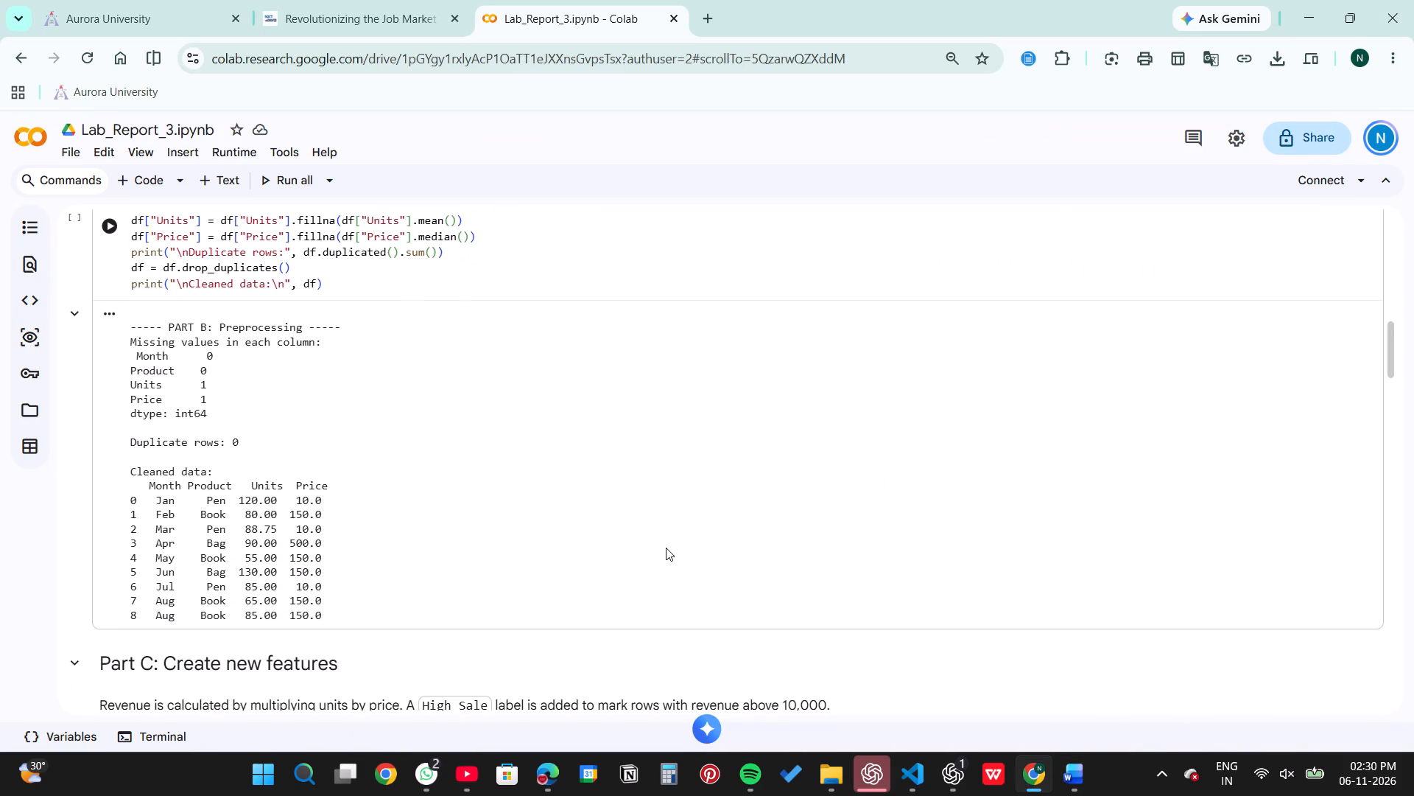
scroll(666, 548, "down", 2)
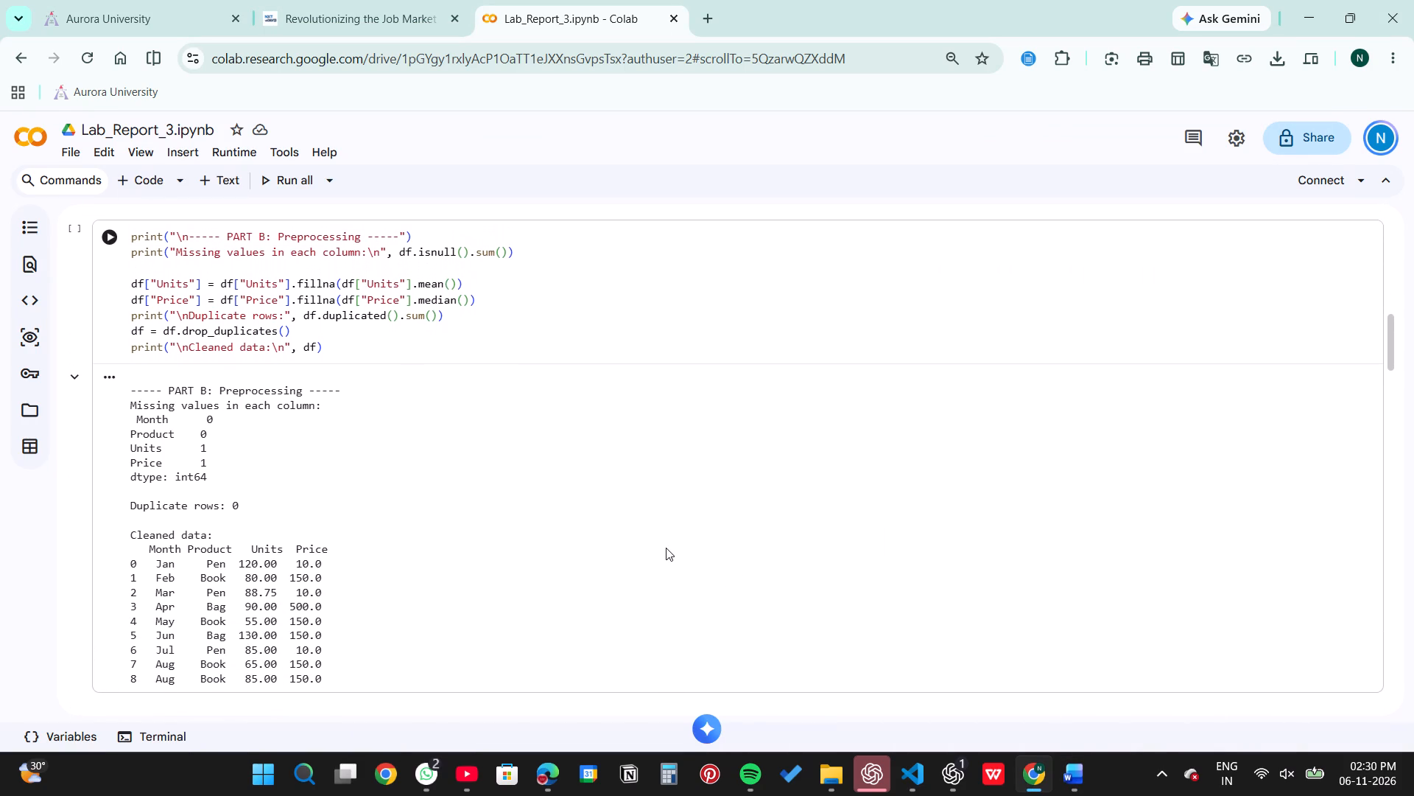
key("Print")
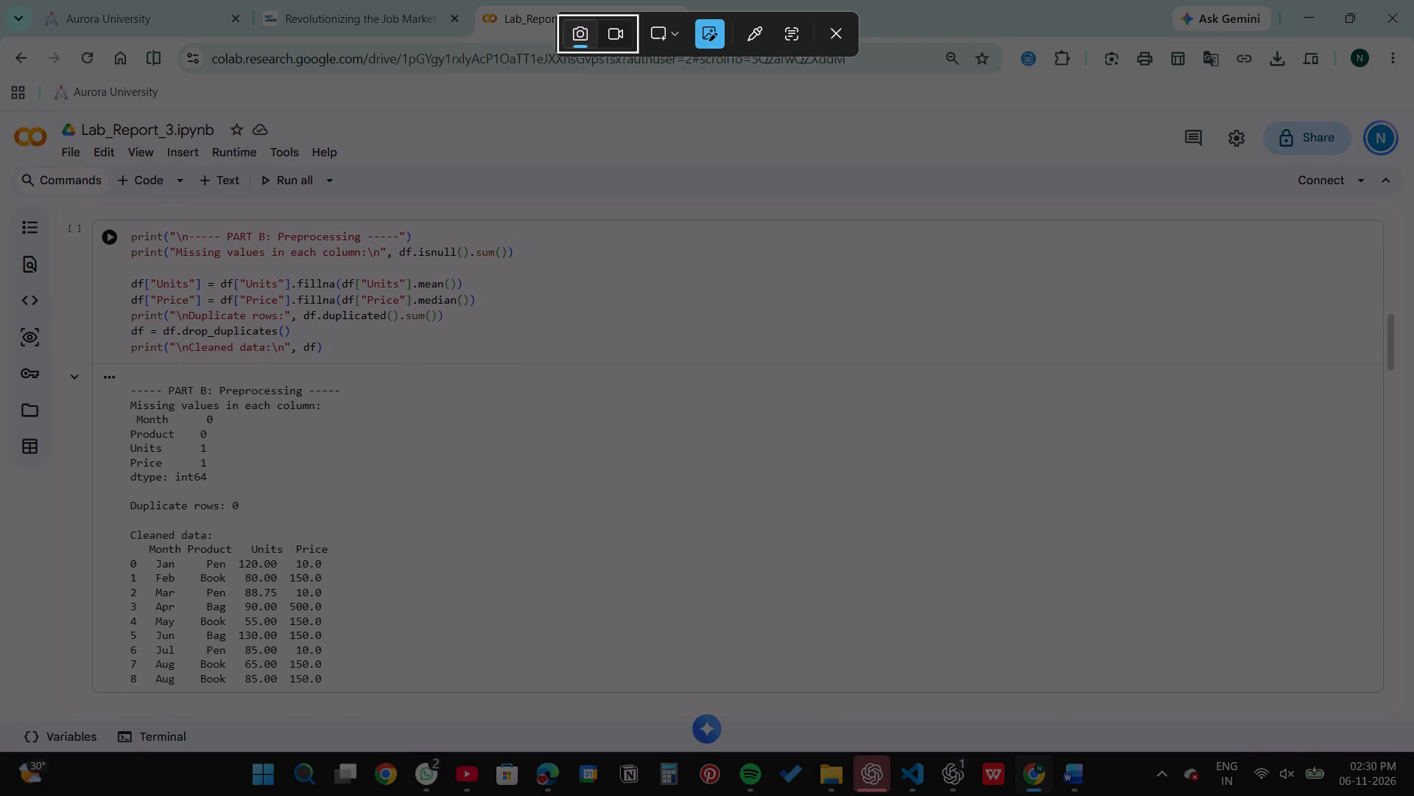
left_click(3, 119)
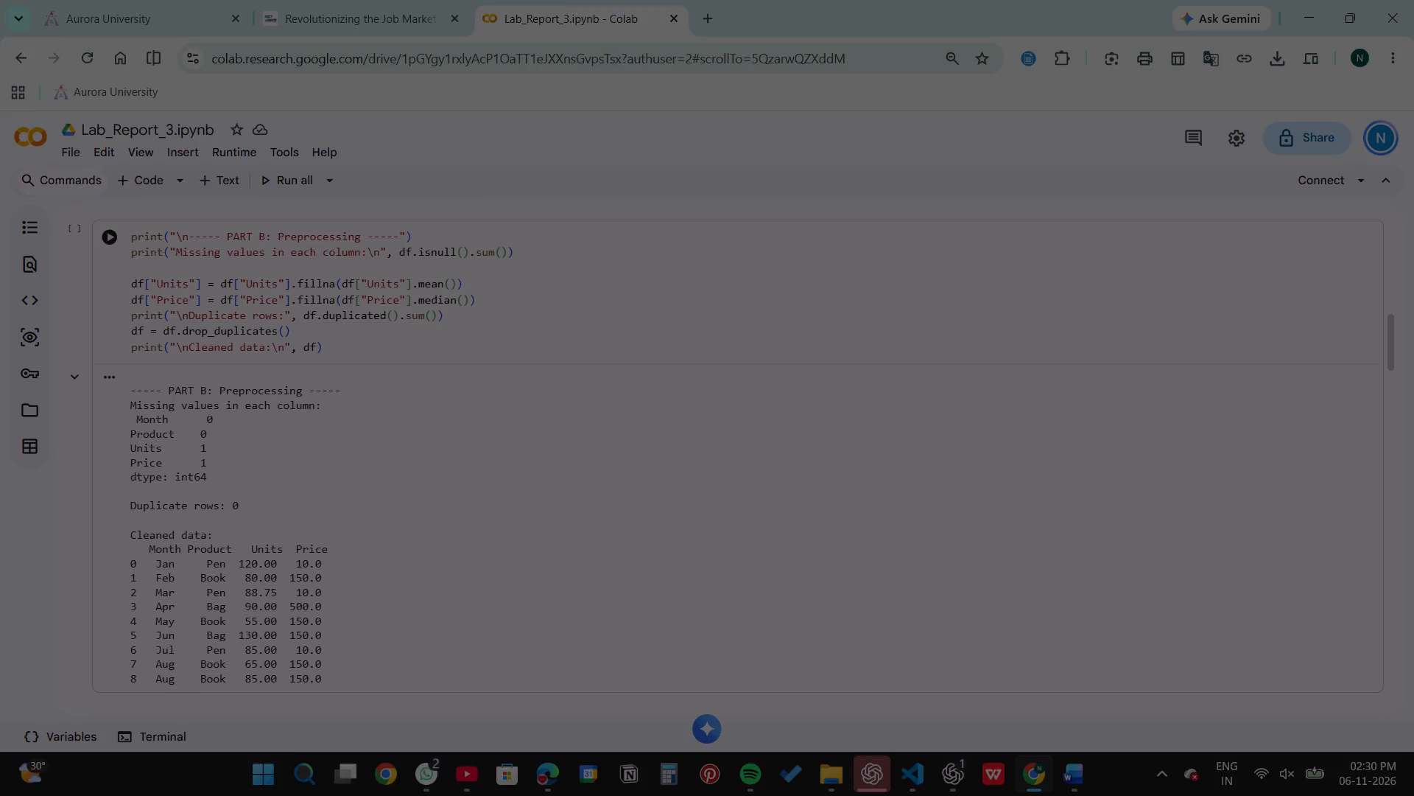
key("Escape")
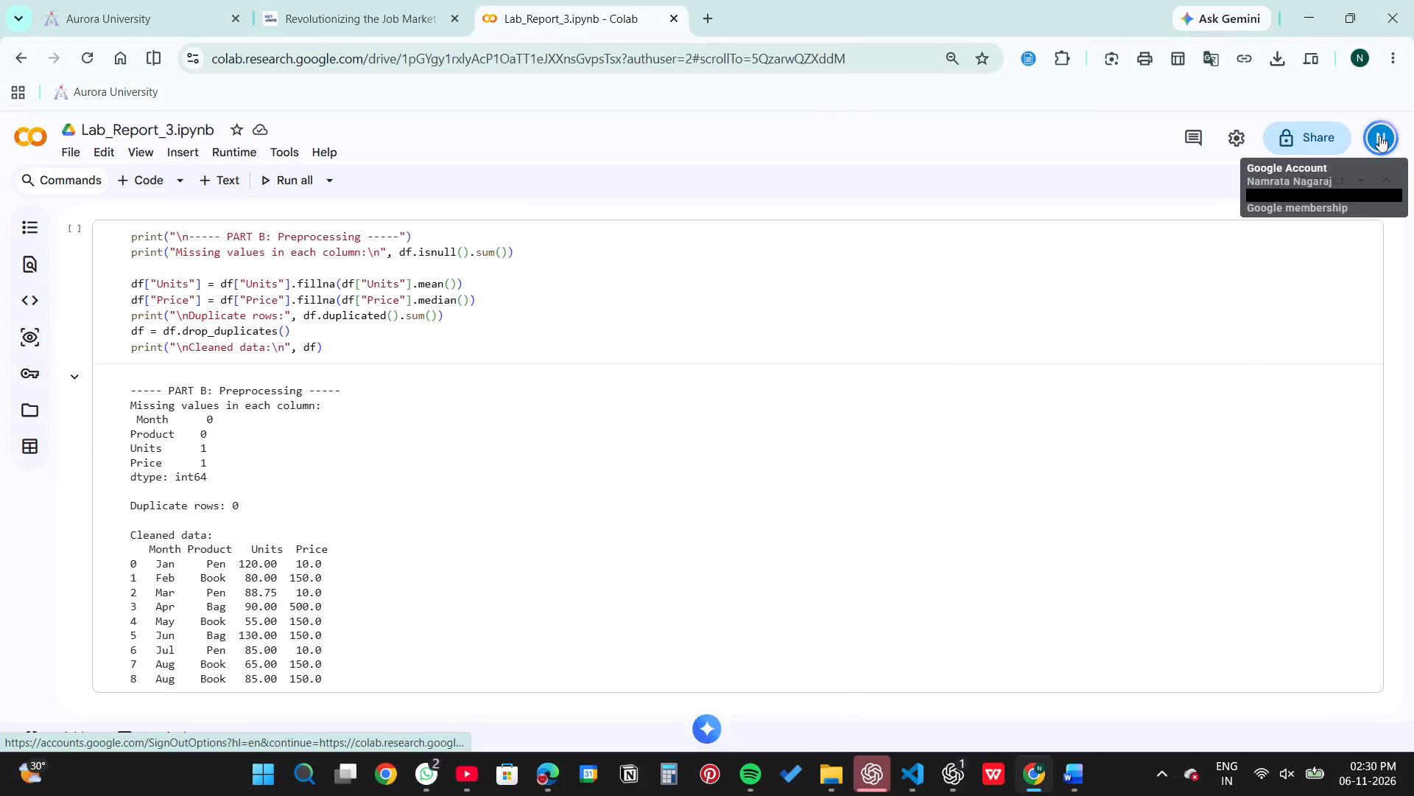
Capture a screenshot of the Part B code and full Cleaned data output, including the file header and Google Account tooltip.
key("Print")
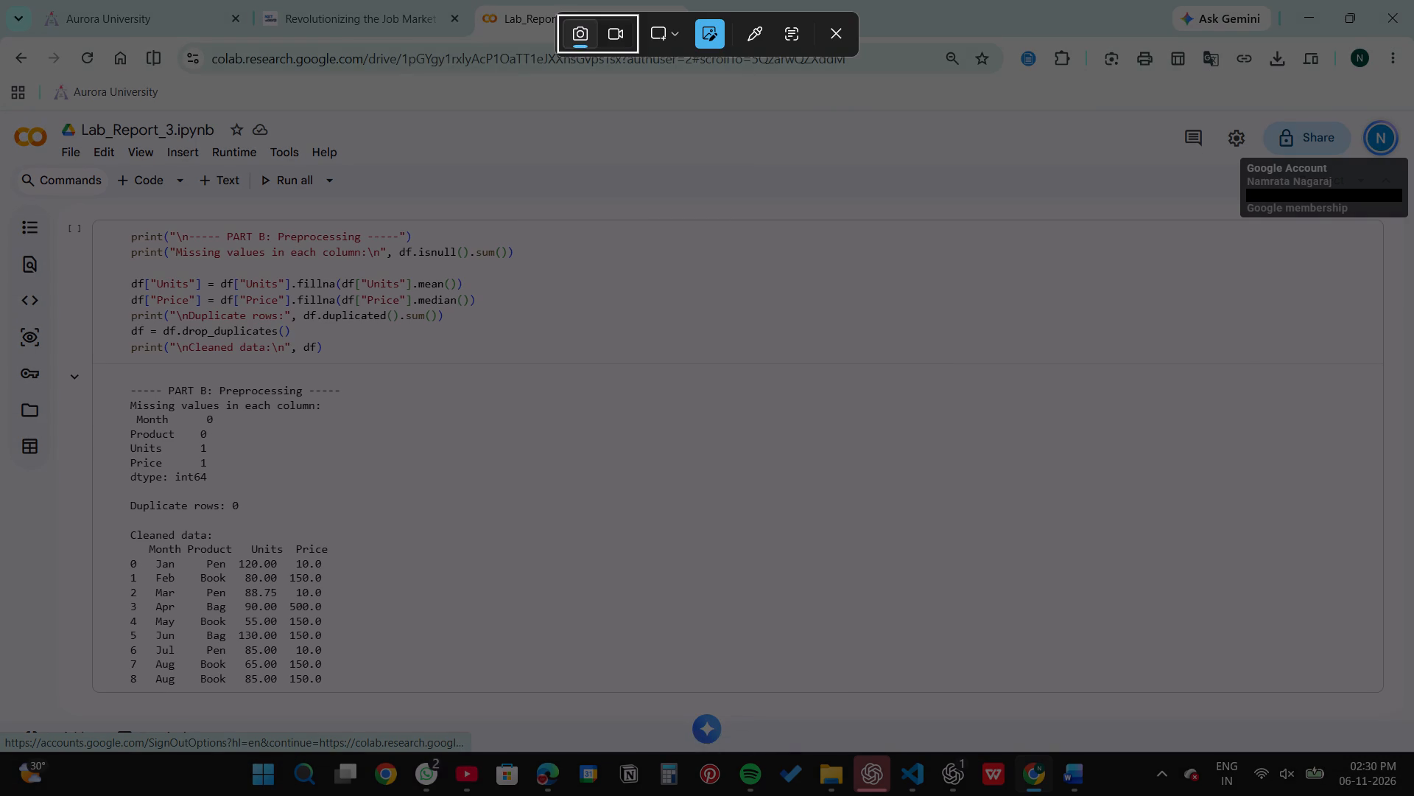
left_click_drag(0, 113, 1413, 647)
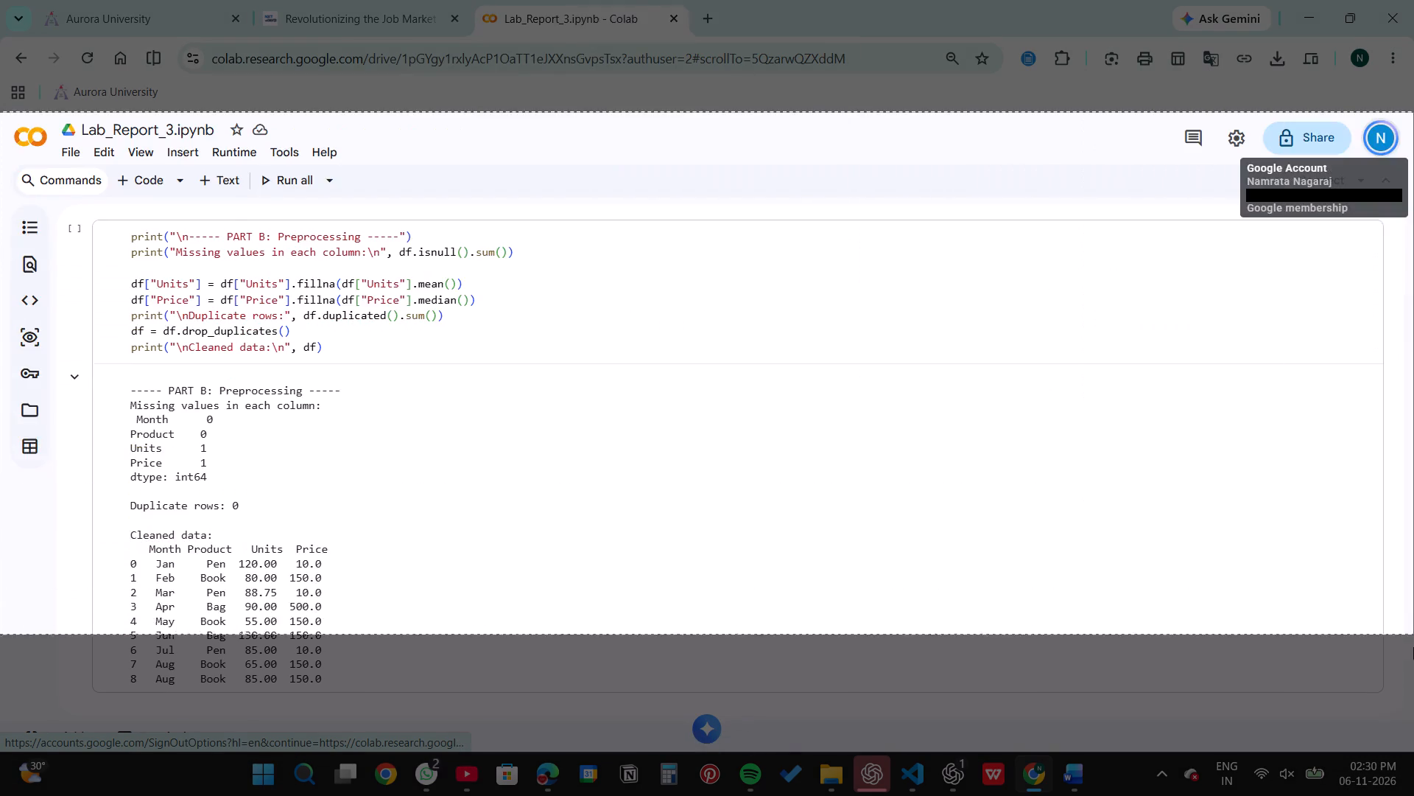
left_click_drag(1413, 647, 1413, 719)
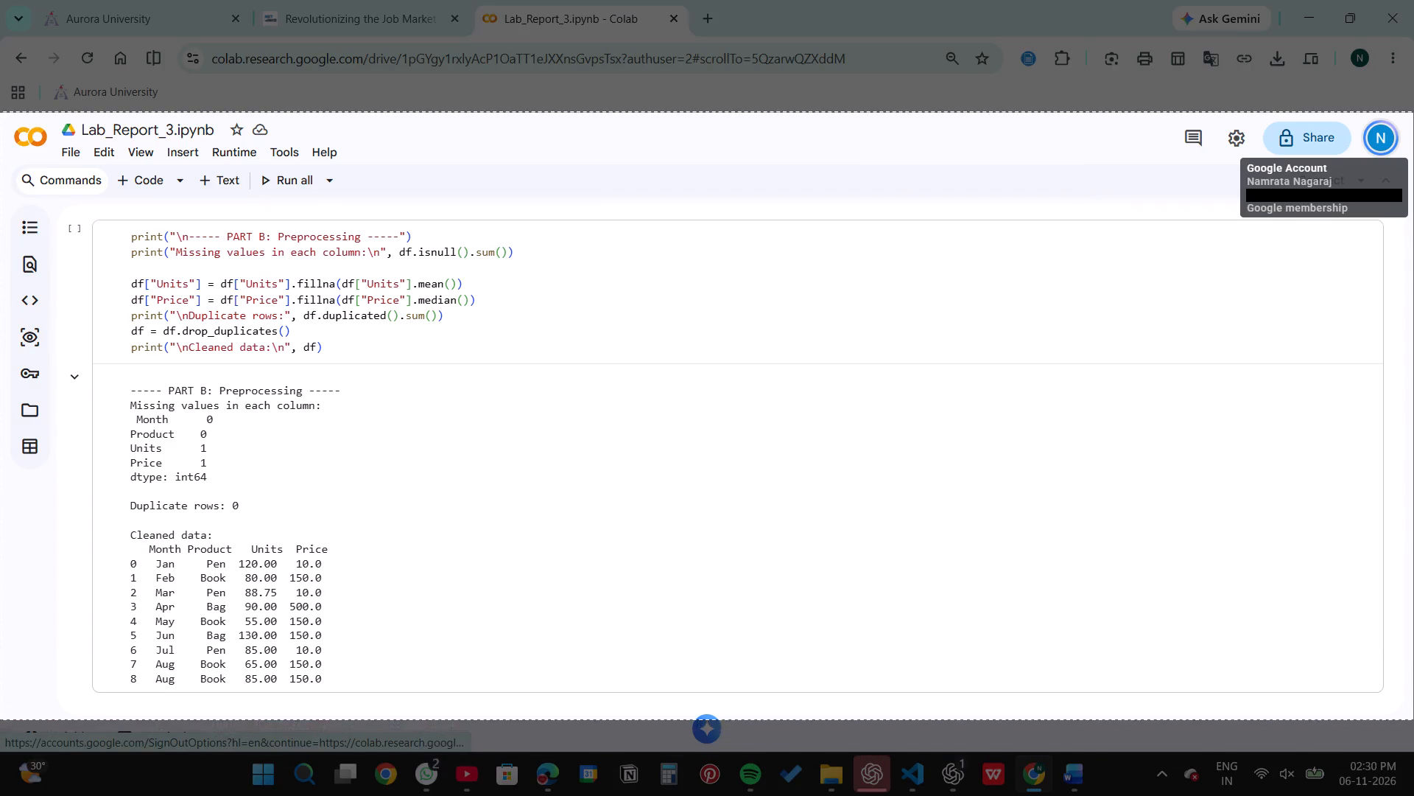
left_click_drag(1413, 719, 1413, 711)
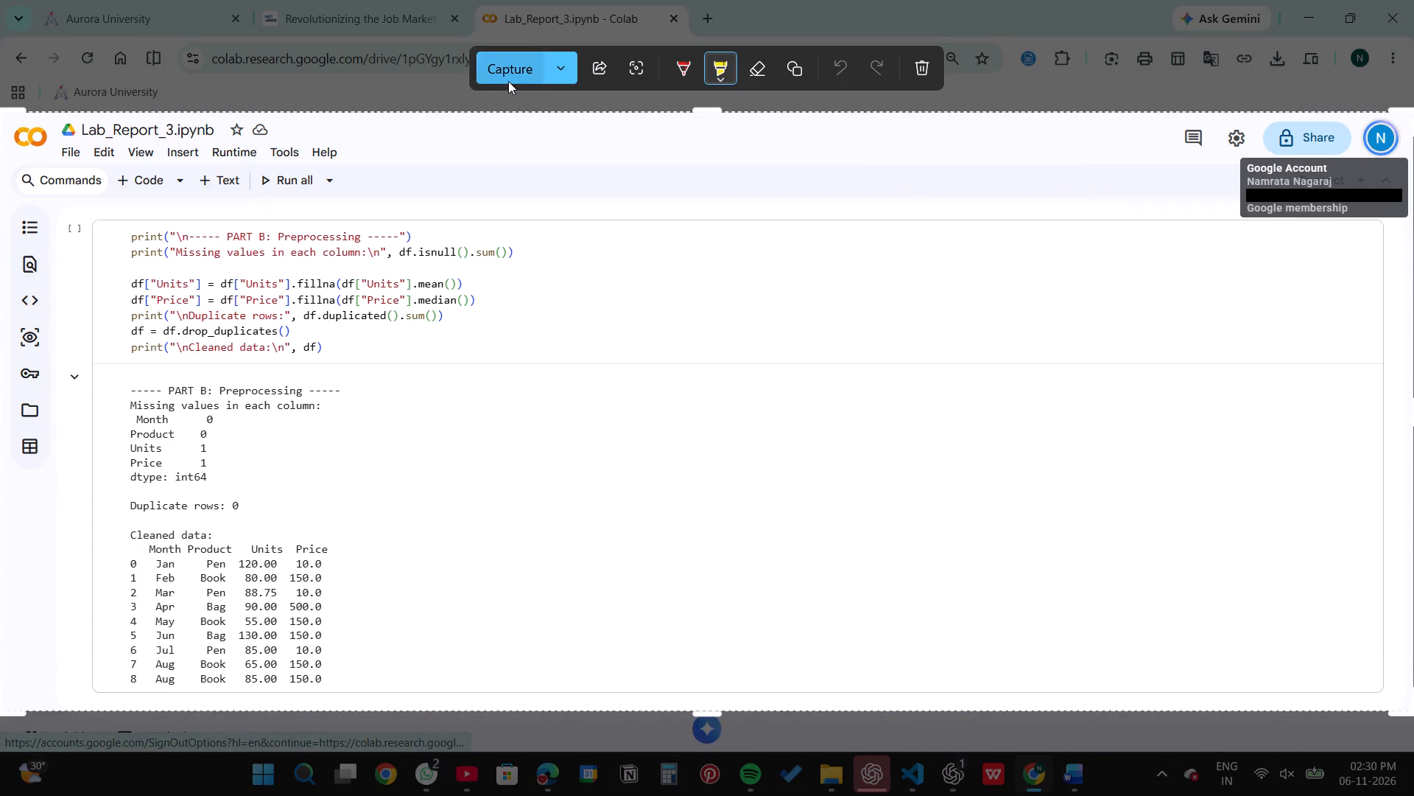
left_click(507, 80)
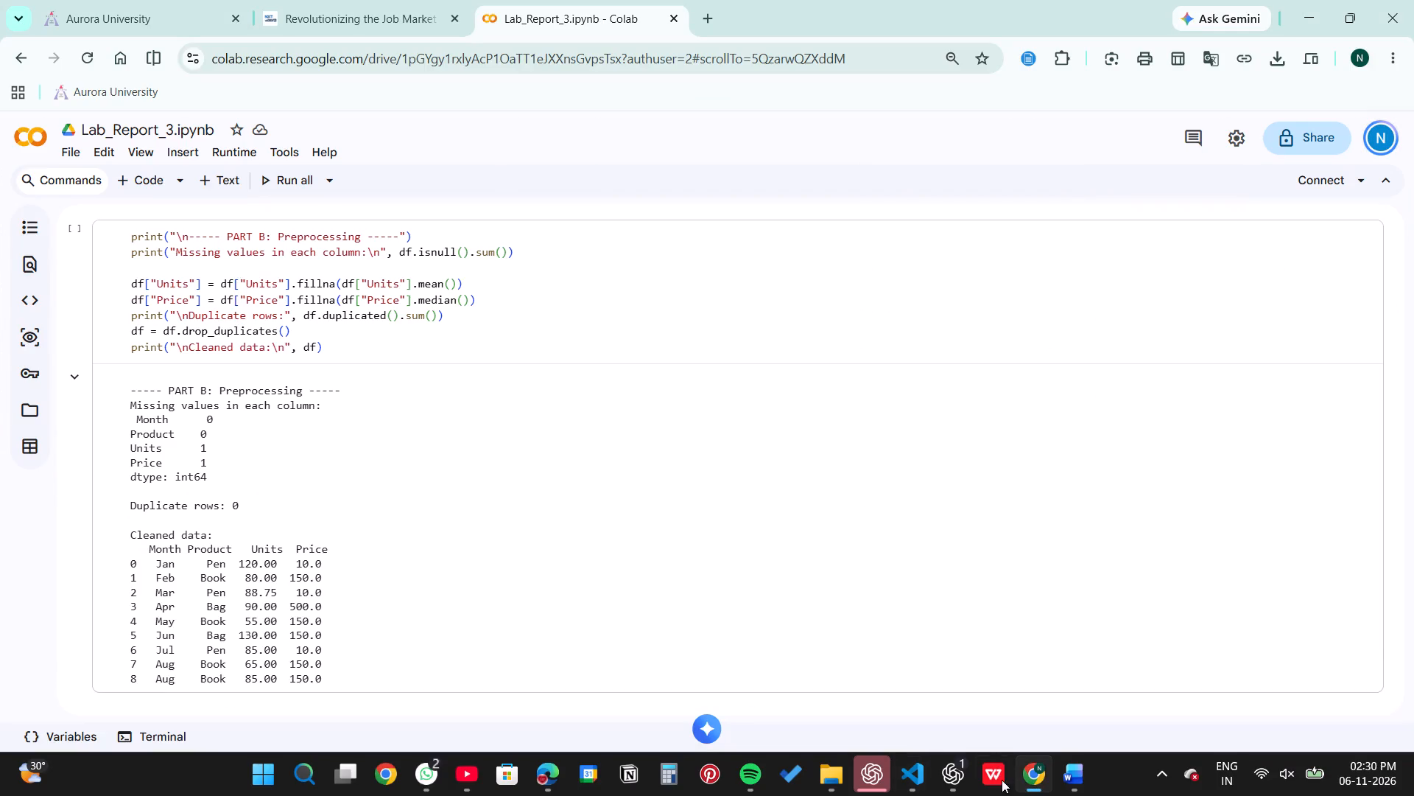
Switch to the Word report and paste the full Part B output screenshot two lines below the previous screenshot.
left_click(1080, 779)
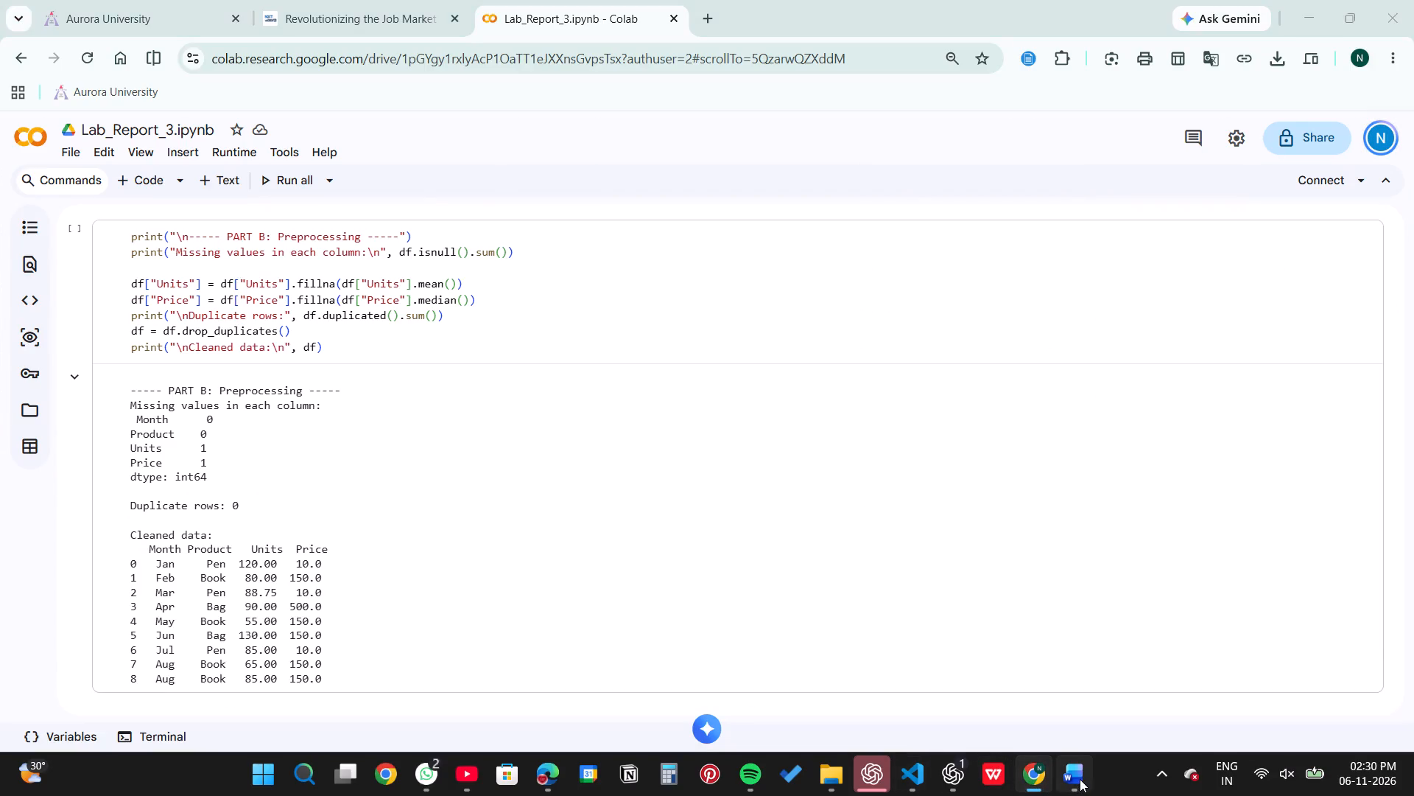
key("Return")
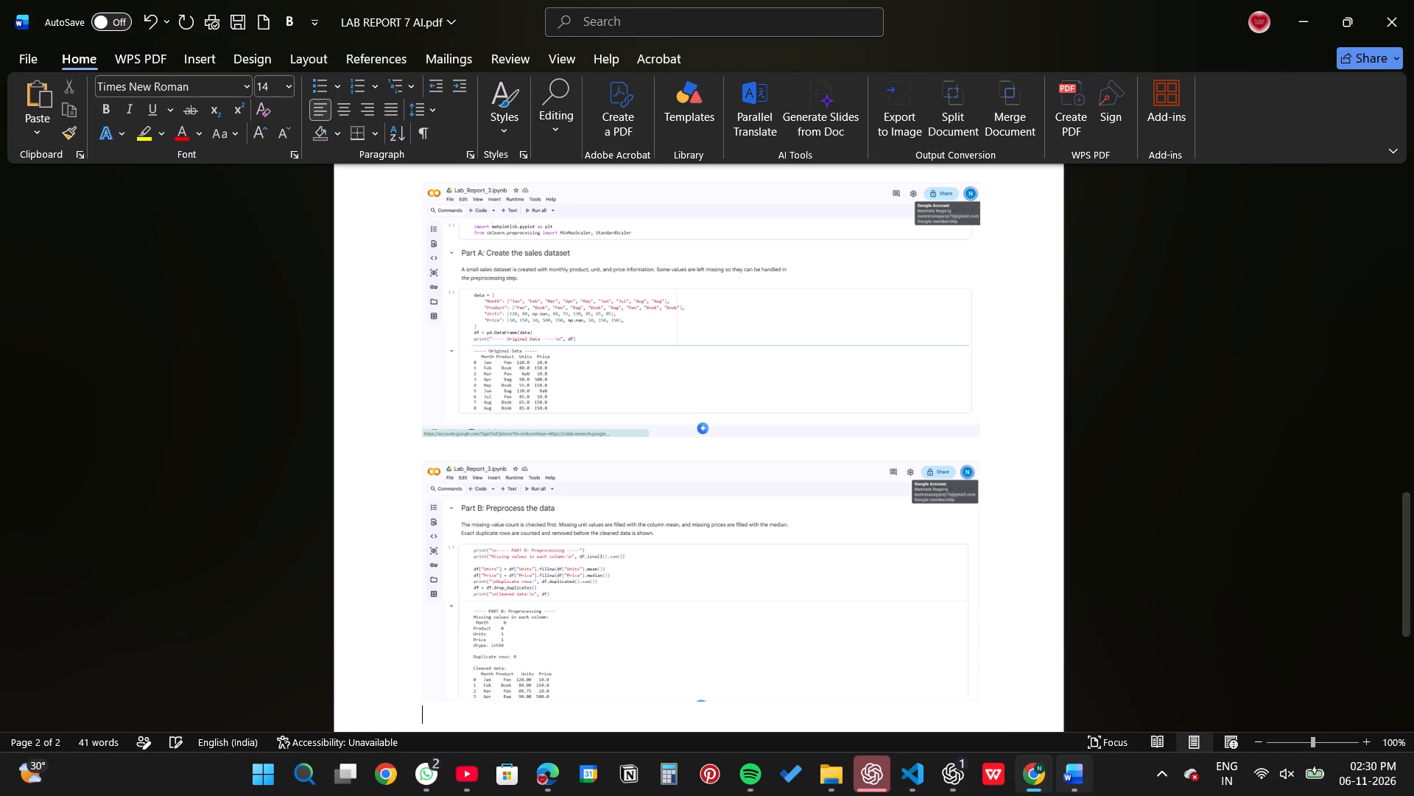
key("Return")
key("ctrl+v")
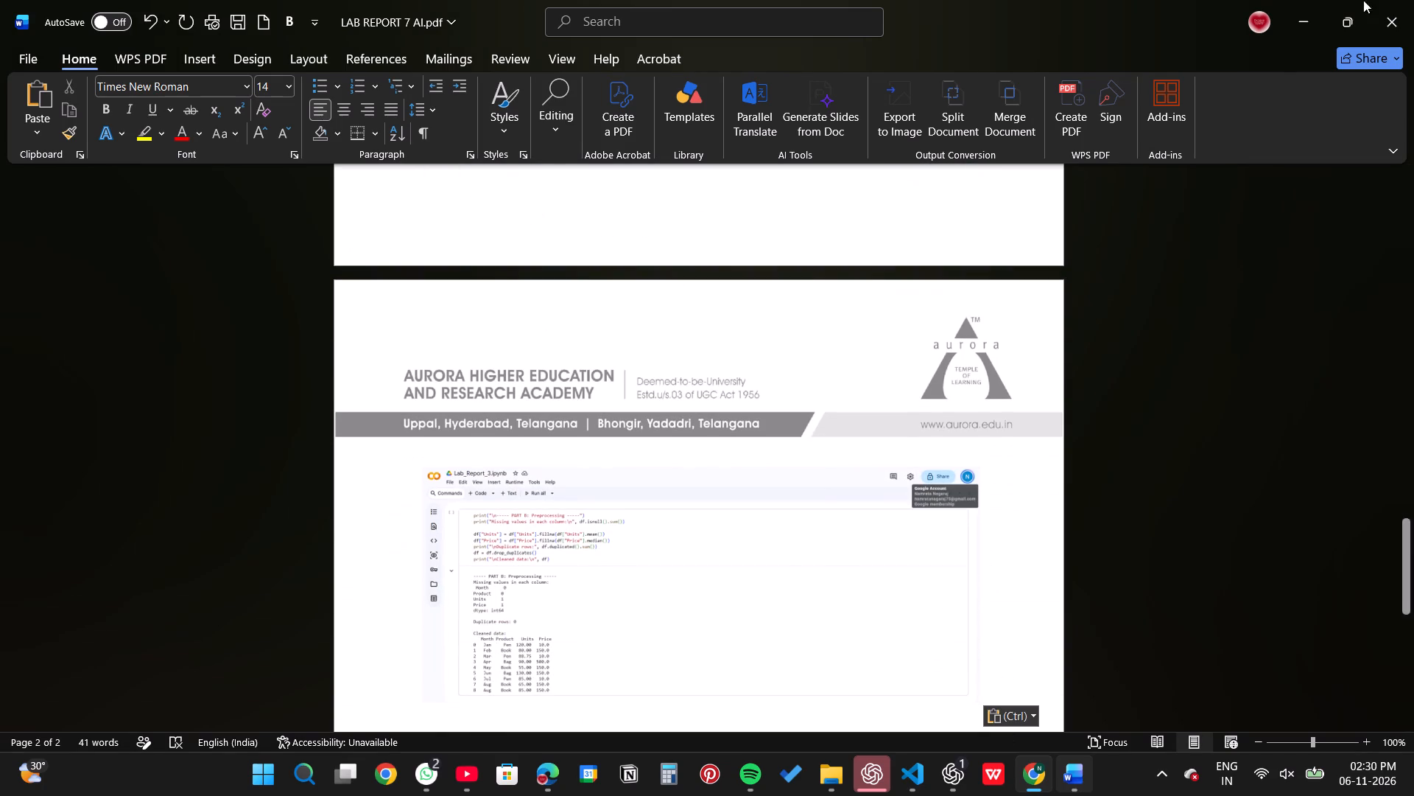
In the Colab notebook, capture a screenshot of Part C: Create new features with its code, output, file header and Google Account tooltip.
left_click(1292, 17)
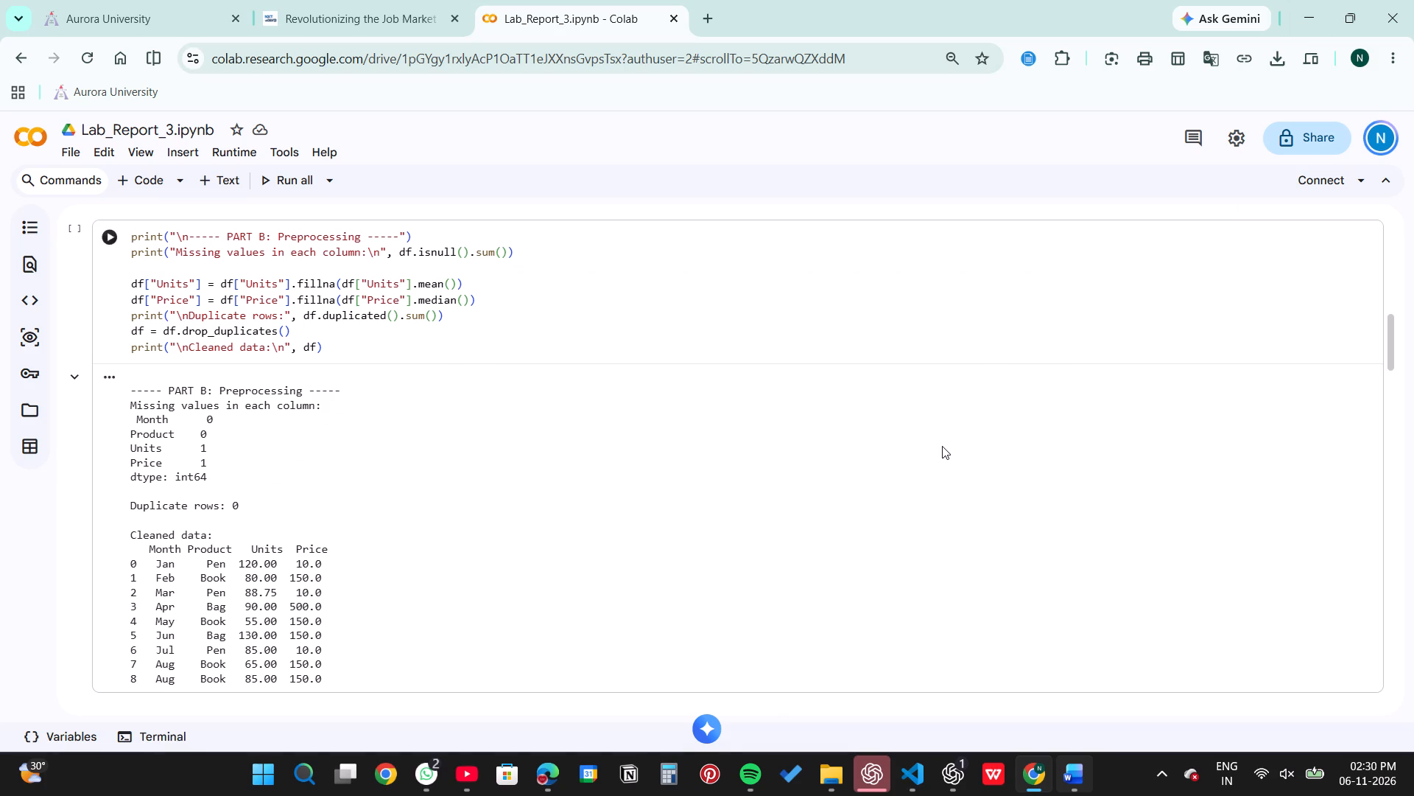
scroll(942, 446, "down", 2)
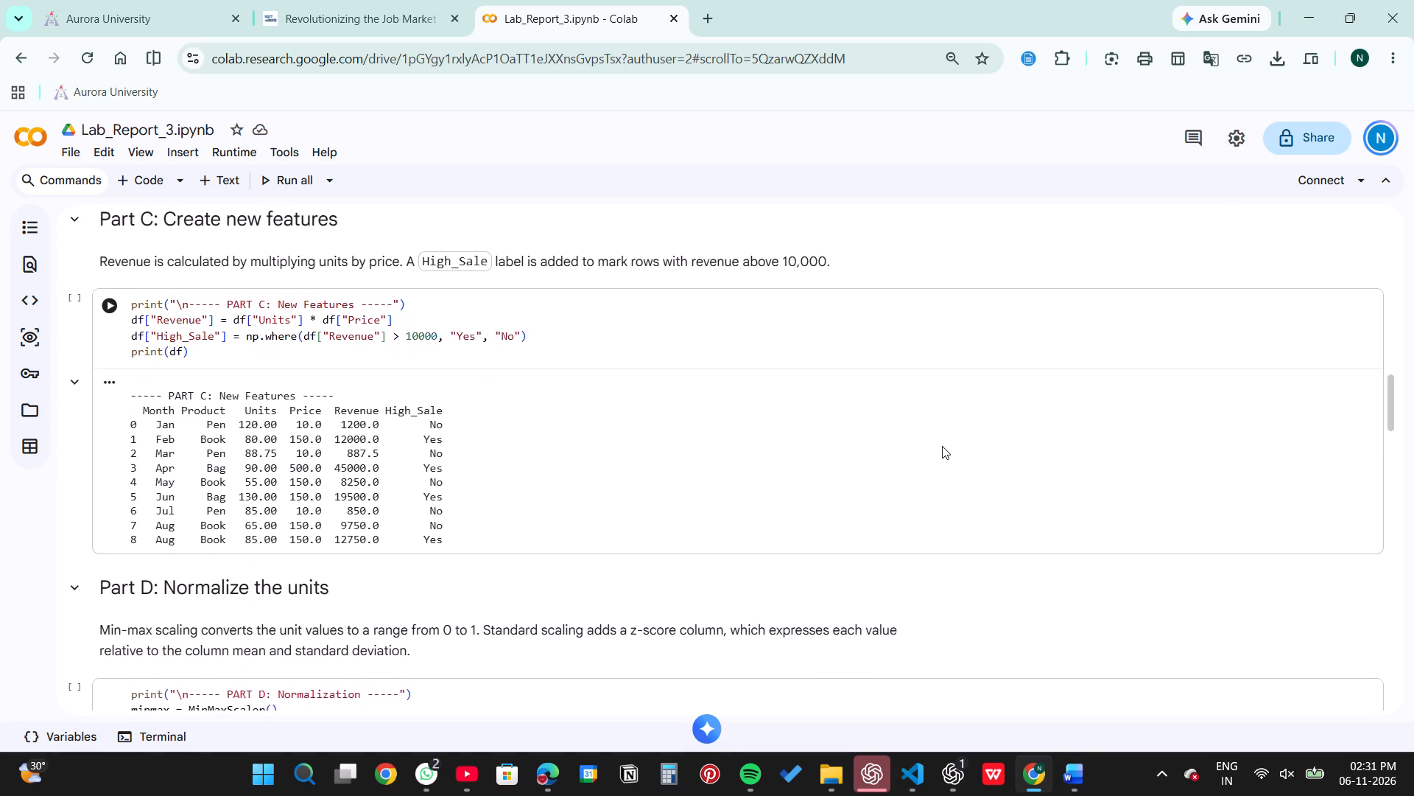
scroll(942, 446, "down", 2)
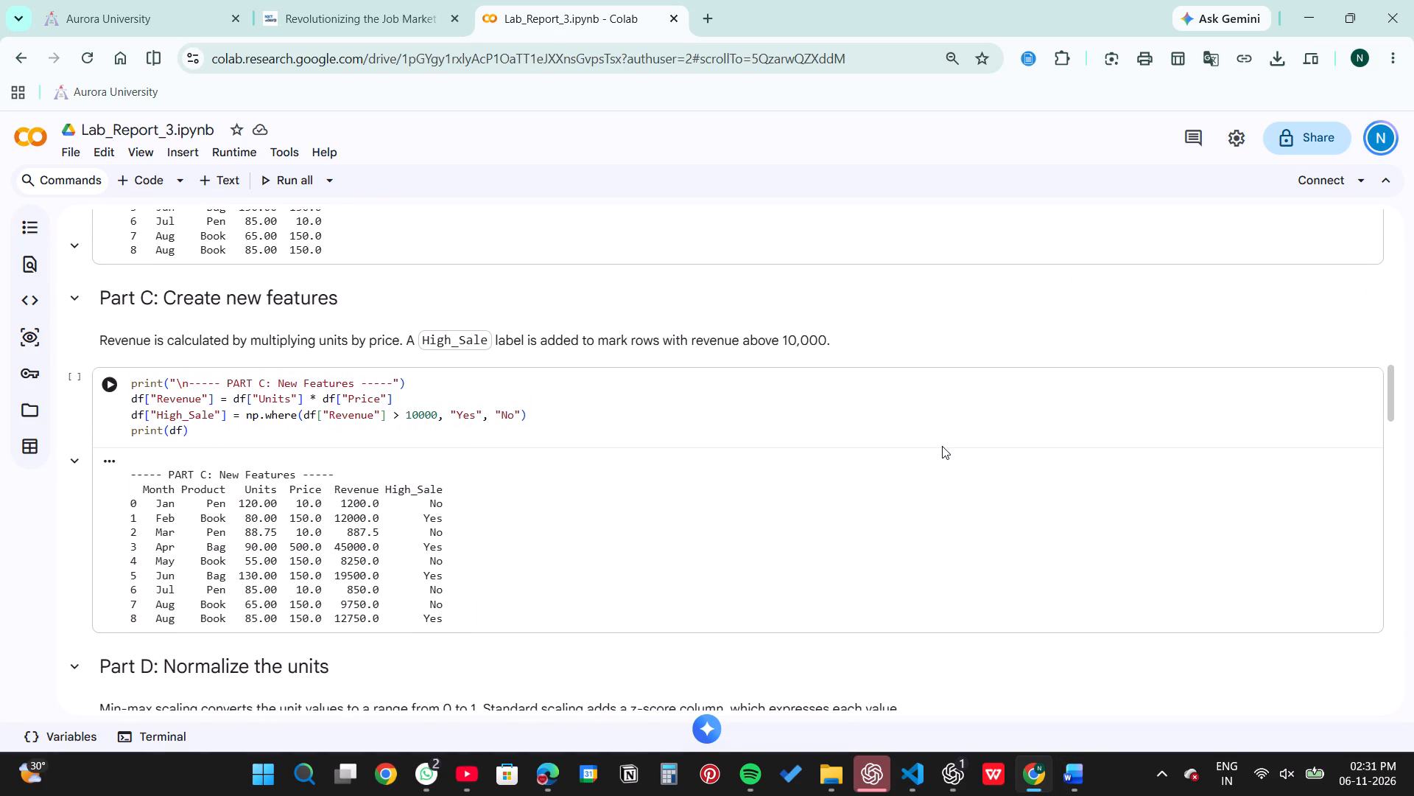
scroll(942, 446, "down", 1)
key("Print")
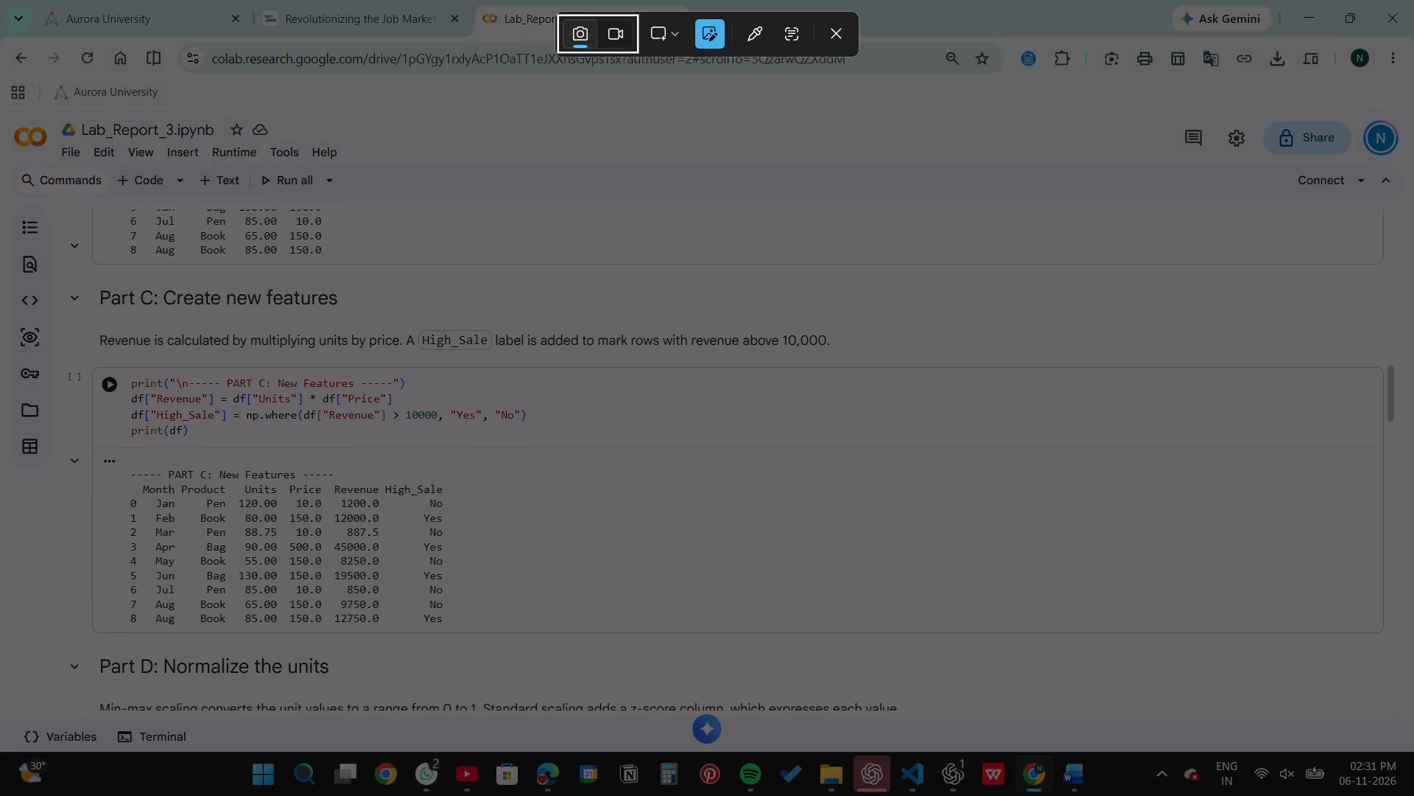
key("Escape")
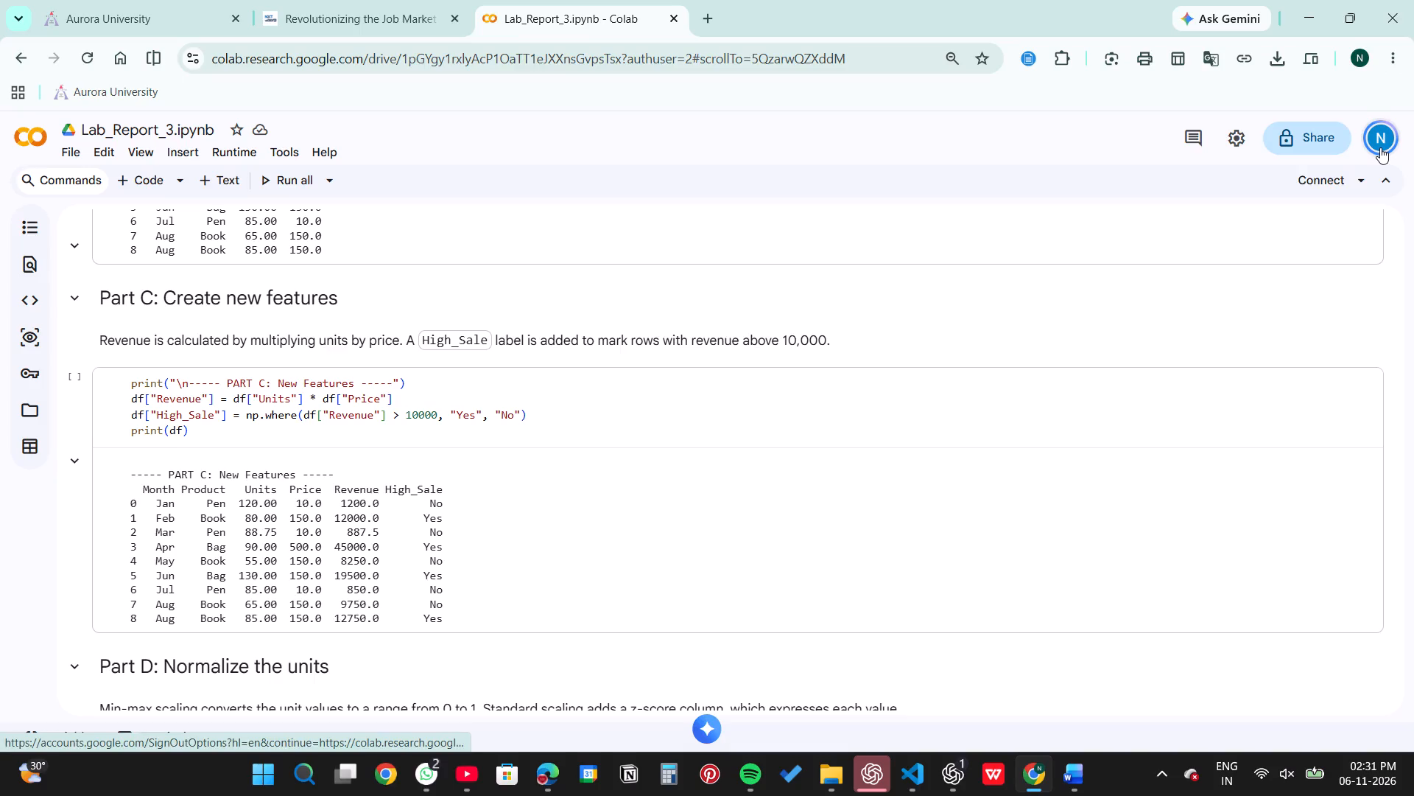
key("Print")
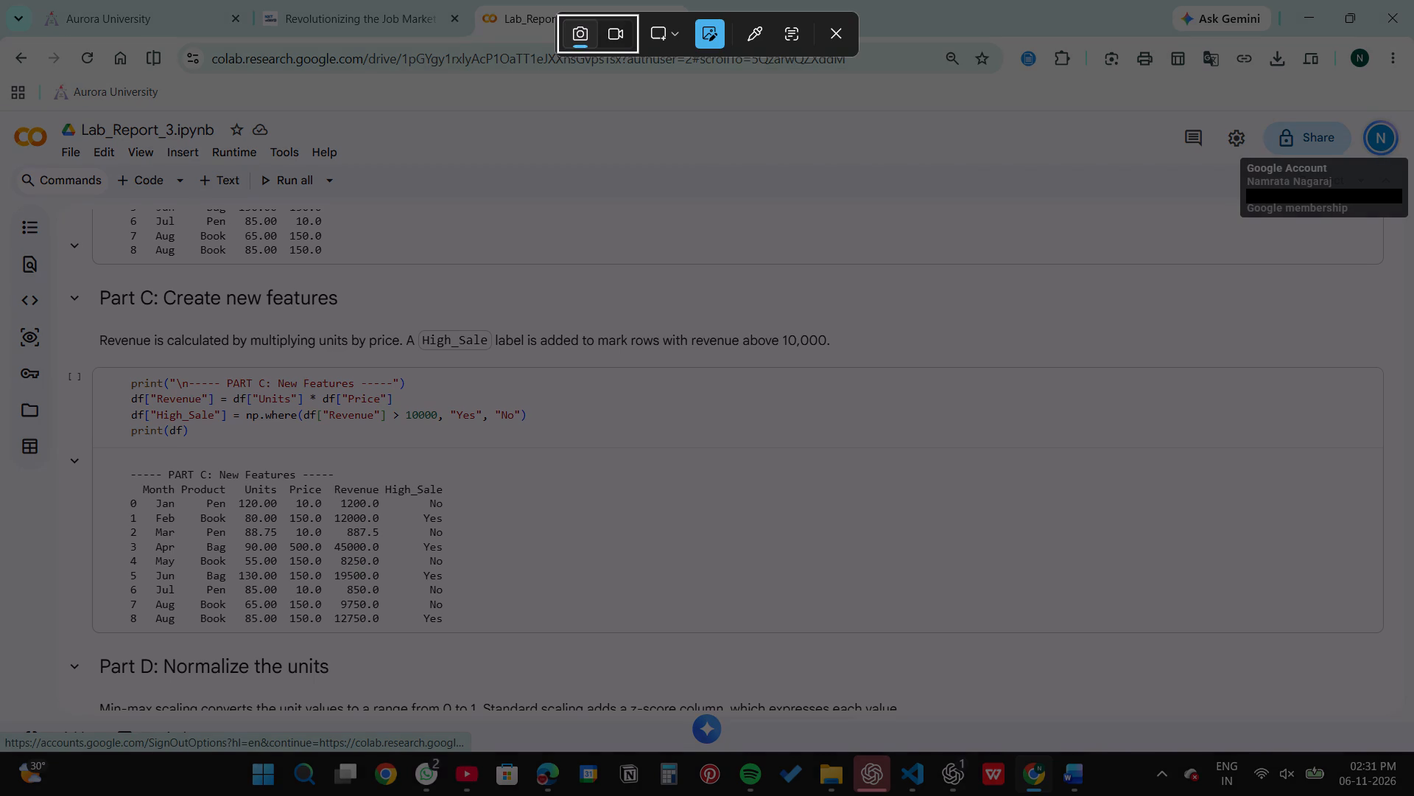
left_click_drag(0, 114, 1413, 671)
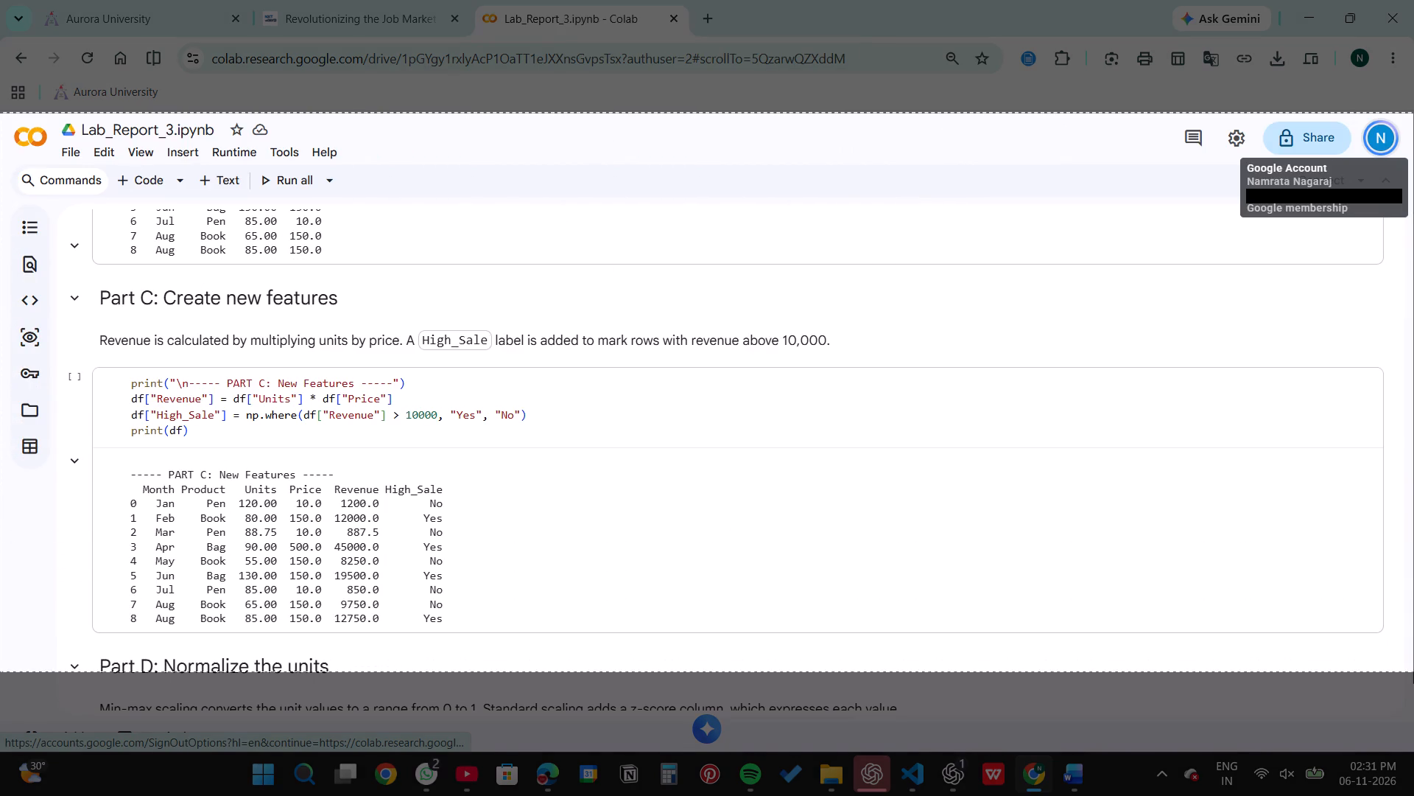
left_click_drag(1413, 671, 1413, 753)
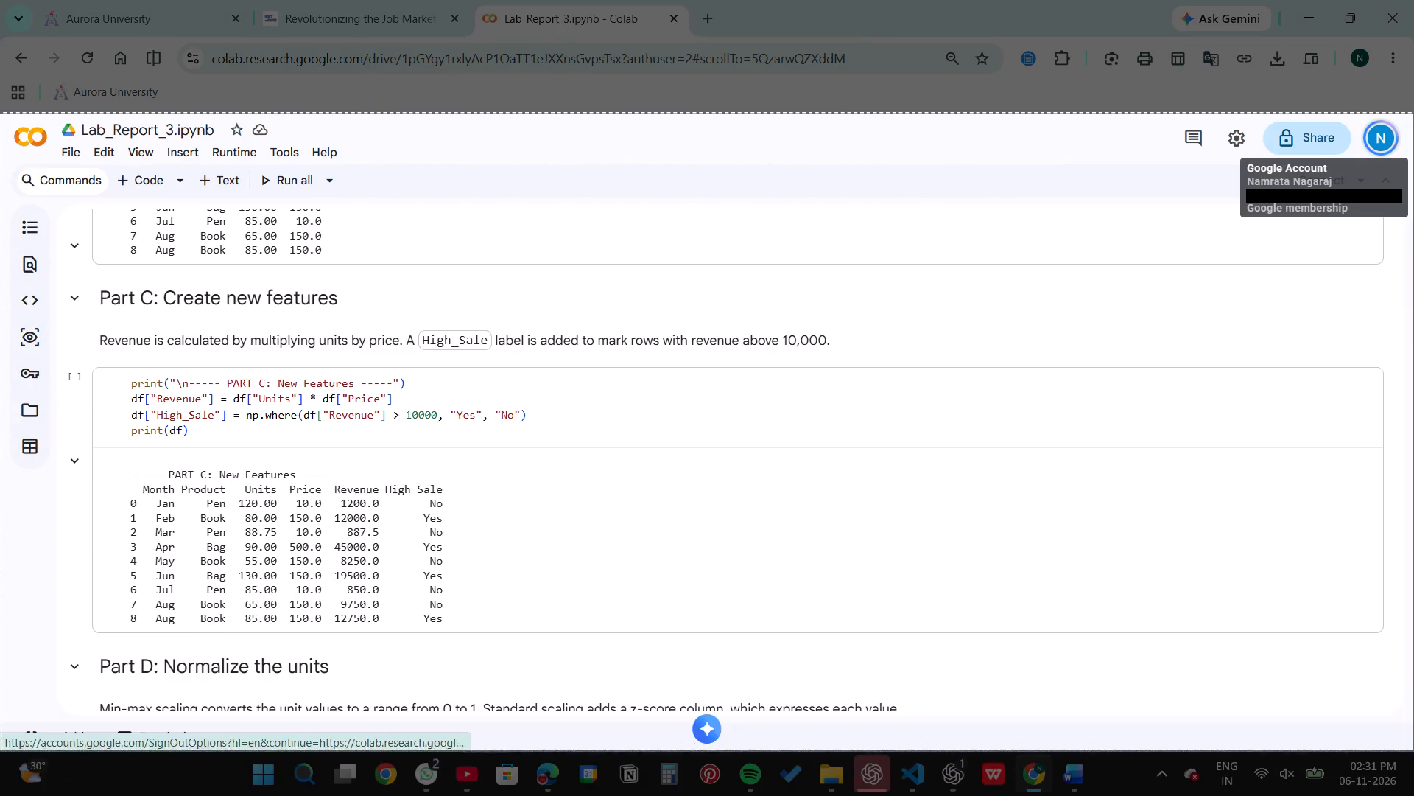
left_click_drag(1413, 753, 1413, 721)
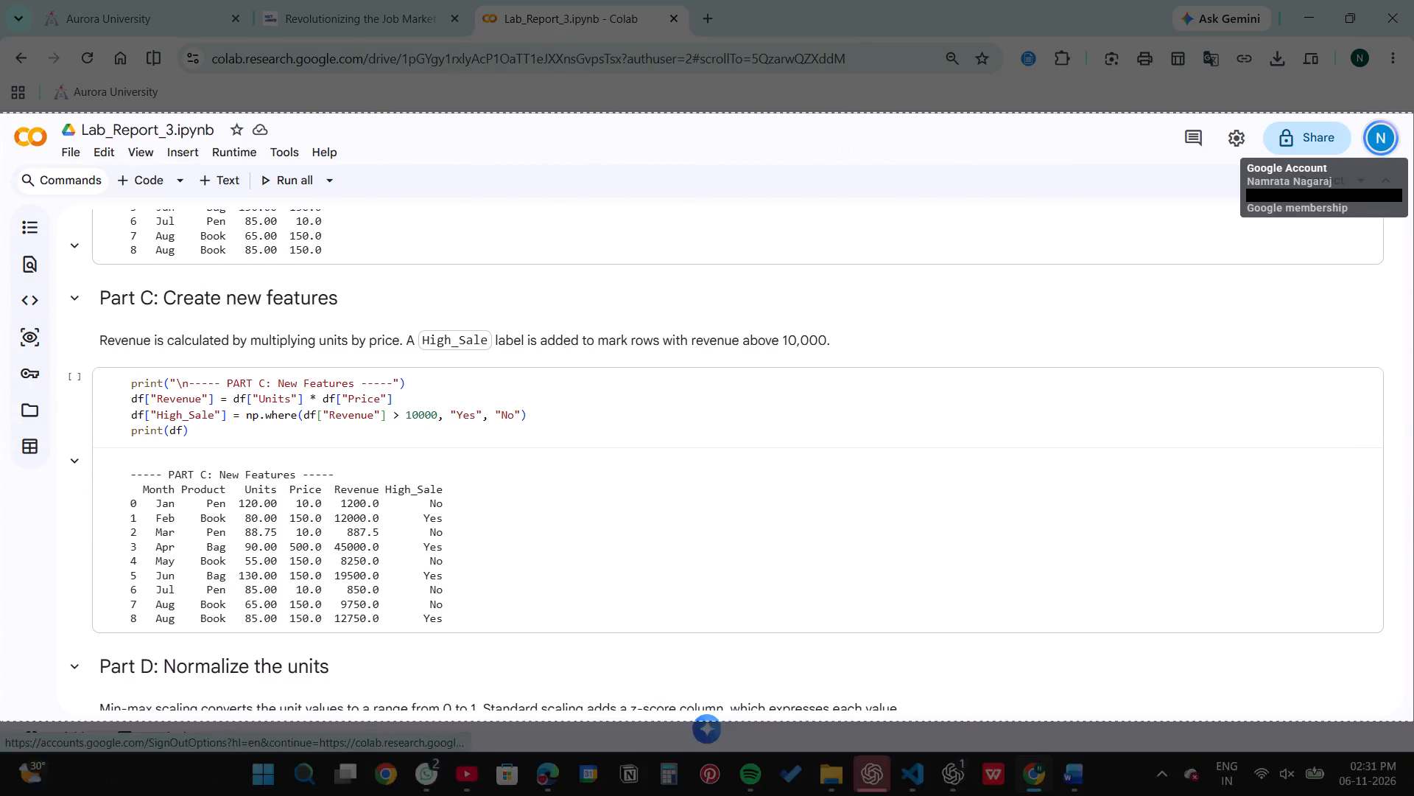
left_click_drag(1413, 721, 1413, 640)
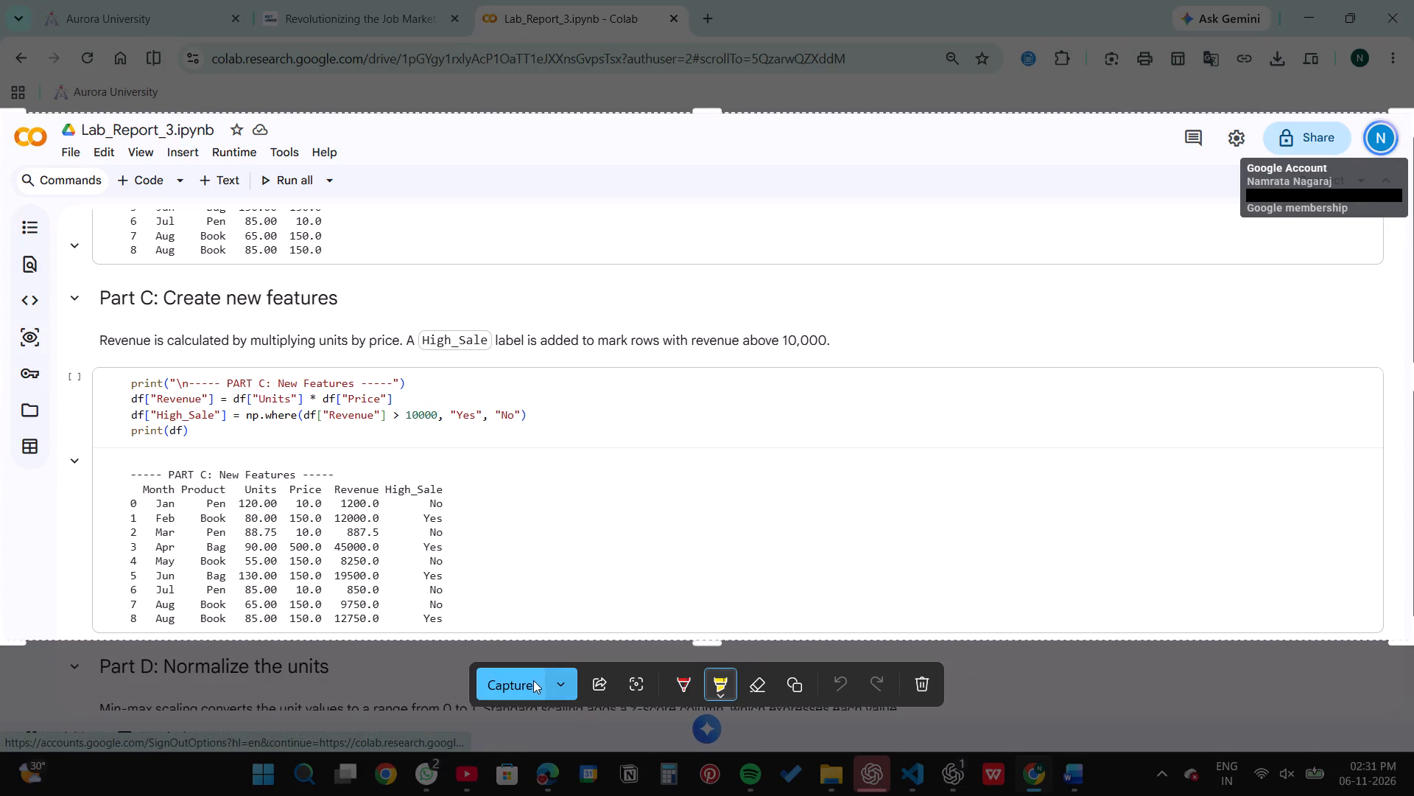
left_click(532, 680)
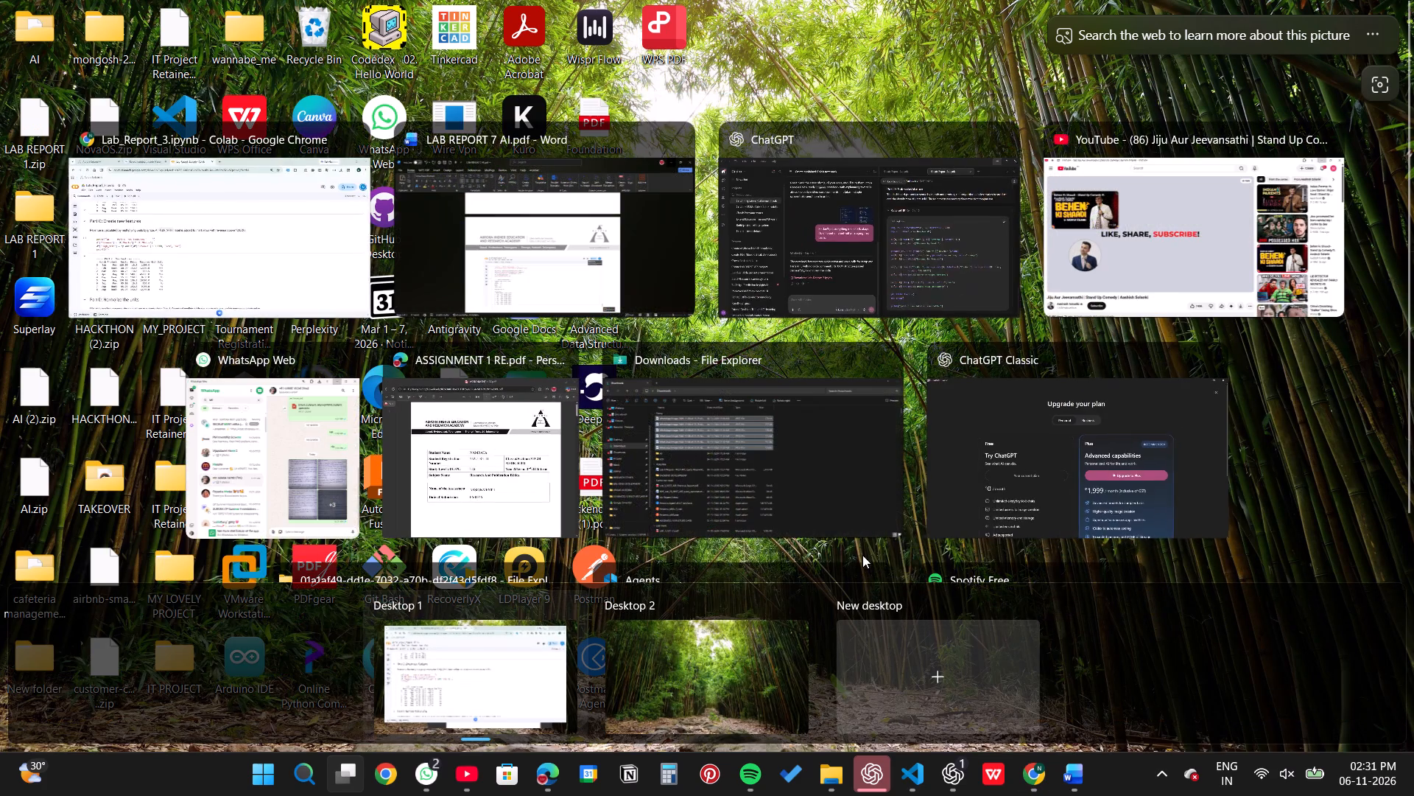
Switch to the Word report and paste the Part C screenshot two lines below the full Part B output screenshot.
left_click(602, 289)
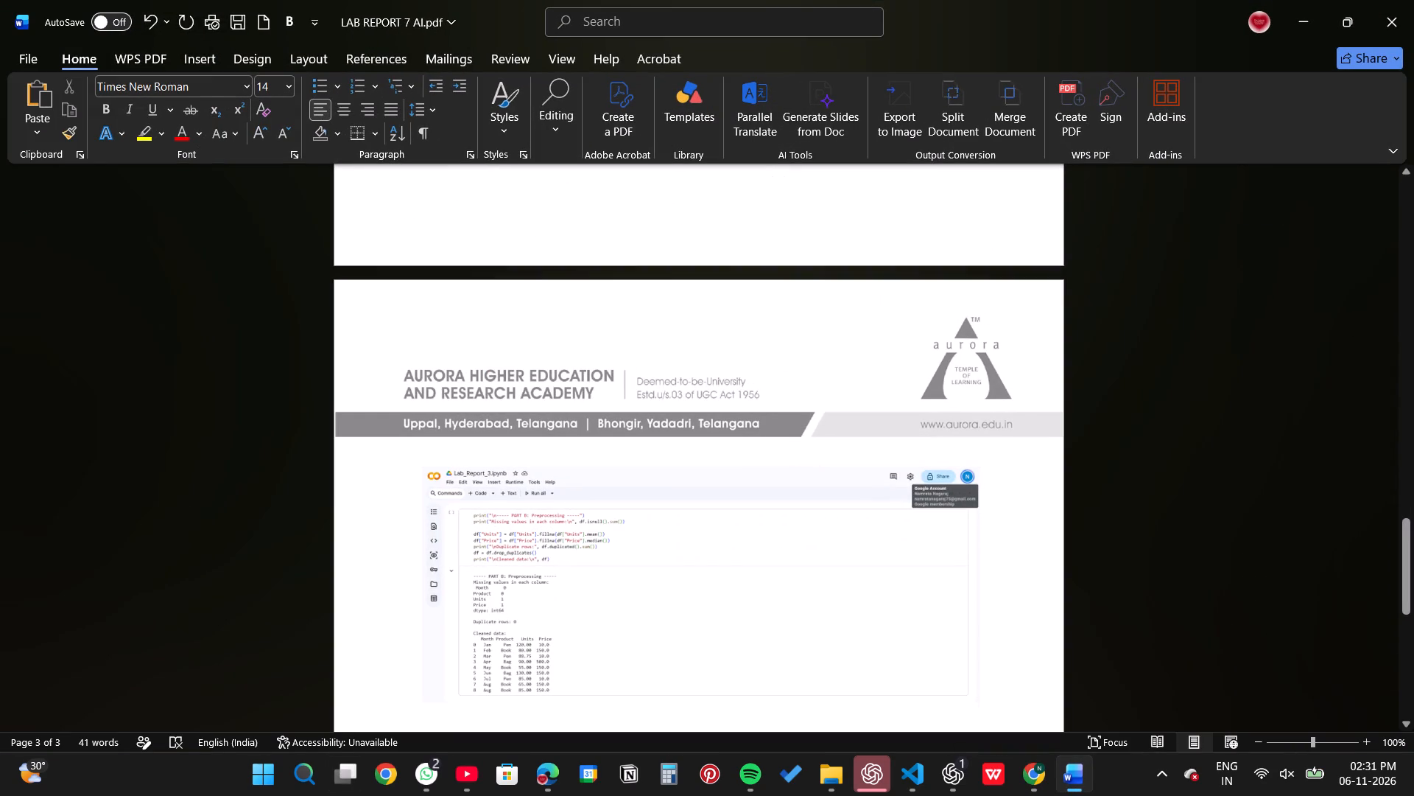
key("Return")
key("Return")
key("ctrl+v")
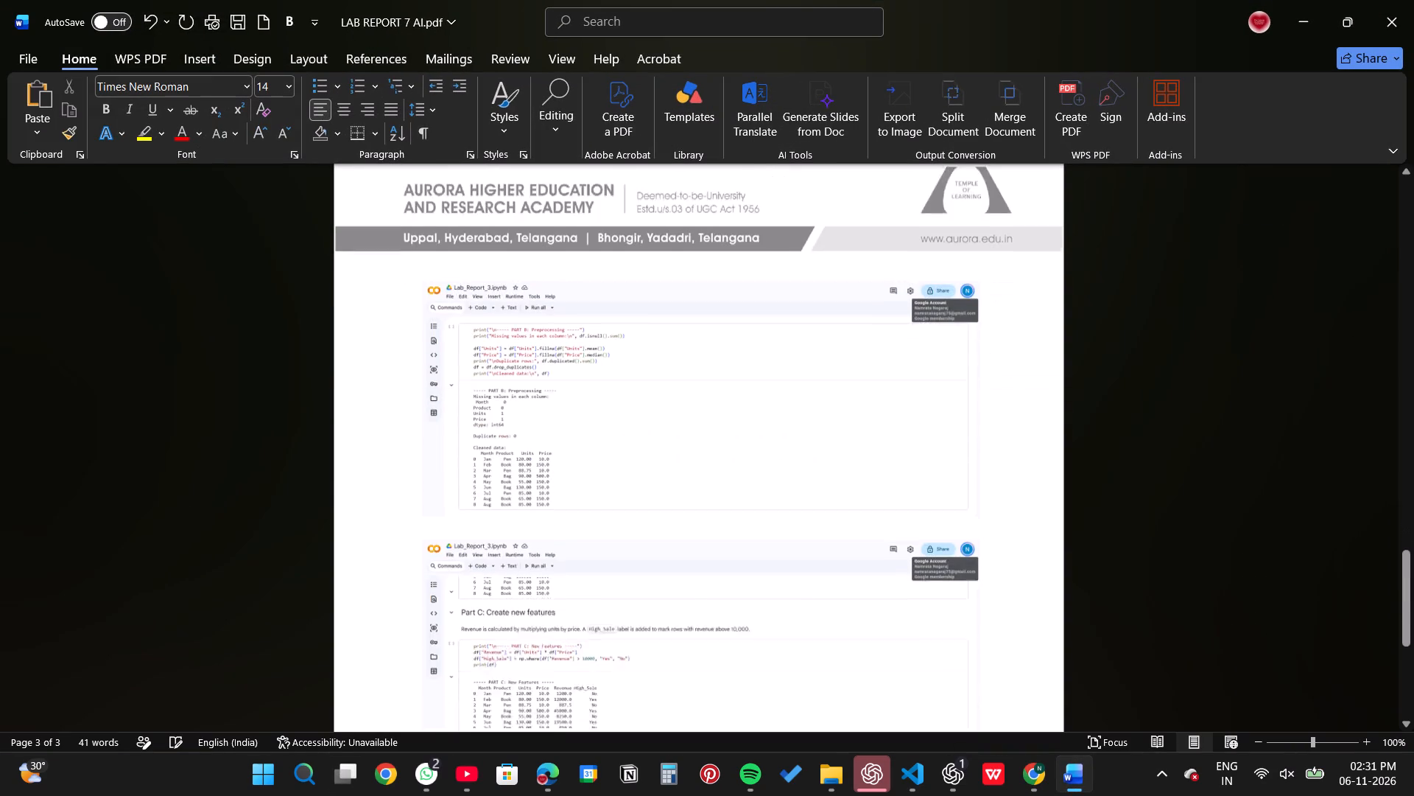
In the Colab notebook, capture a screenshot of Part D: Normalize the units with its code, output, file header and Google Account tooltip.
left_click(1292, 18)
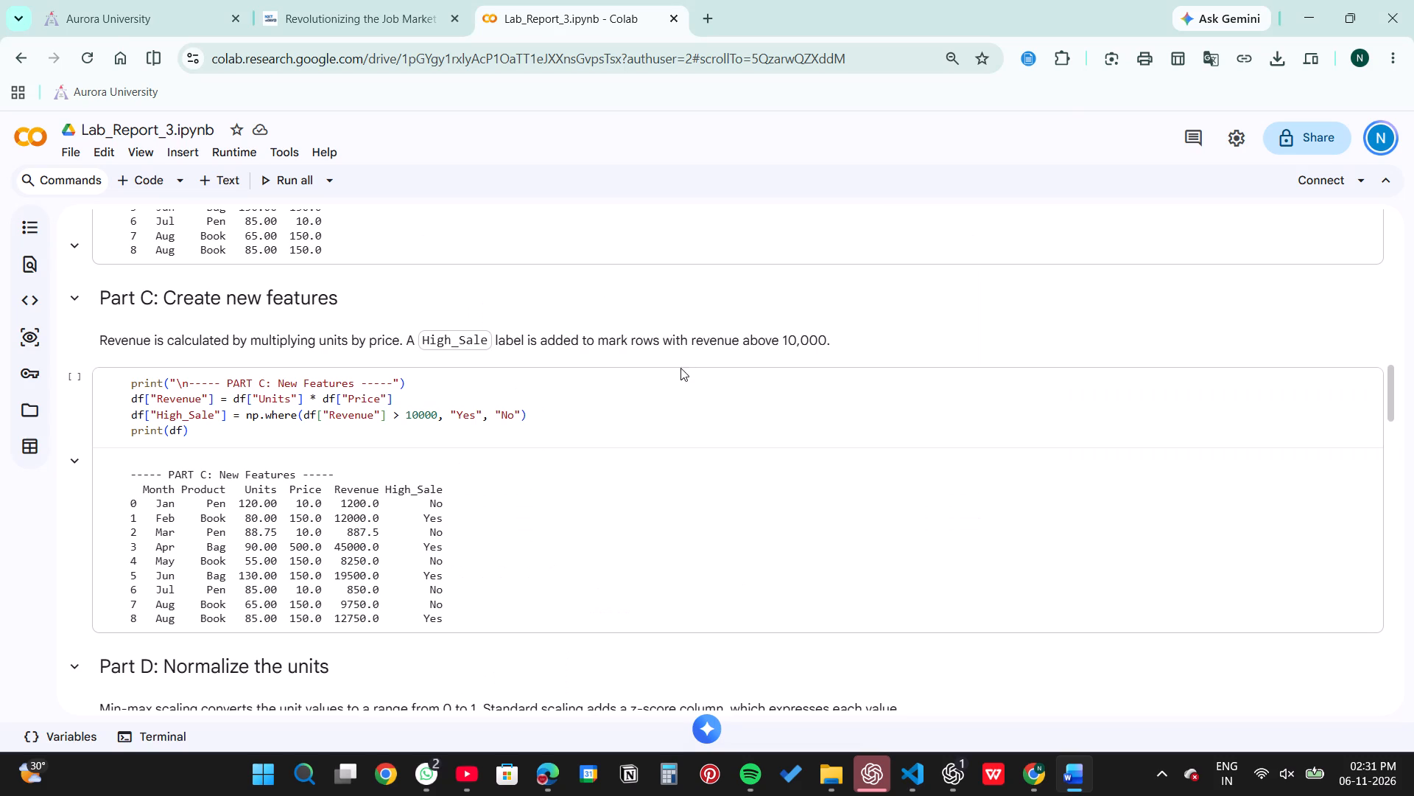
scroll(627, 428, "down", 5)
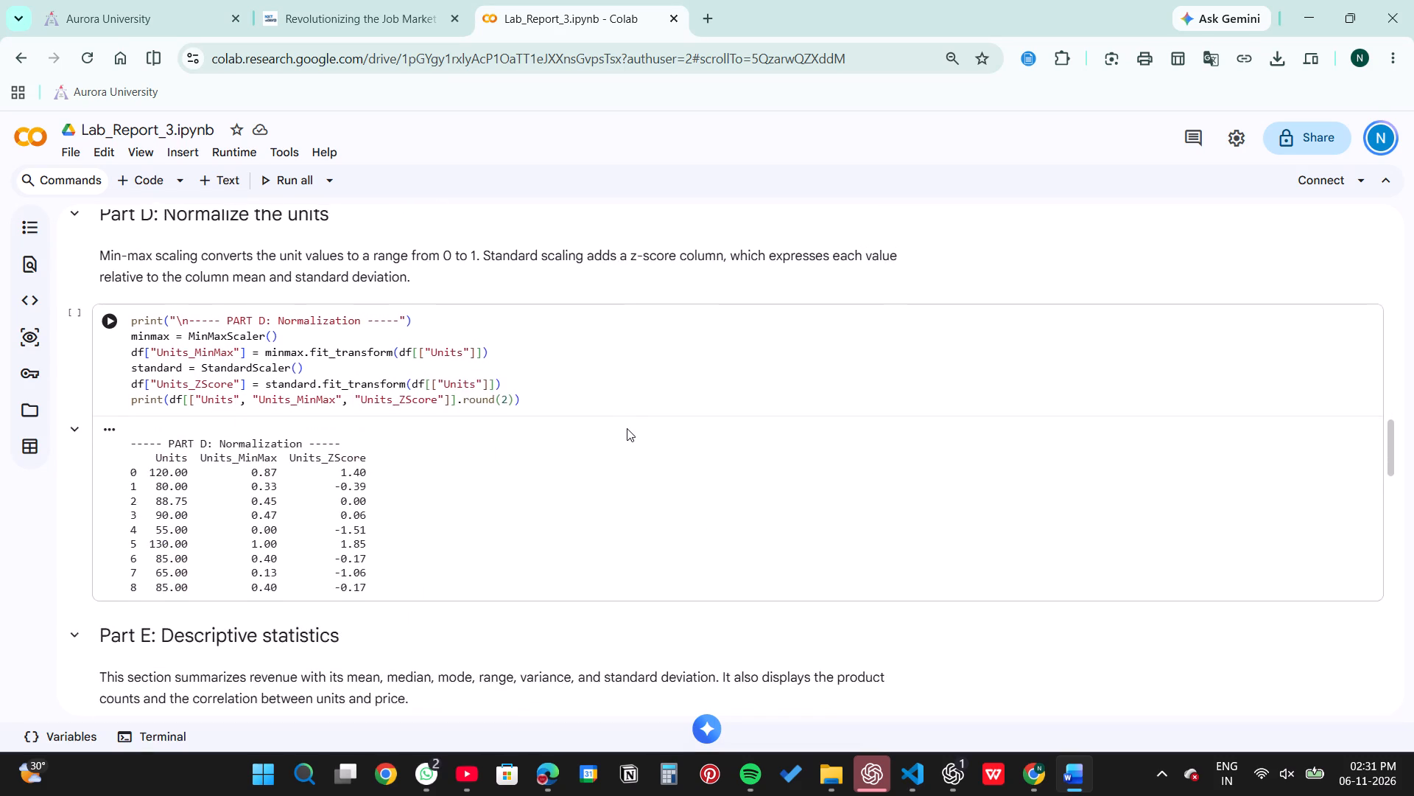
scroll(627, 428, "down", 1)
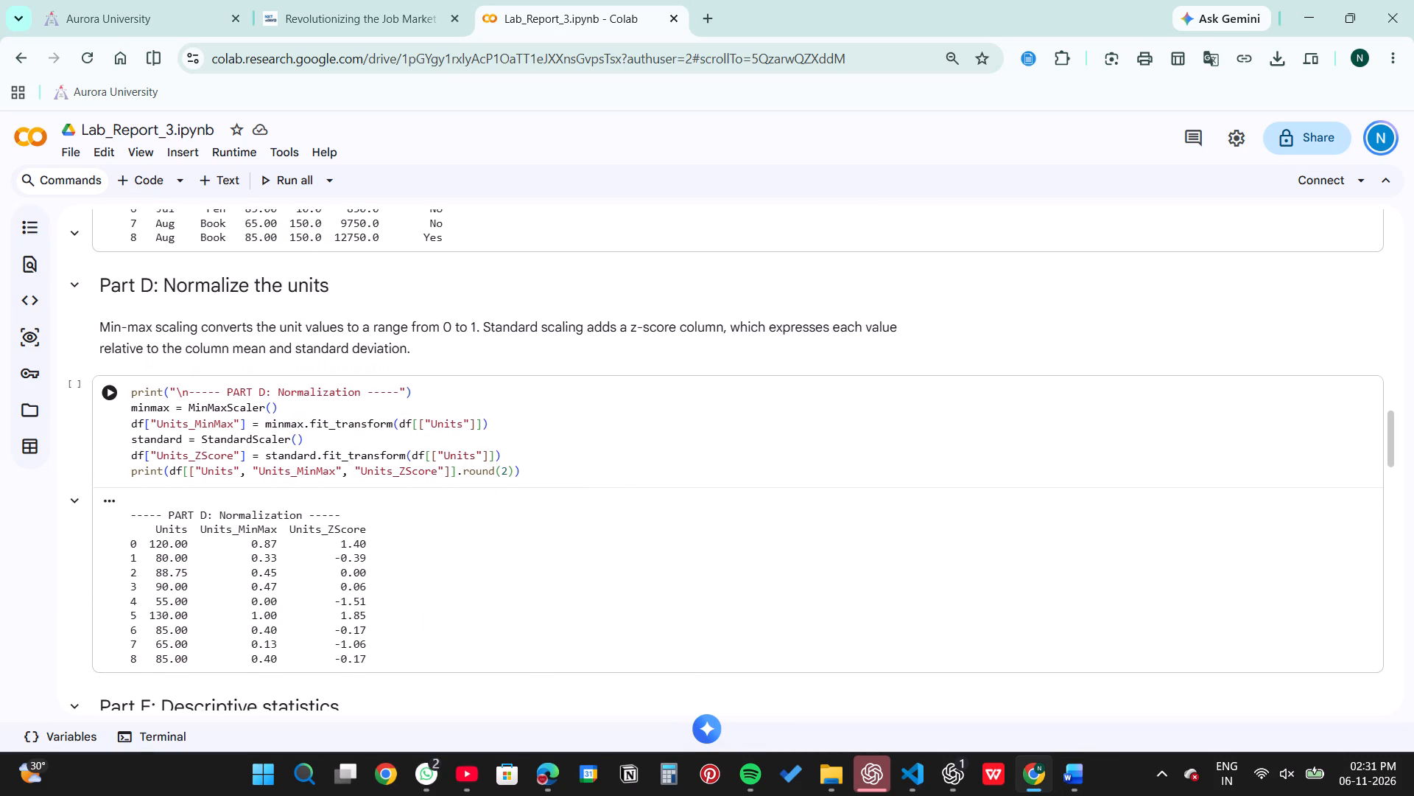
key("Print")
key("Escape")
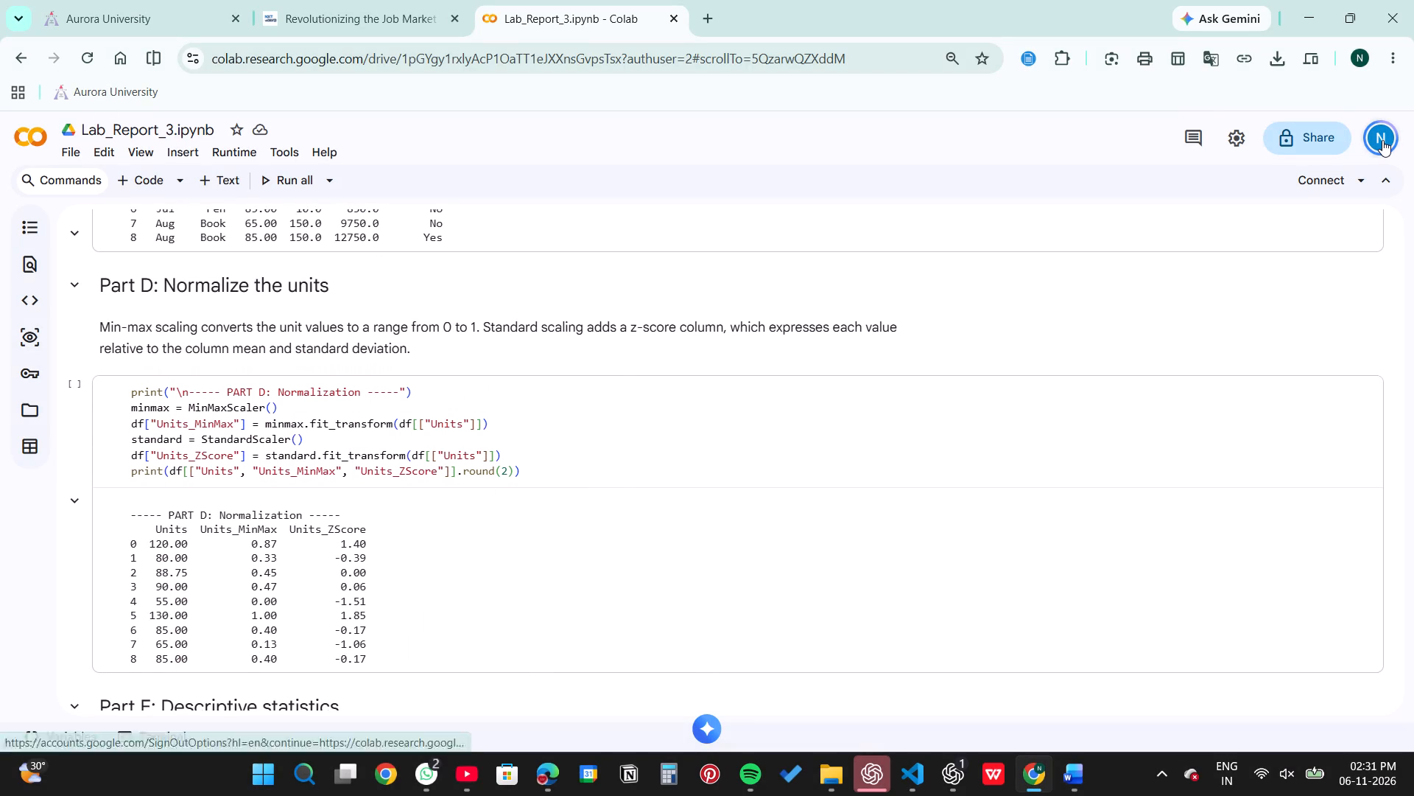
key("Print")
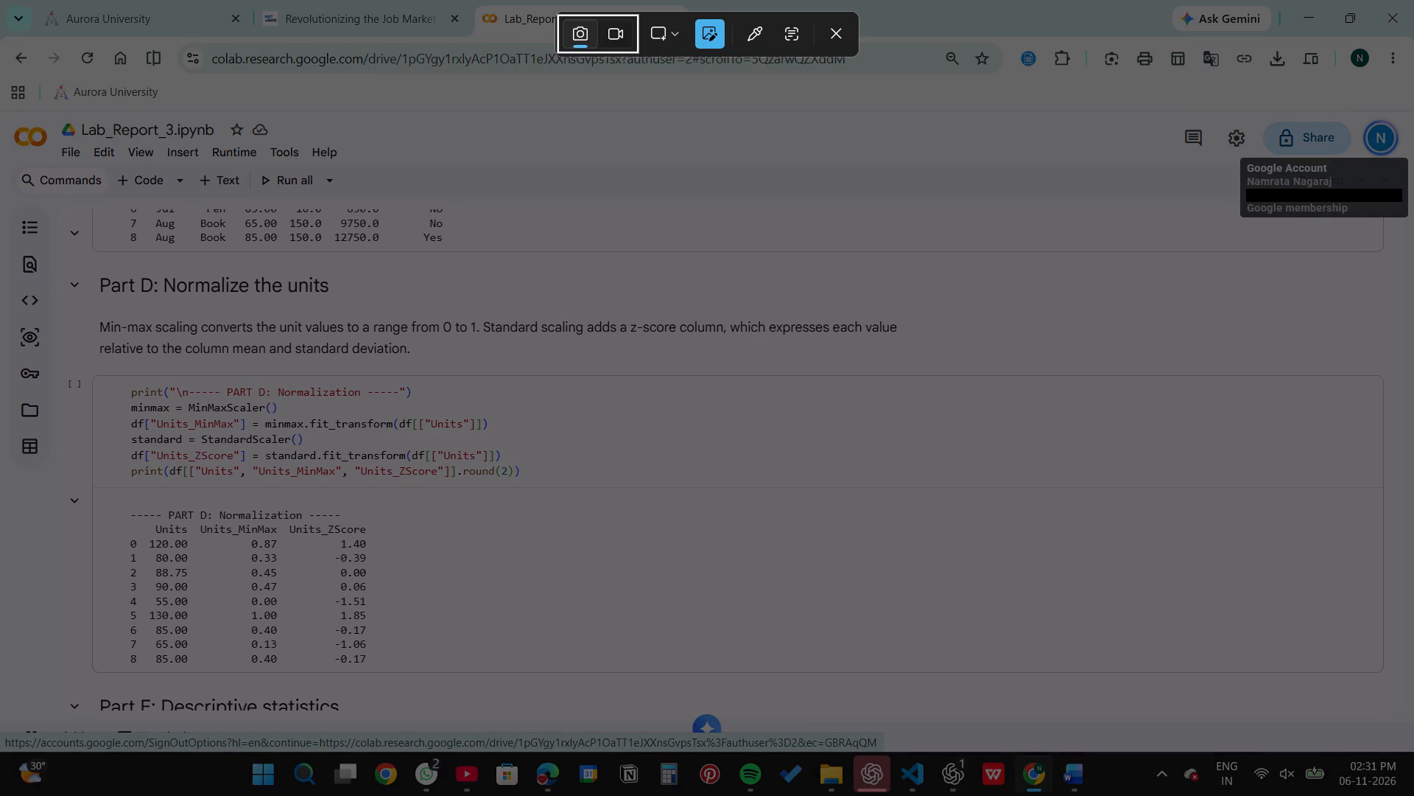
left_click_drag(0, 115, 1413, 701)
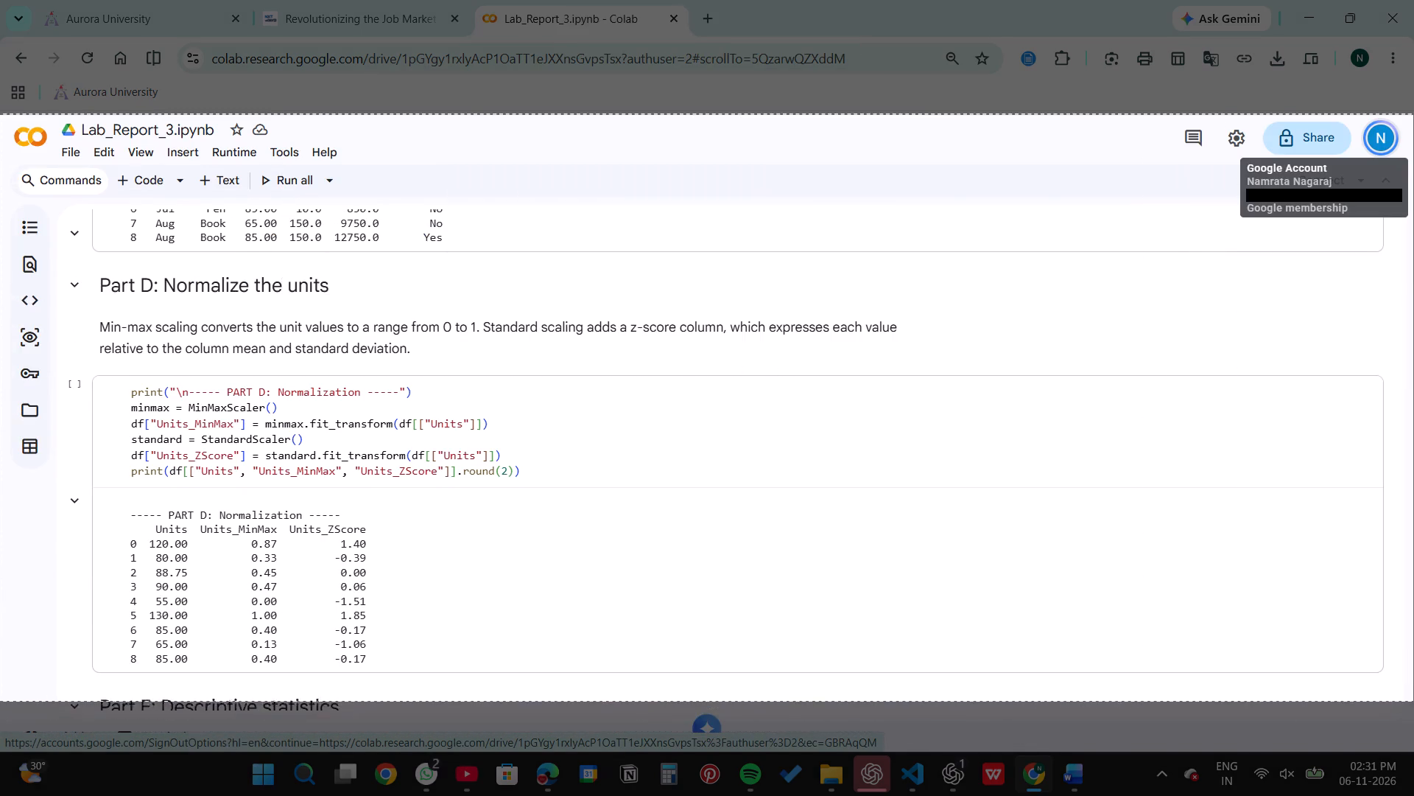
left_click_drag(1413, 701, 1413, 750)
left_click(509, 73)
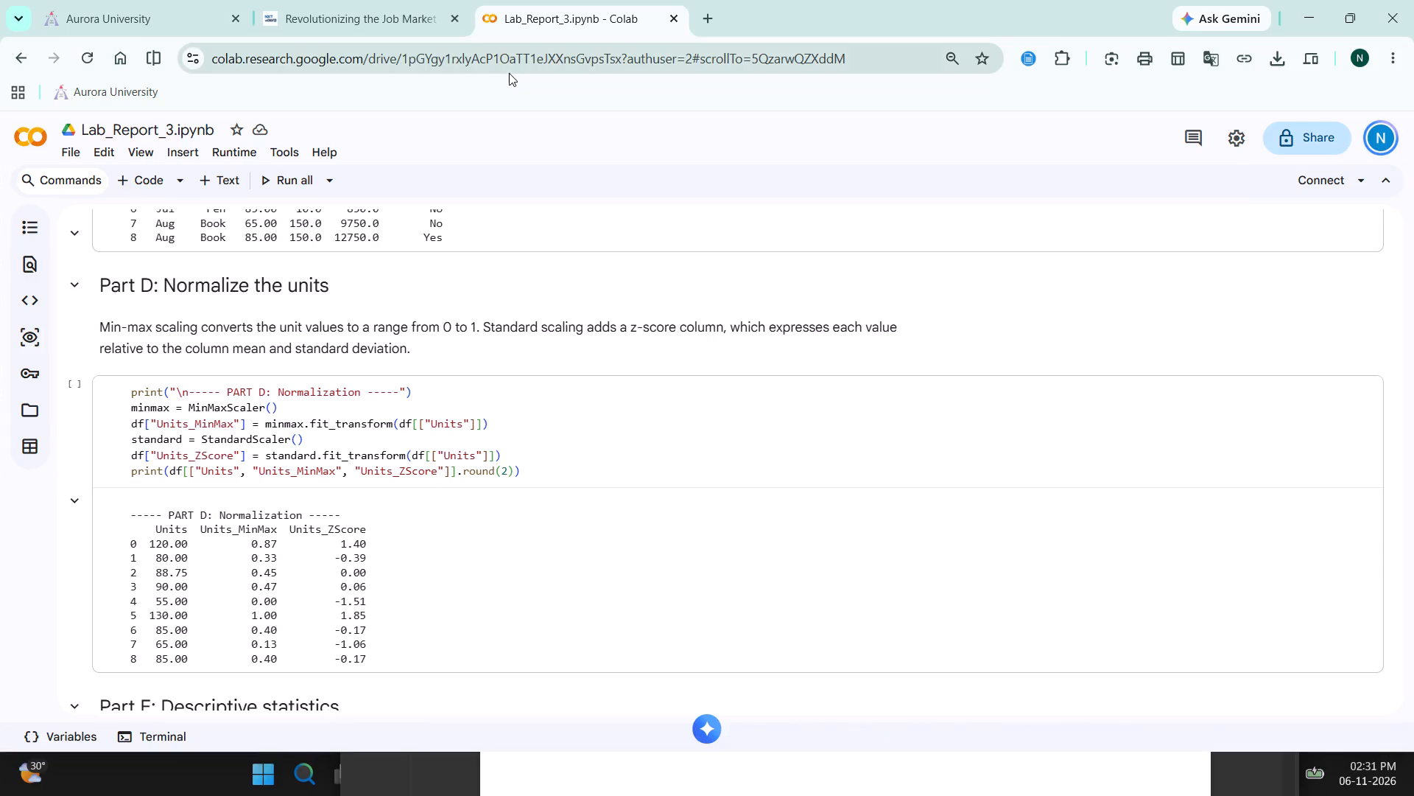
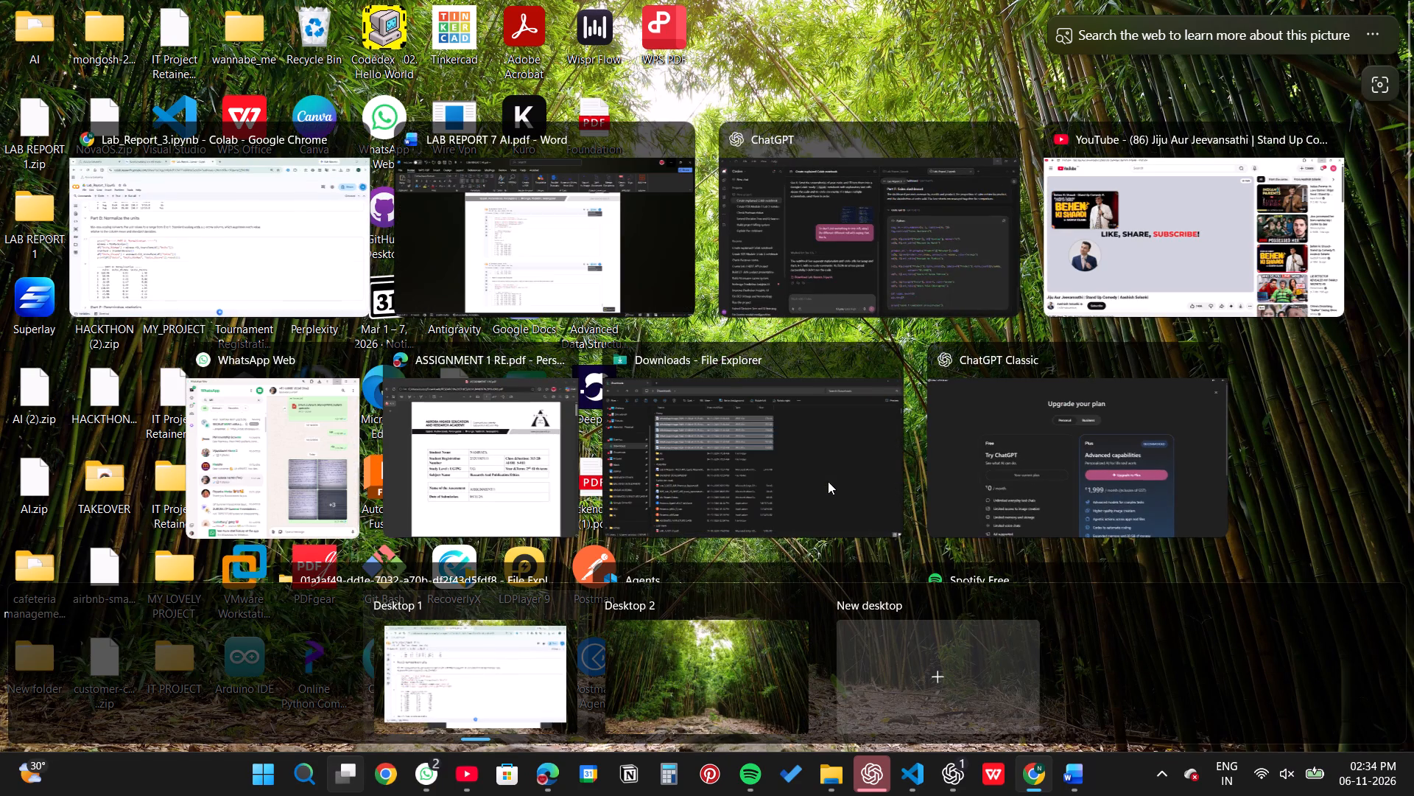
Switch to the Word report and paste the Part D screenshot two lines below the Part C screenshot.
left_click(493, 234)
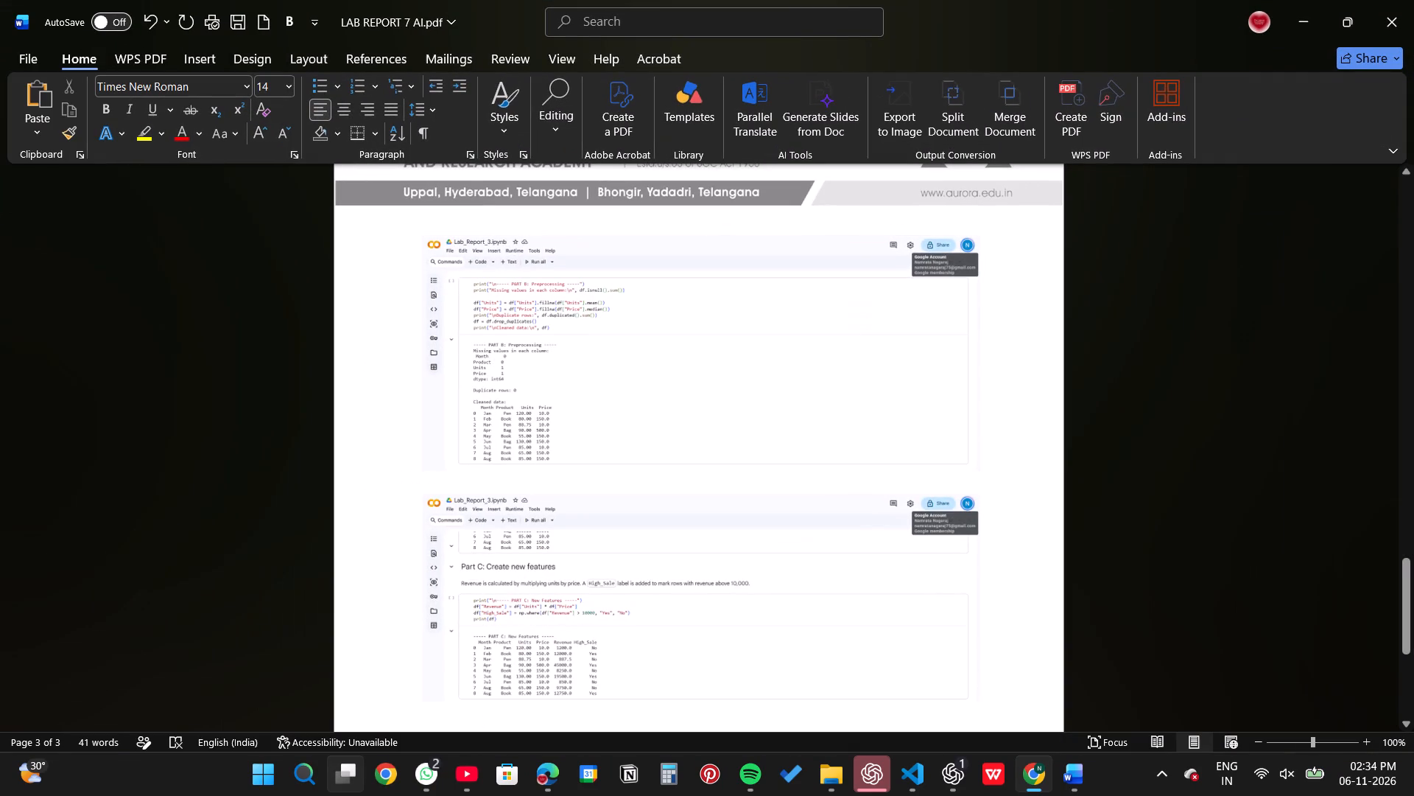
scroll(683, 620, "down", 1)
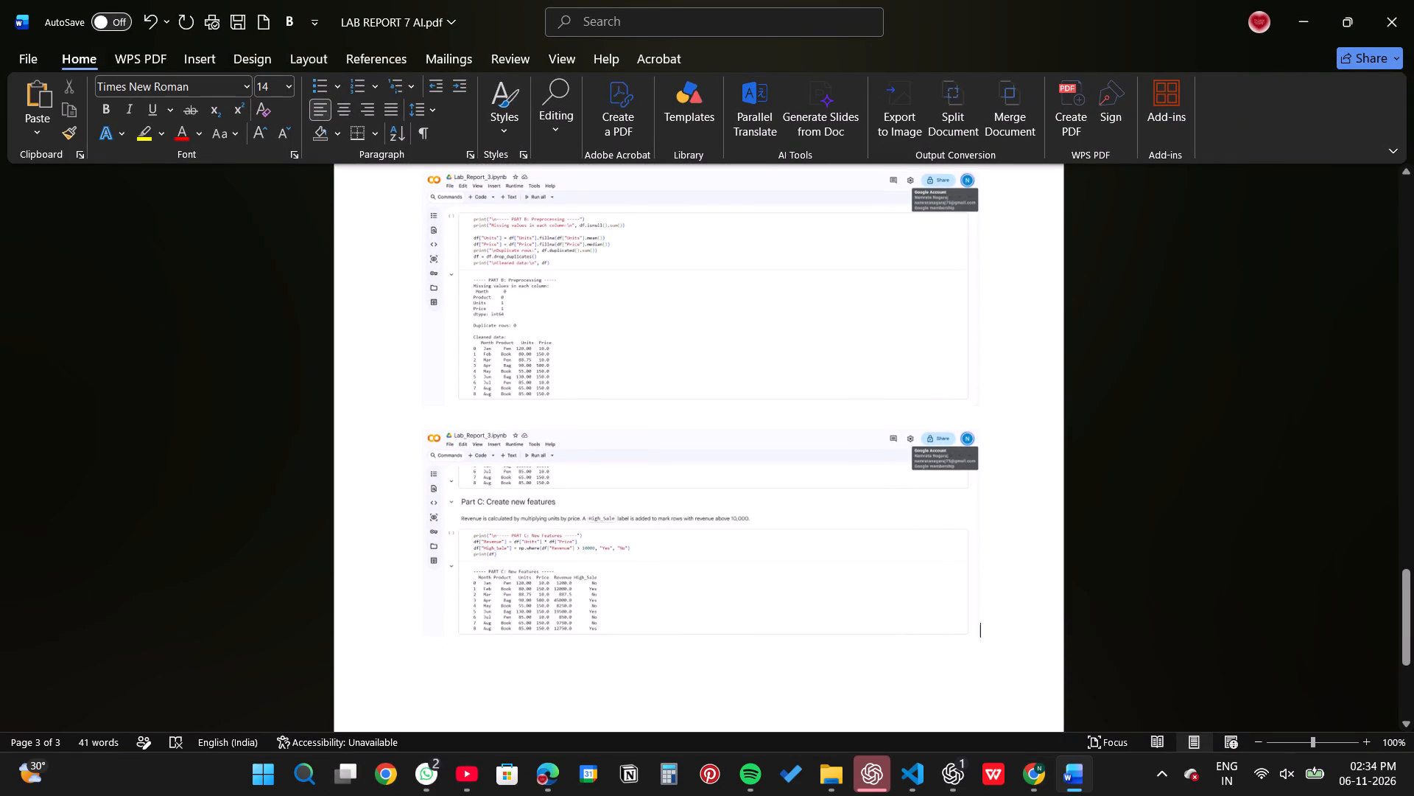
key("Return")
key("Return")
key("ctrl+v")
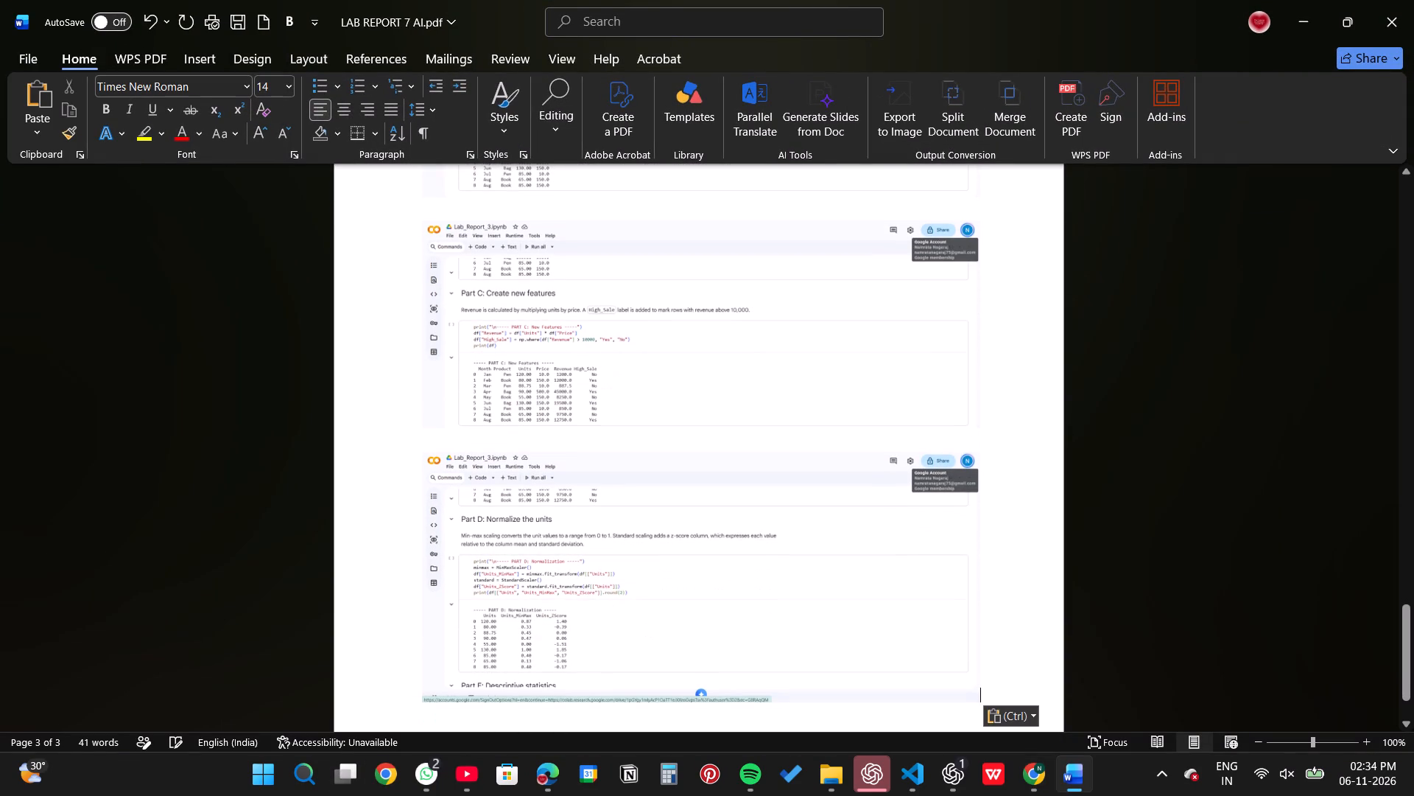
In the Colab notebook, capture a screenshot of Part E: Descriptive statistics with its code, full output, file header and Google Account tooltip.
left_click(1316, 20)
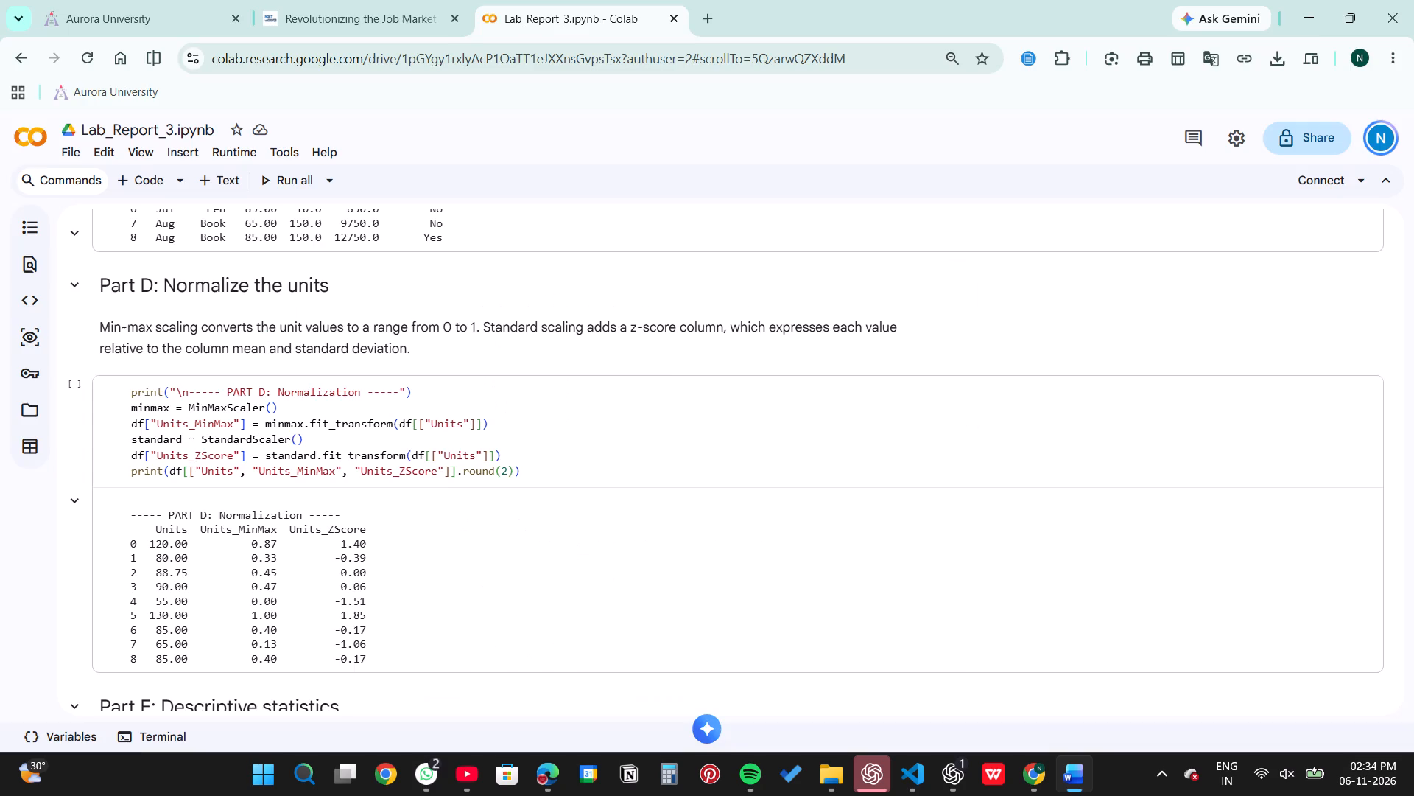
left_click(866, 506)
scroll(866, 506, "down", 5)
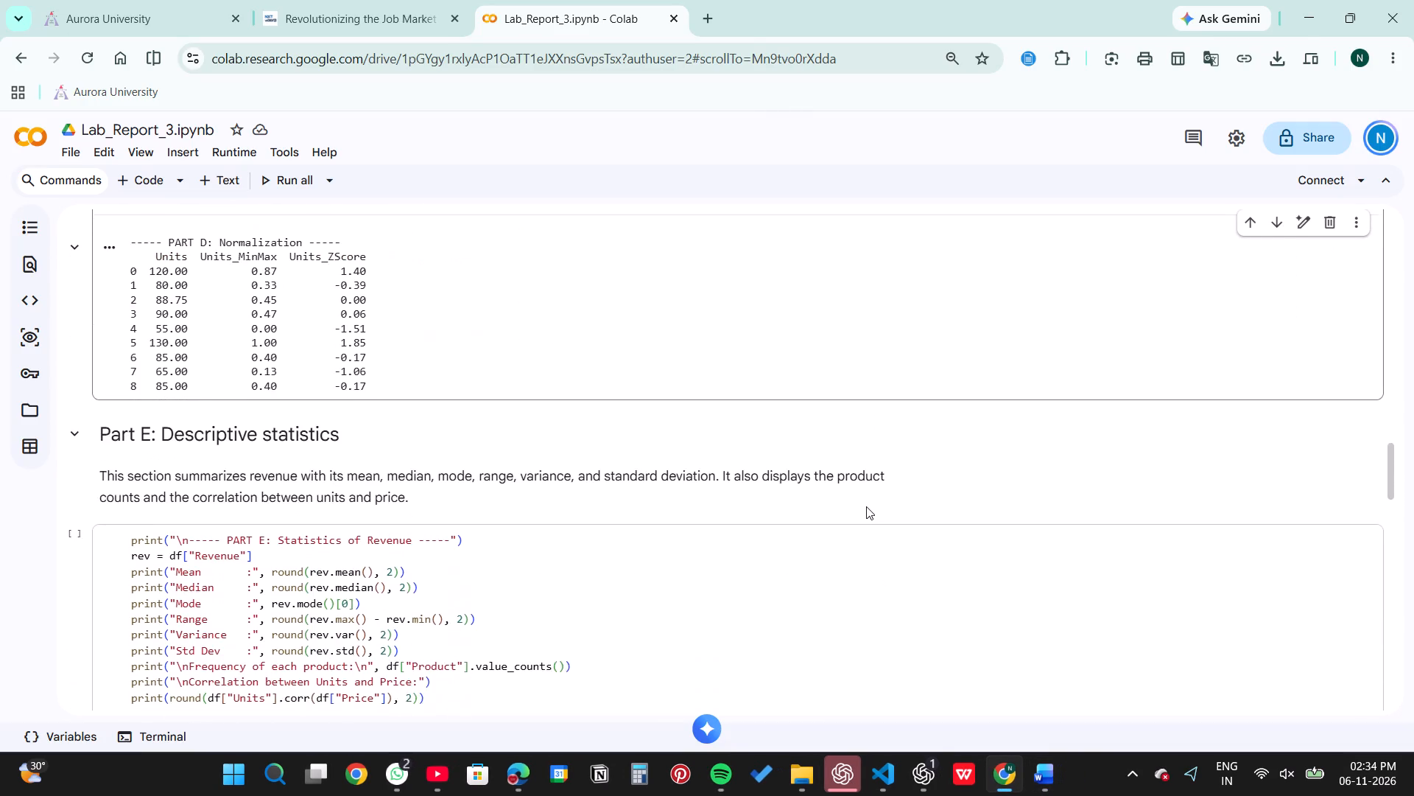
scroll(866, 506, "down", 3)
scroll(866, 506, "up", 1)
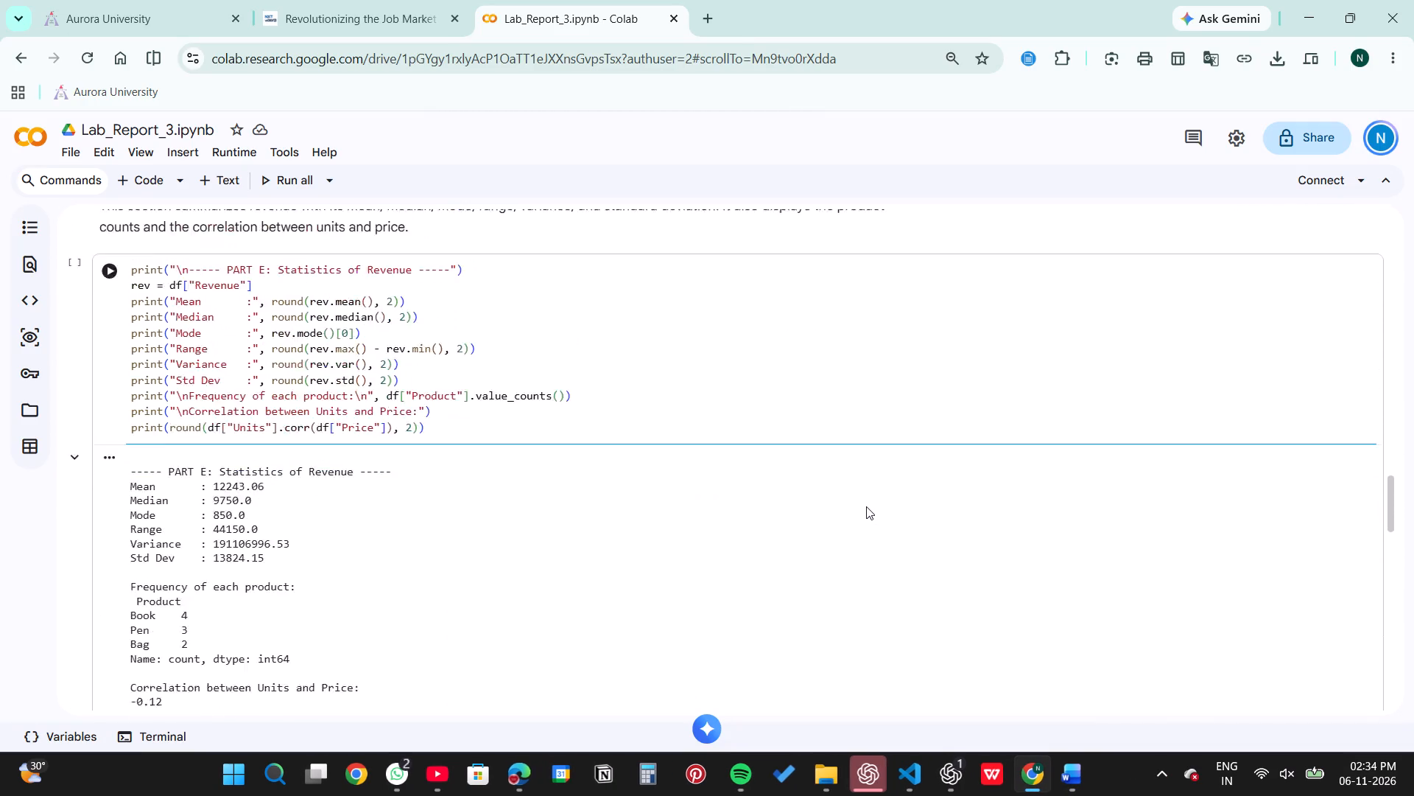
scroll(866, 506, "up", 1)
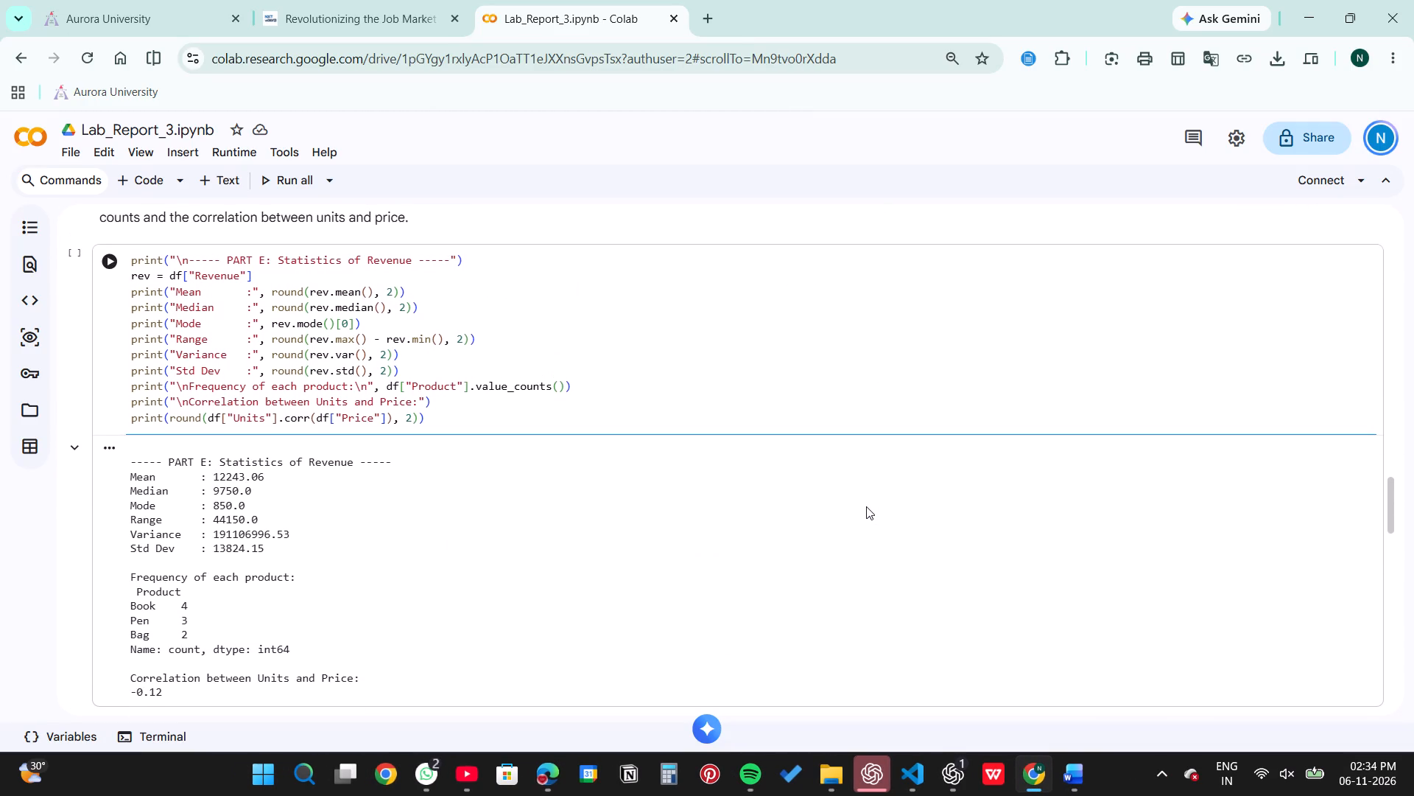
scroll(866, 506, "up", 1)
key("ctrl+minus")
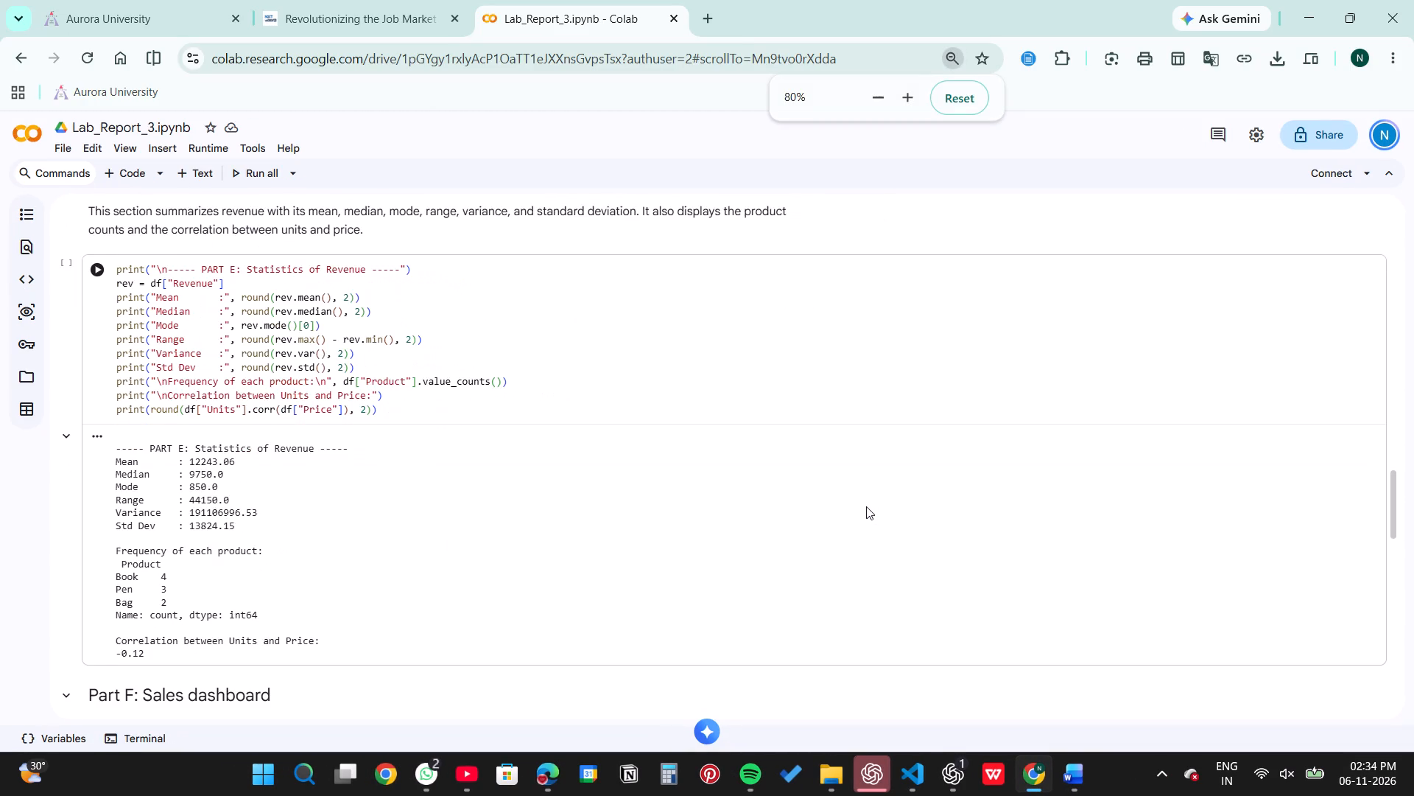
key("ctrl+minus")
scroll(866, 506, "up", 1)
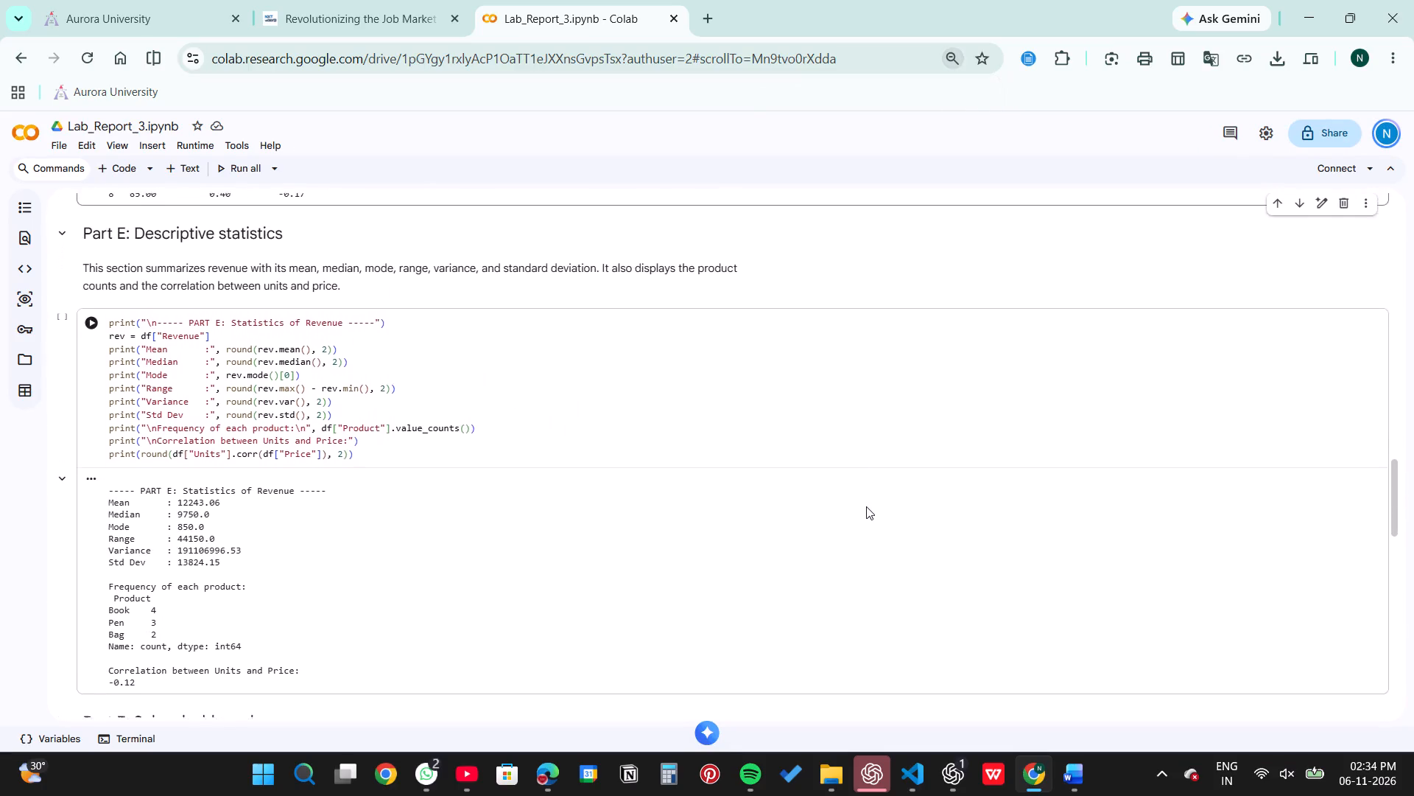
scroll(866, 506, "up", 1)
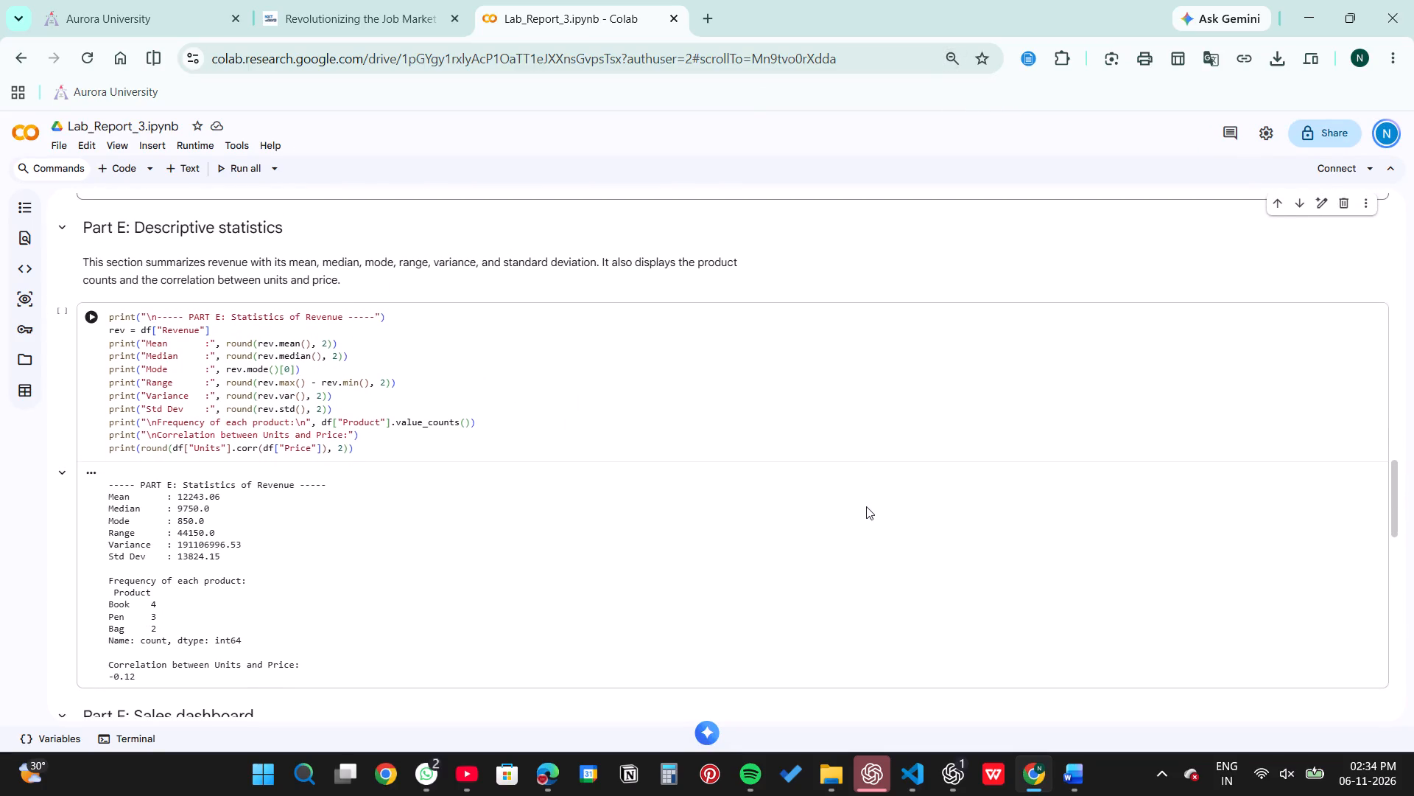
key("Print")
key("Escape")
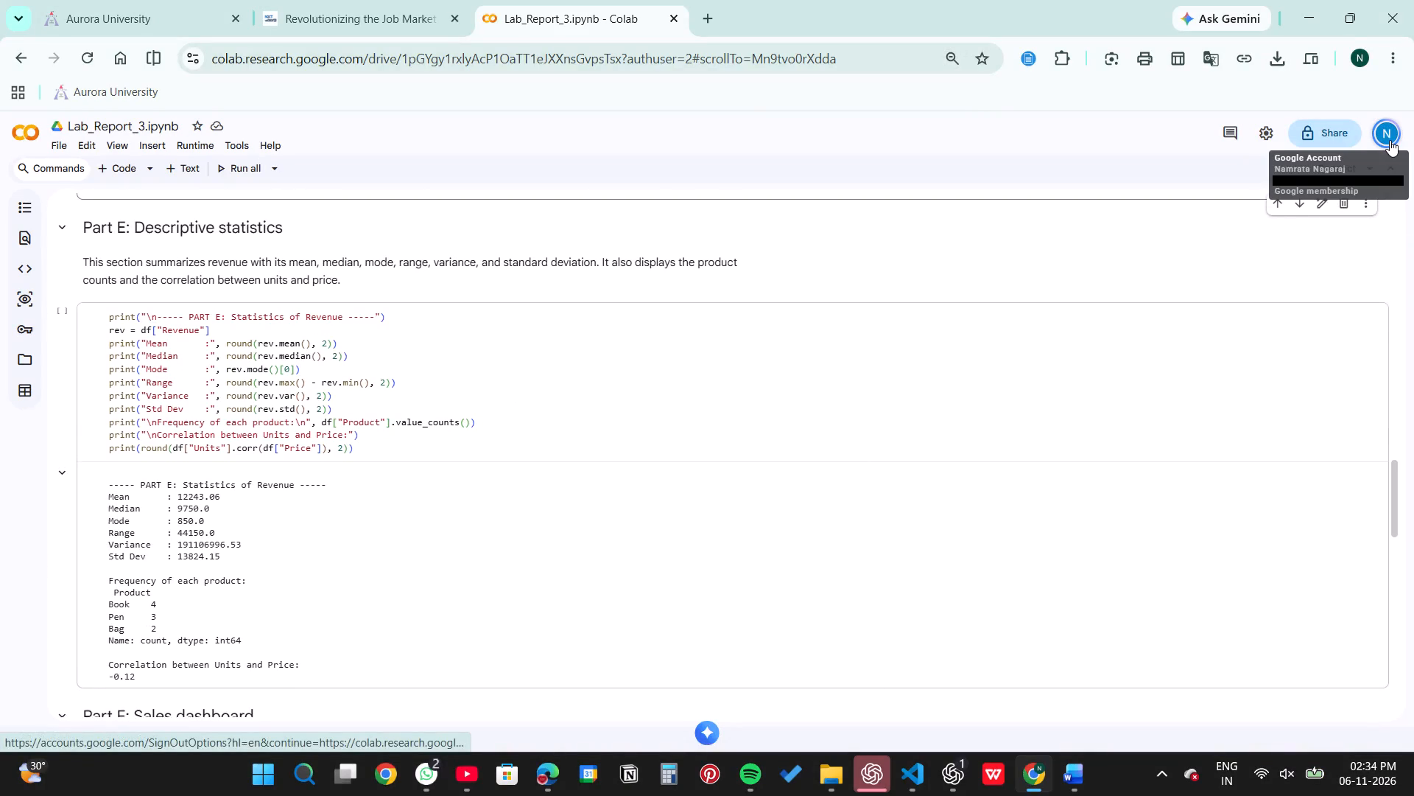
key("Delete")
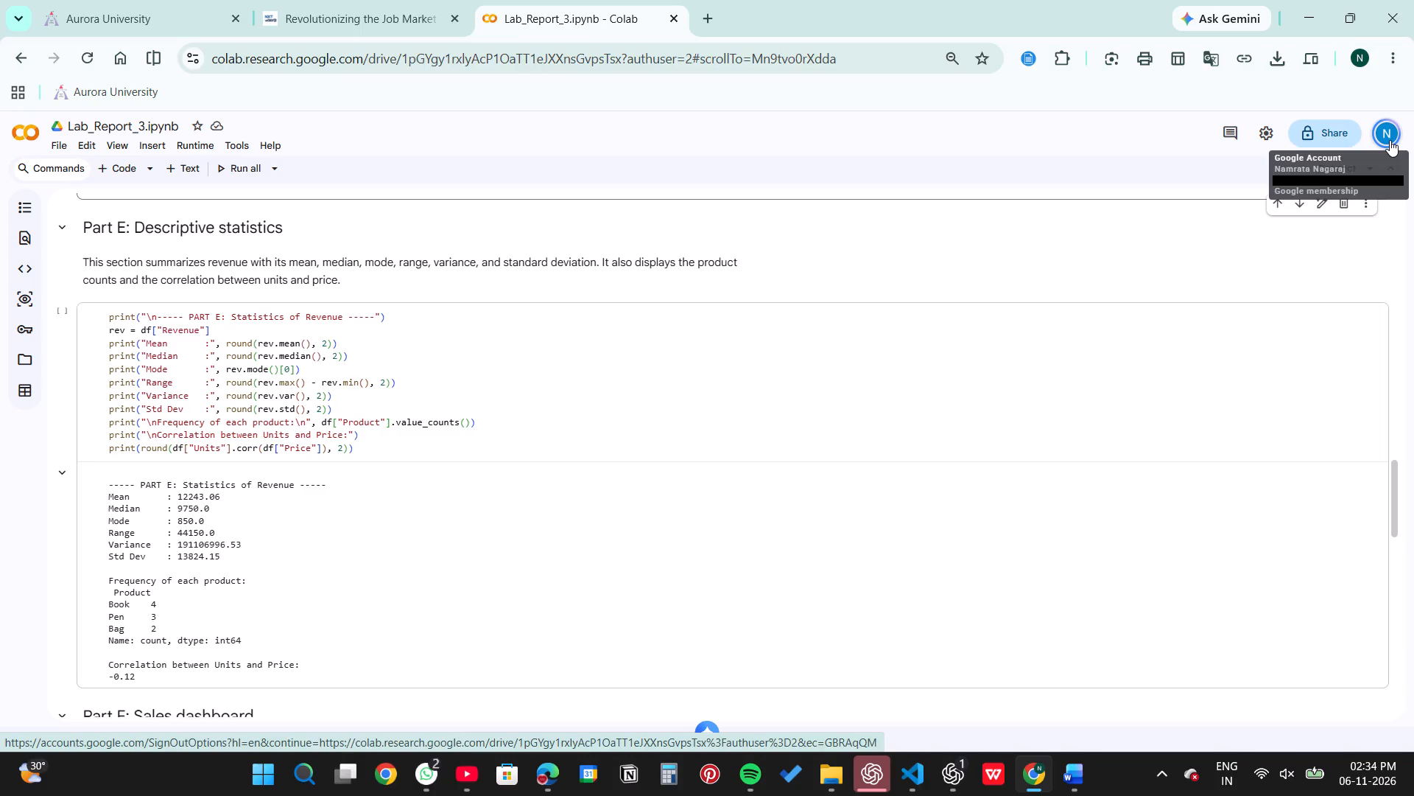
key("Print")
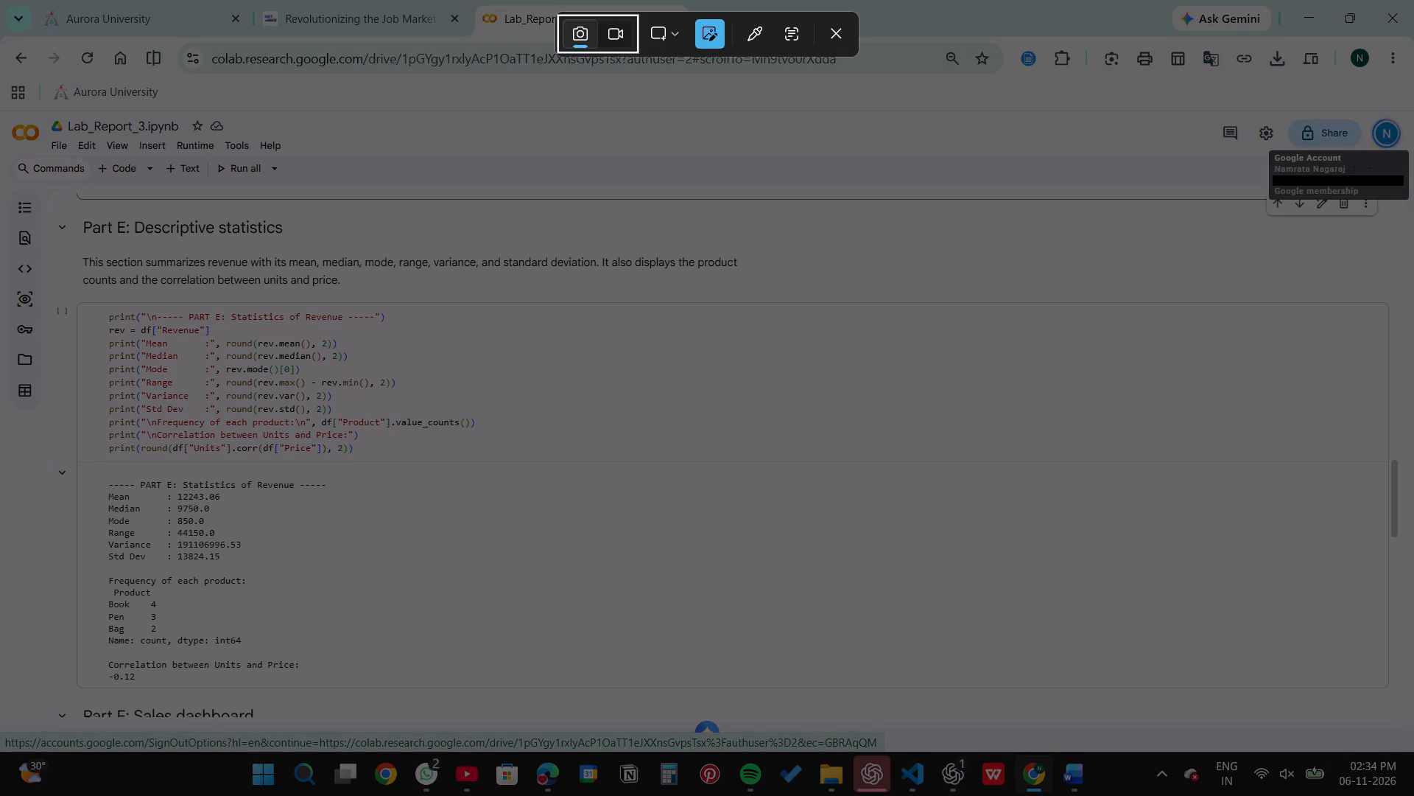
left_click_drag(0, 110, 1413, 696)
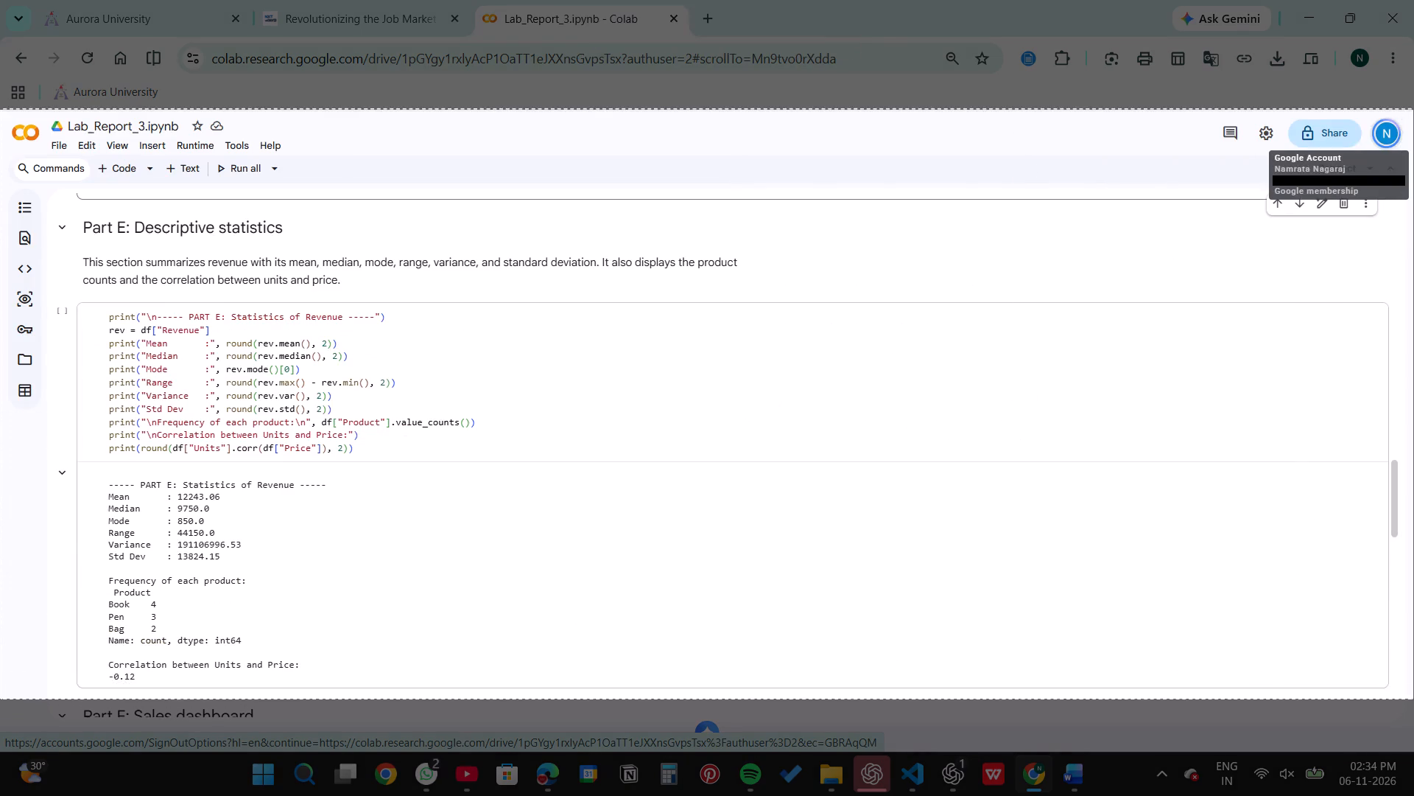
left_click_drag(1413, 696, 1413, 699)
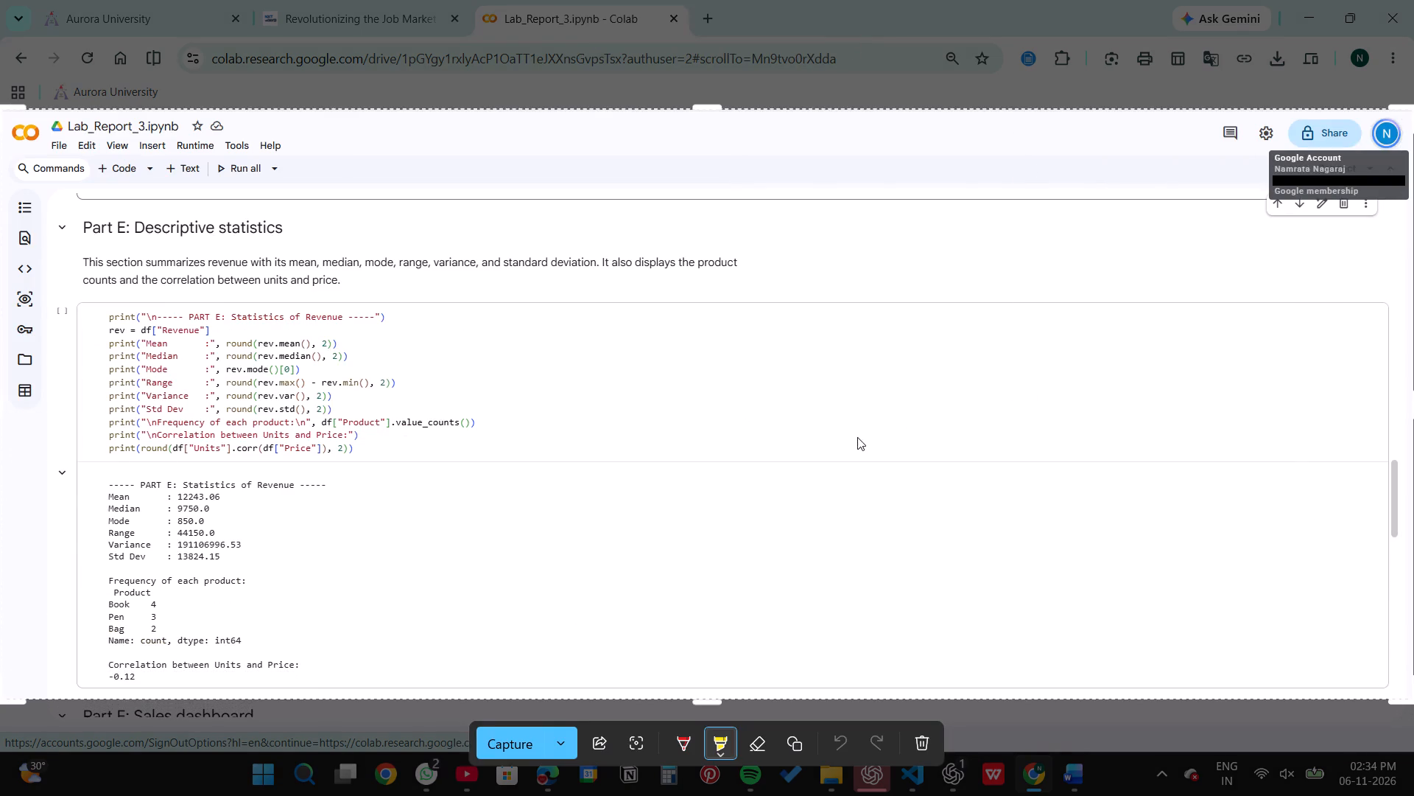
left_click(520, 736)
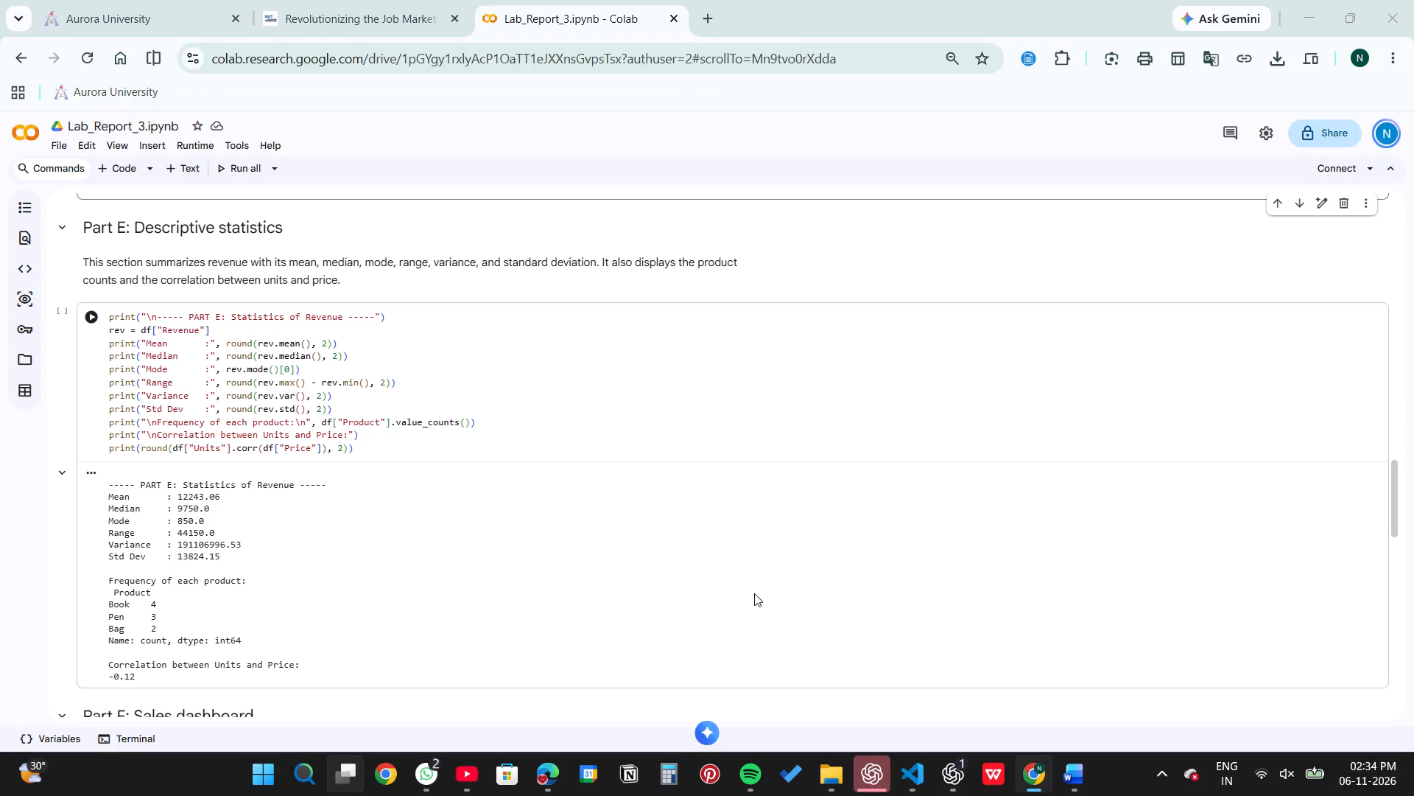
Switch to the Word report and add a new line below the Part D screenshot for the Part E screenshot.
left_click(610, 262)
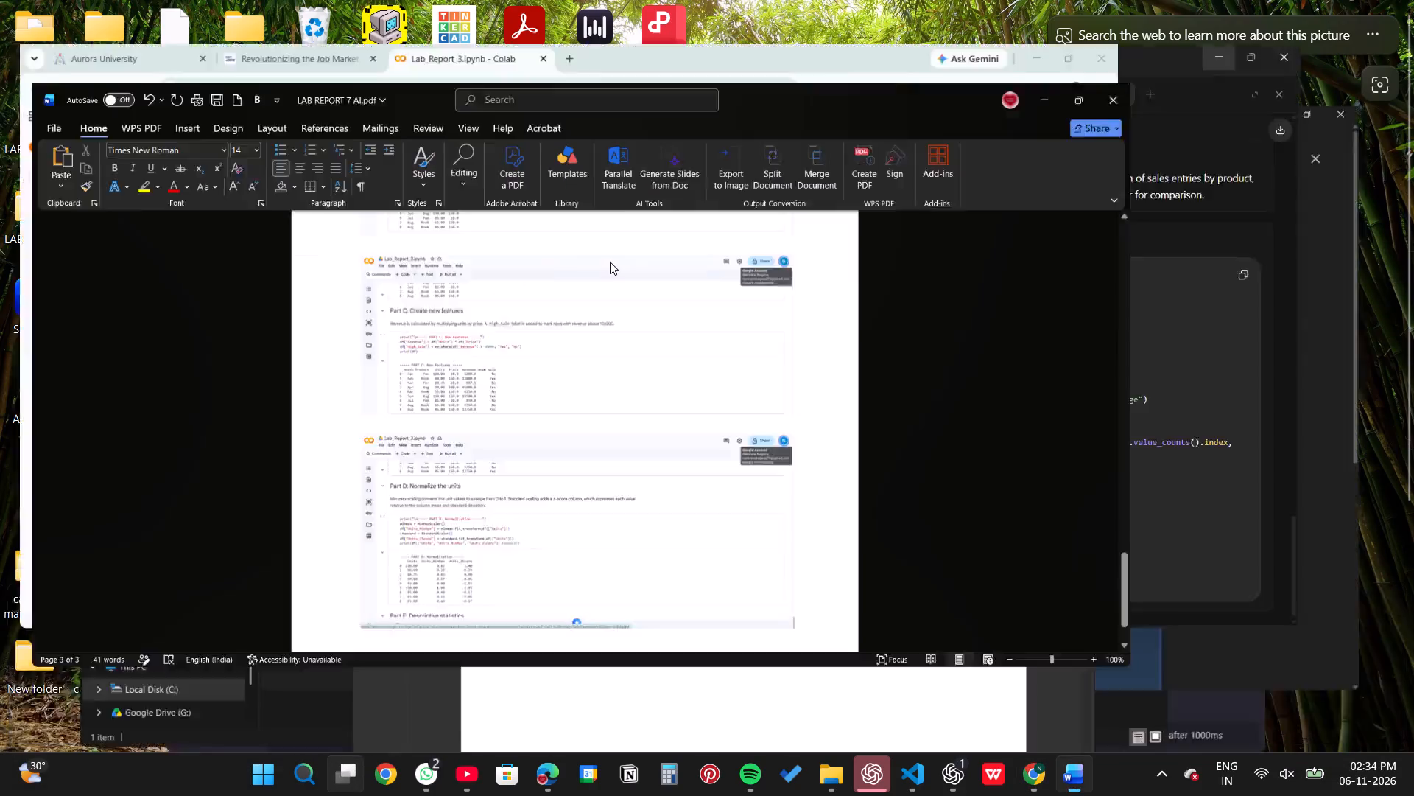
key("Return")
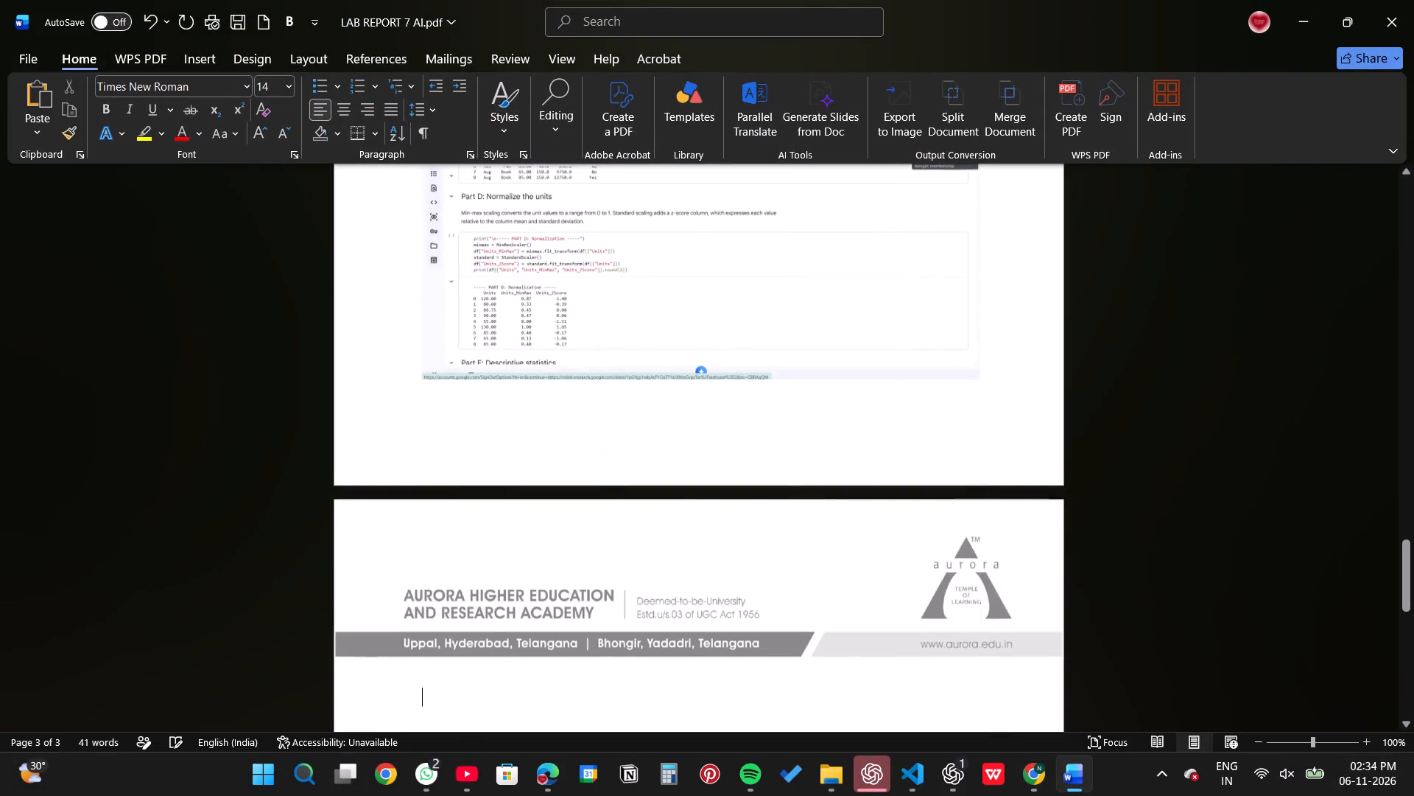
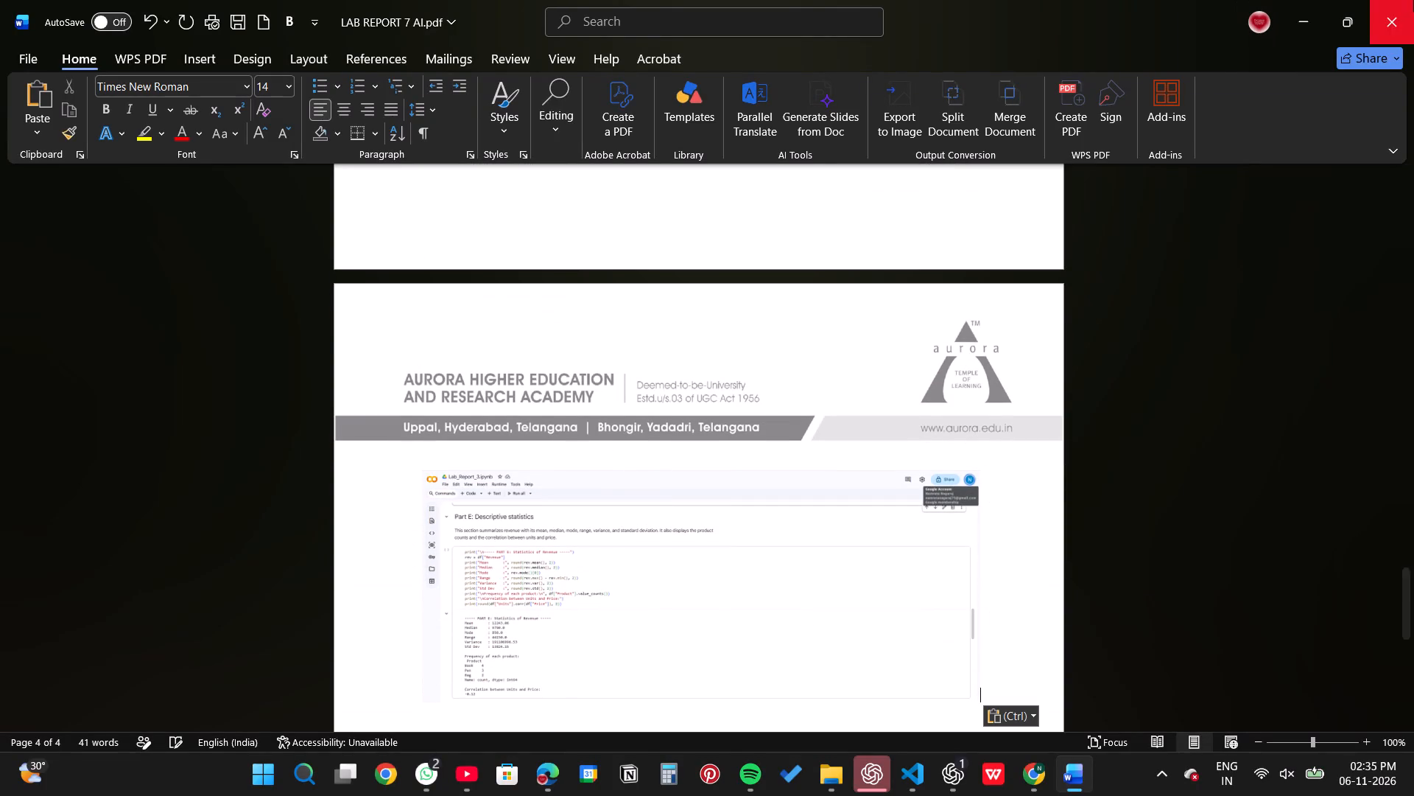
Switch to the Colab notebook and capture Part F: Sales dashboard with its code, upper chart output, file header and Google Account tooltip.
left_click(1302, 26)
scroll(699, 517, "down", 1)
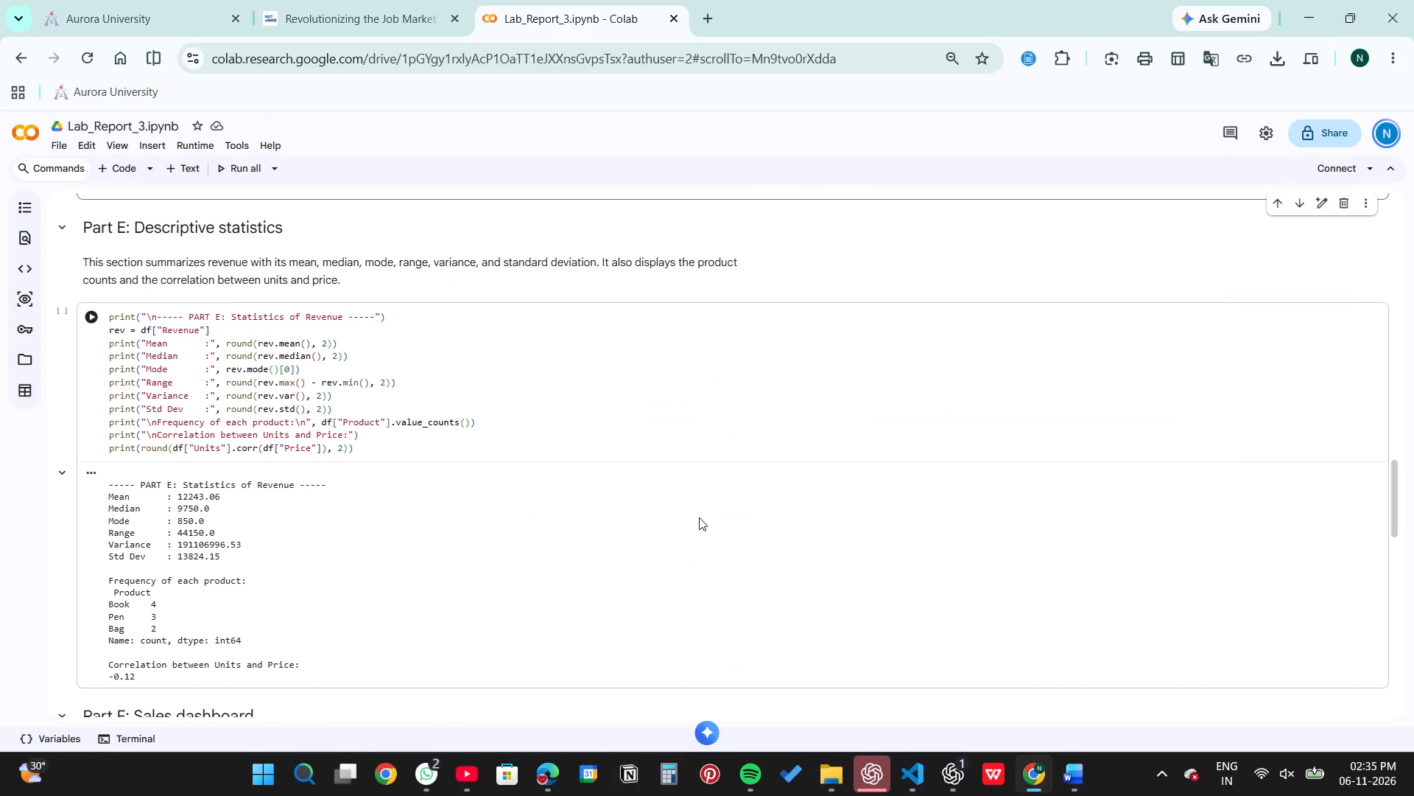
scroll(699, 517, "down", 2)
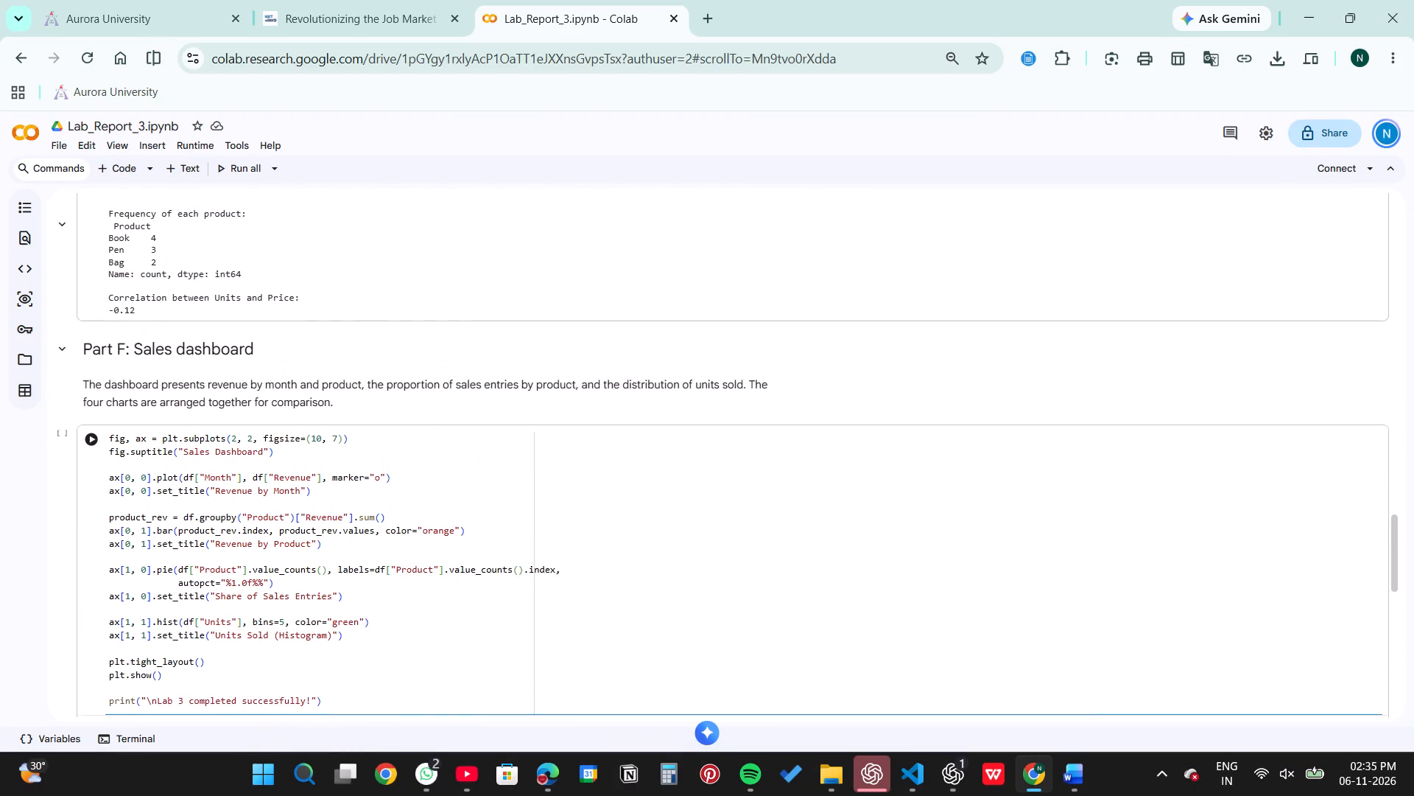
scroll(699, 517, "down", 2)
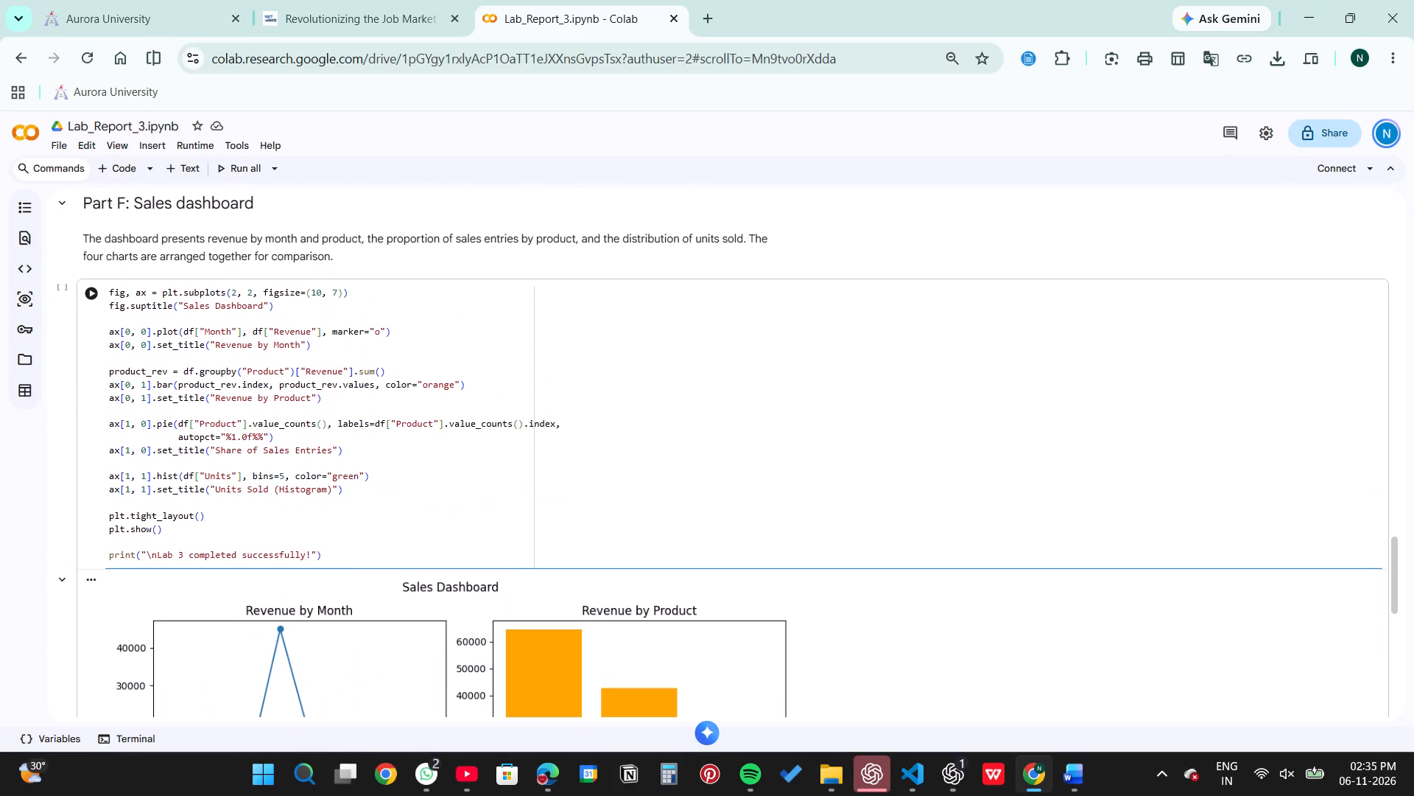
scroll(699, 517, "down", 2)
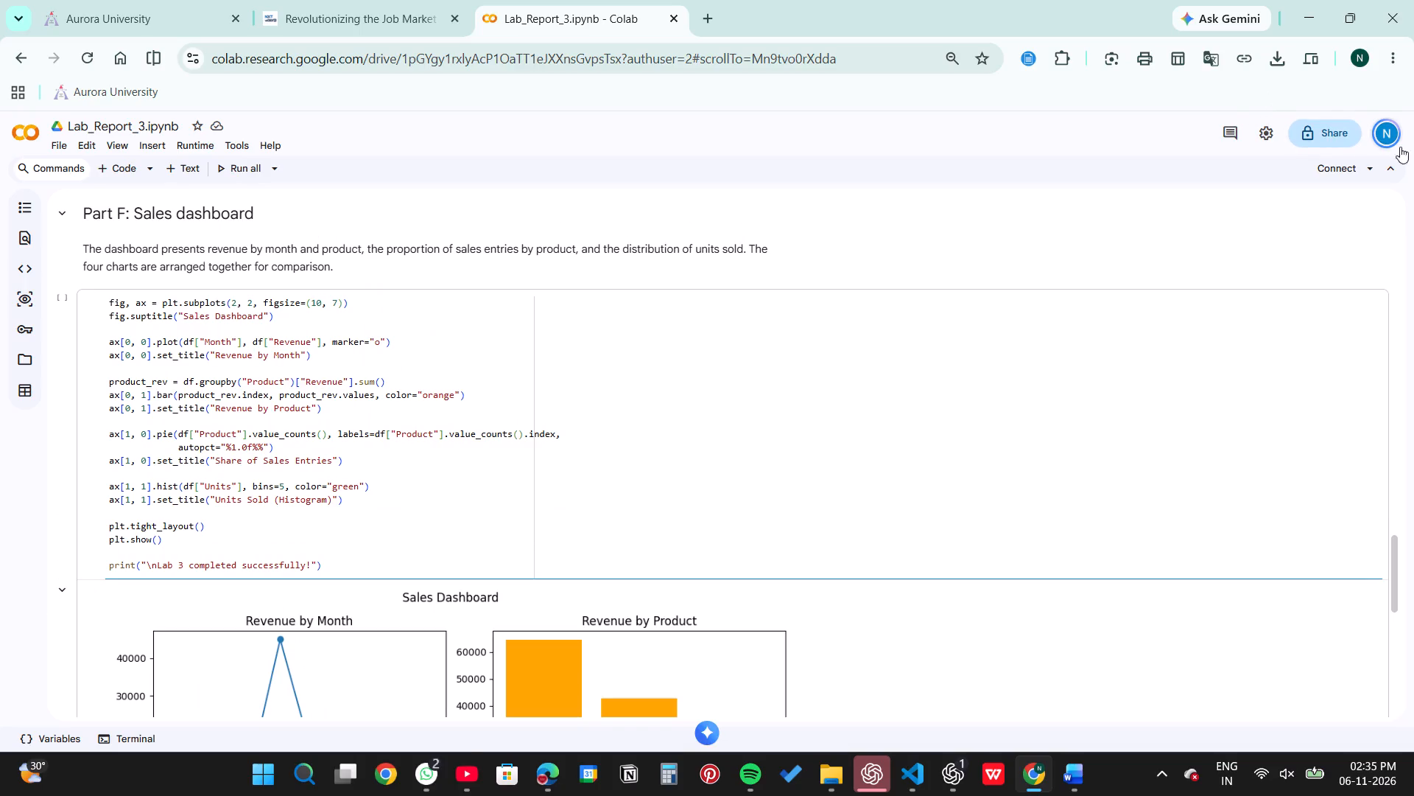
key("Print")
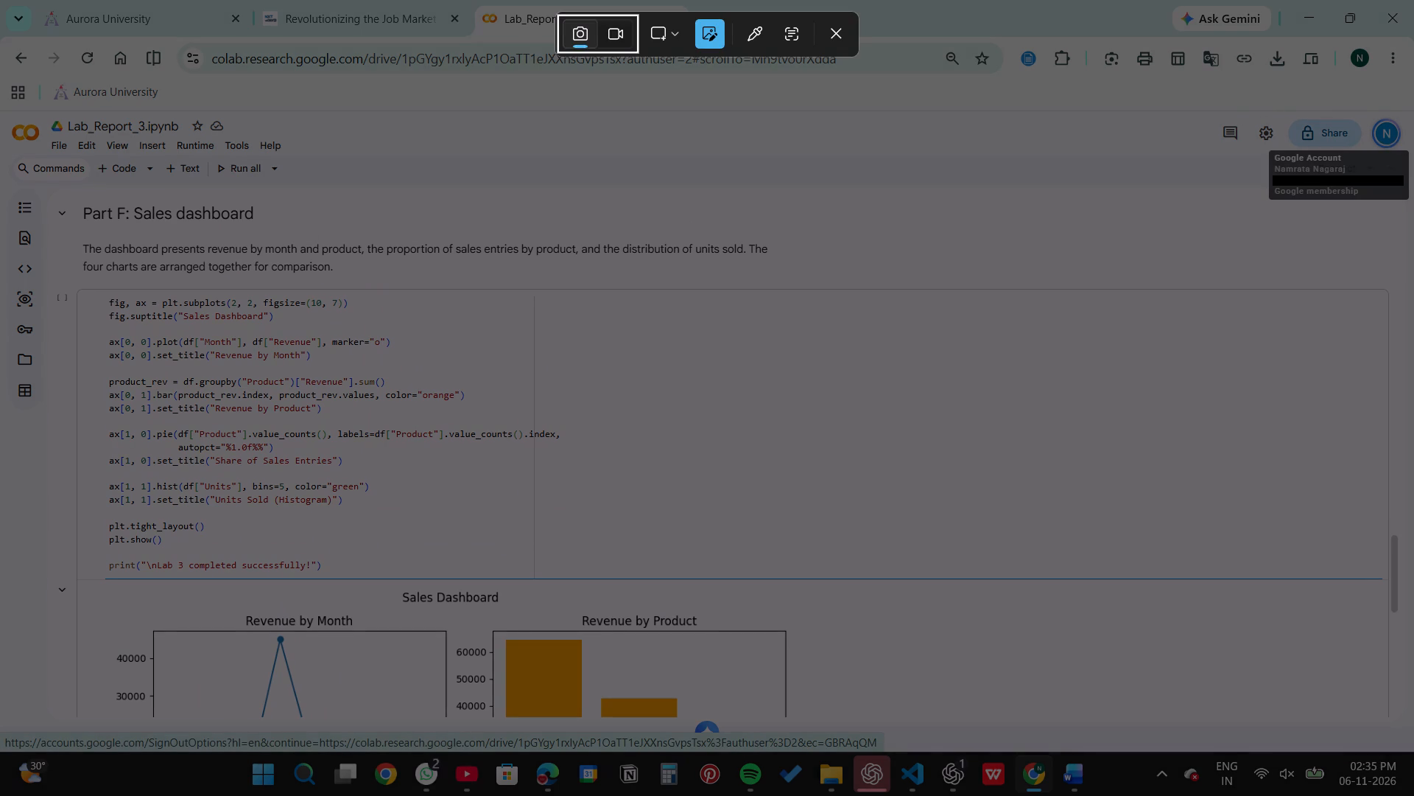
left_click_drag(0, 110, 1413, 737)
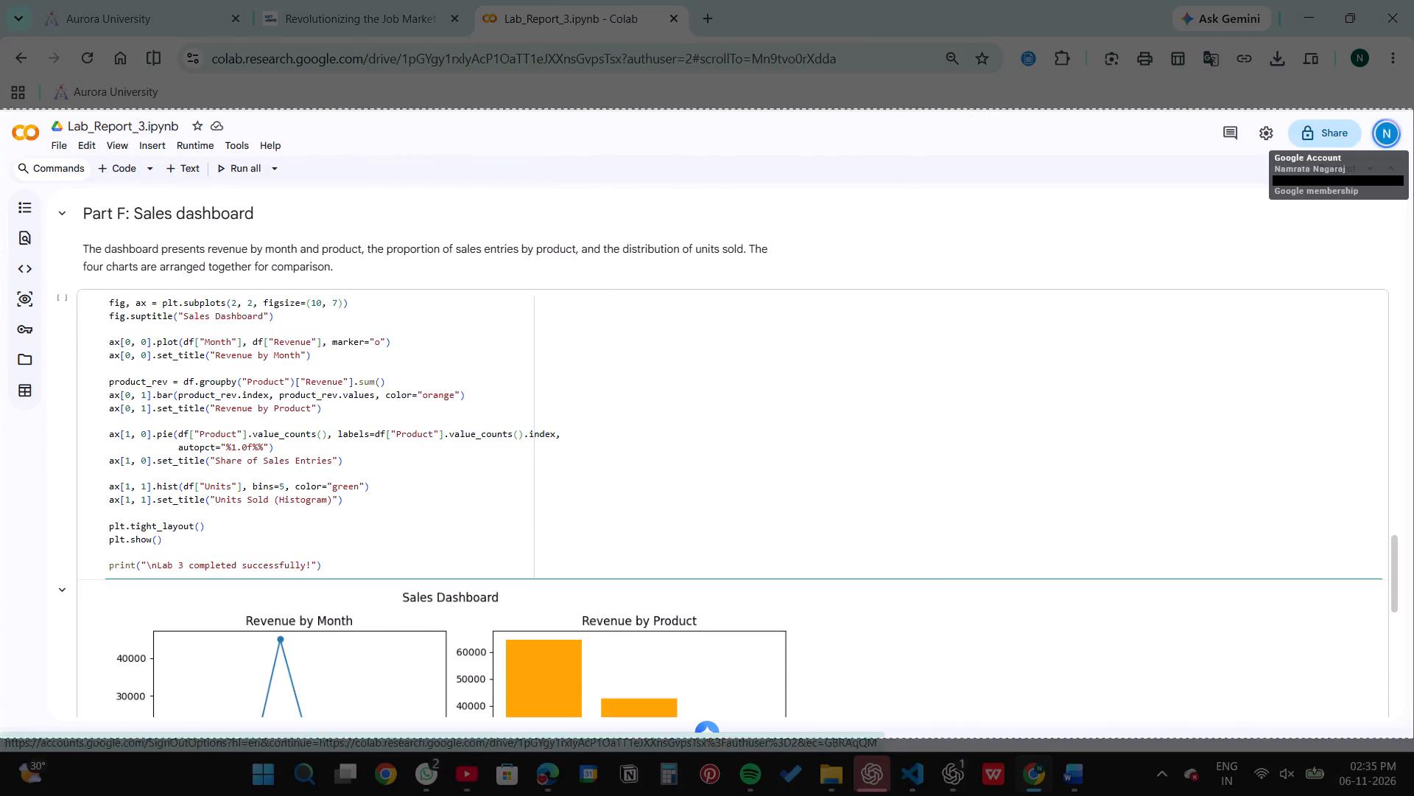
left_click_drag(1413, 737, 1411, 722)
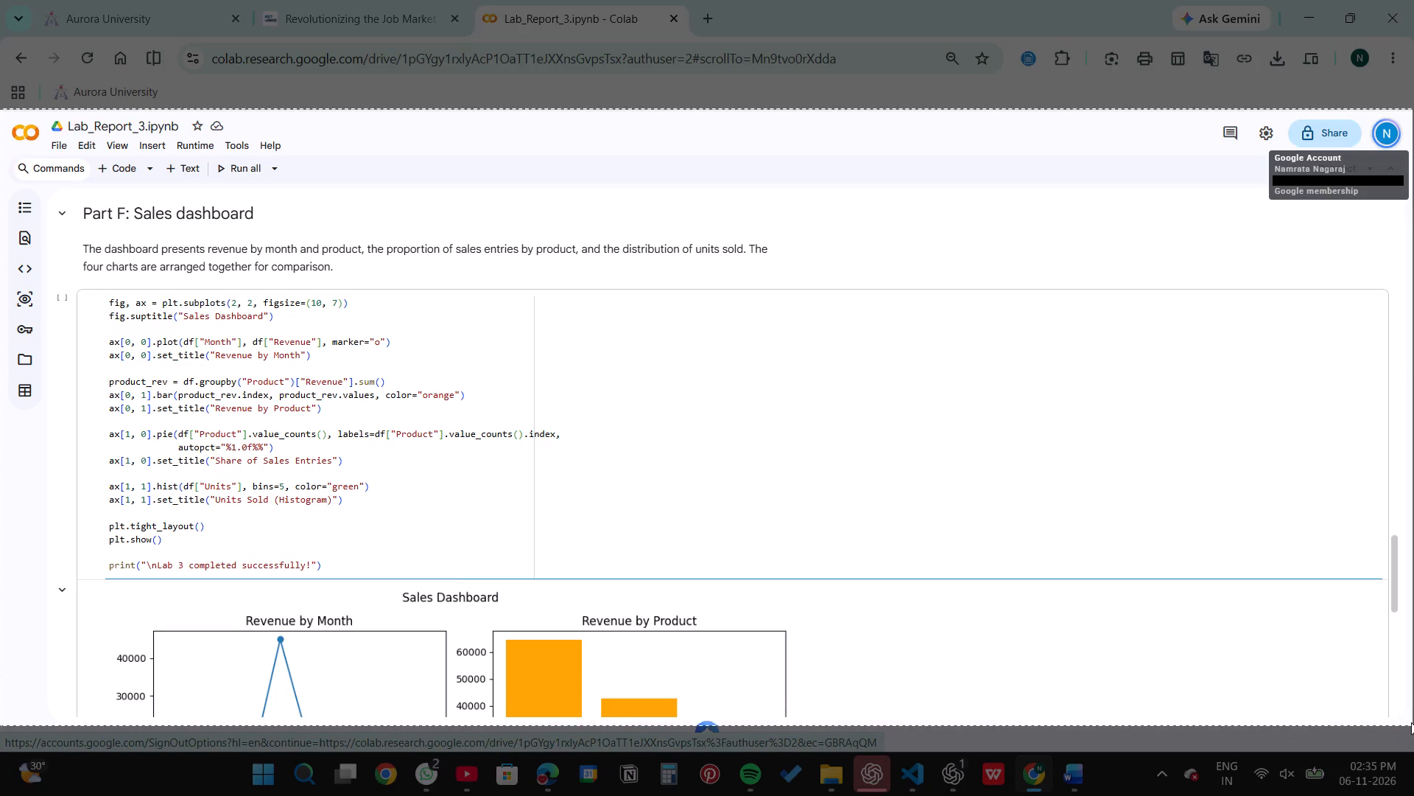
left_click_drag(1411, 722, 1409, 718)
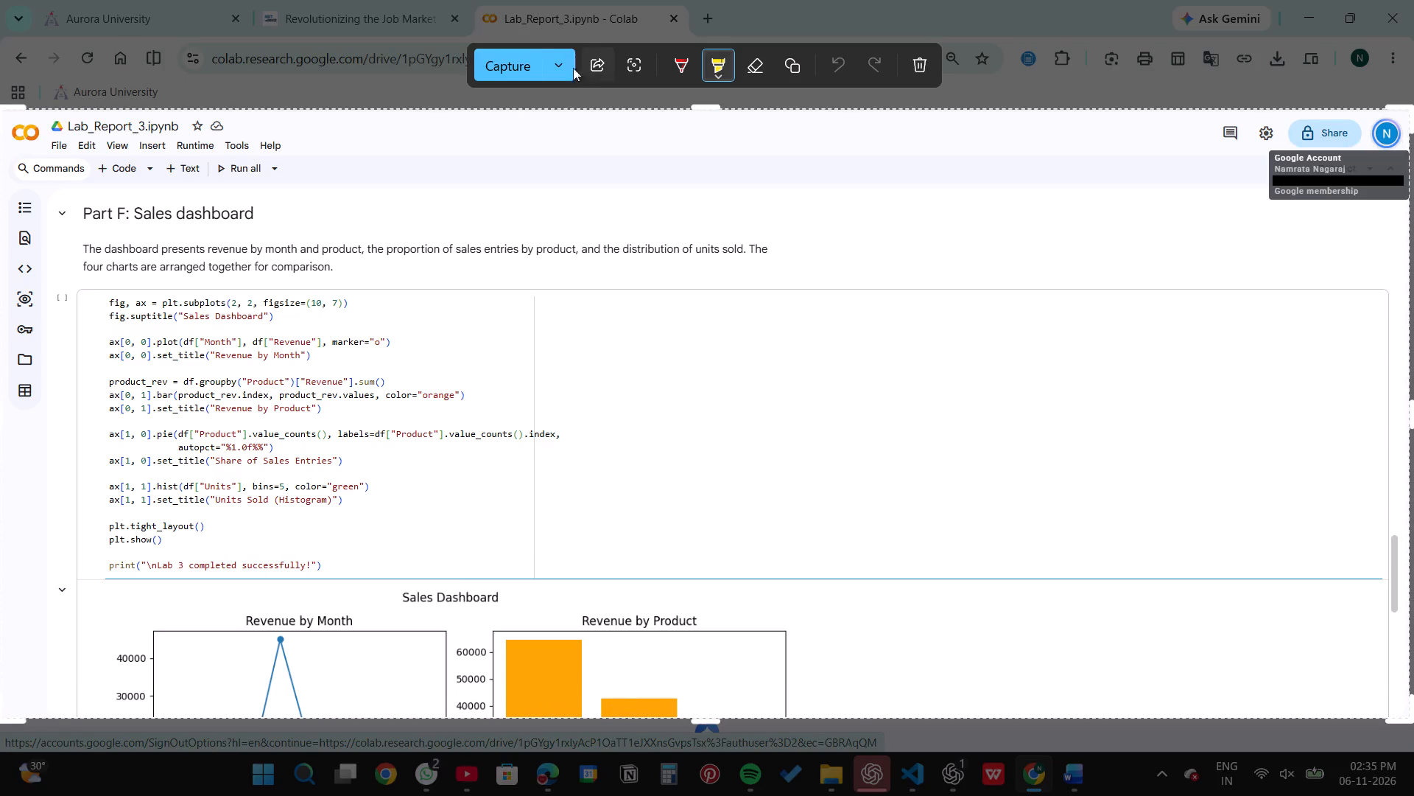
left_click(518, 66)
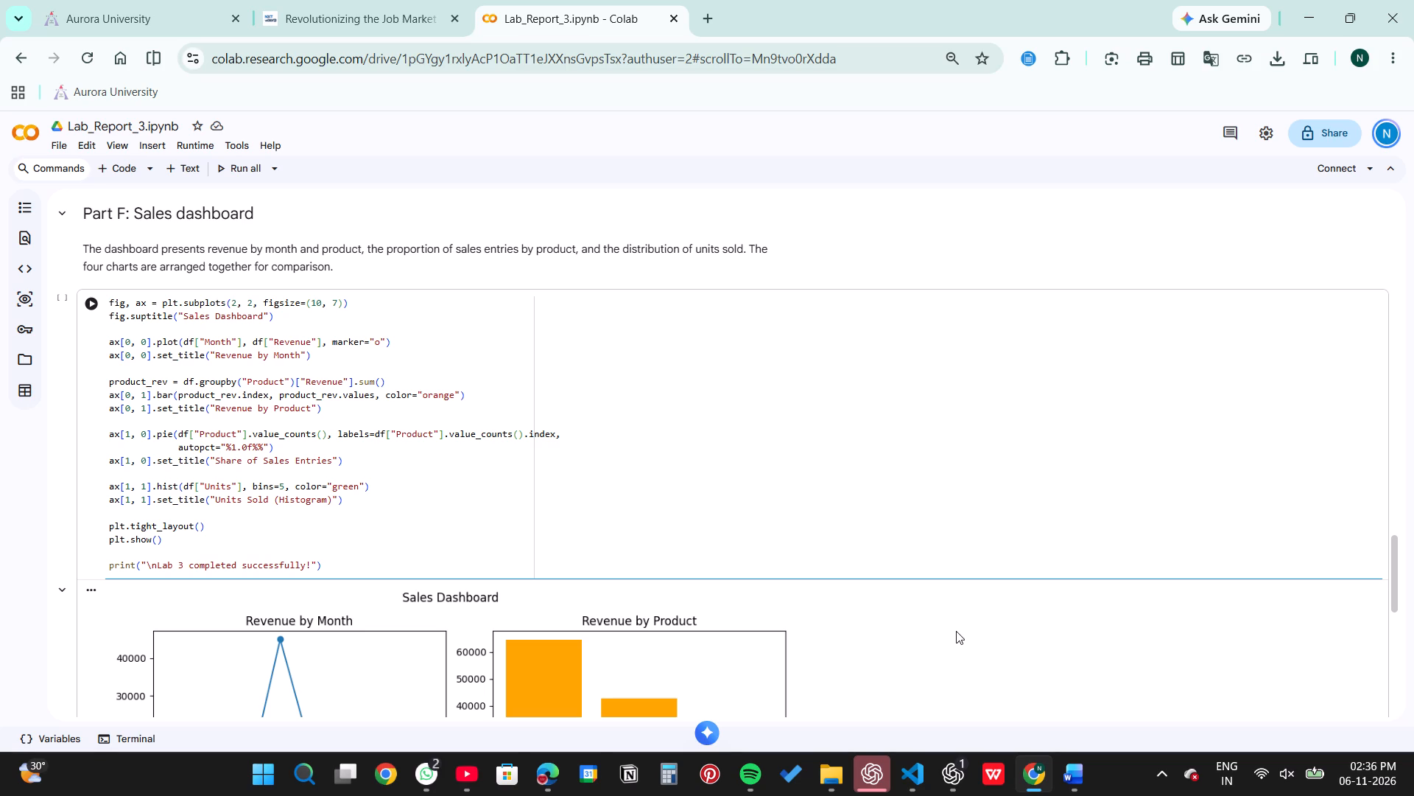
Switch to the Word report and paste the Part F screenshot two lines below the Part E screenshot.
left_click(581, 254)
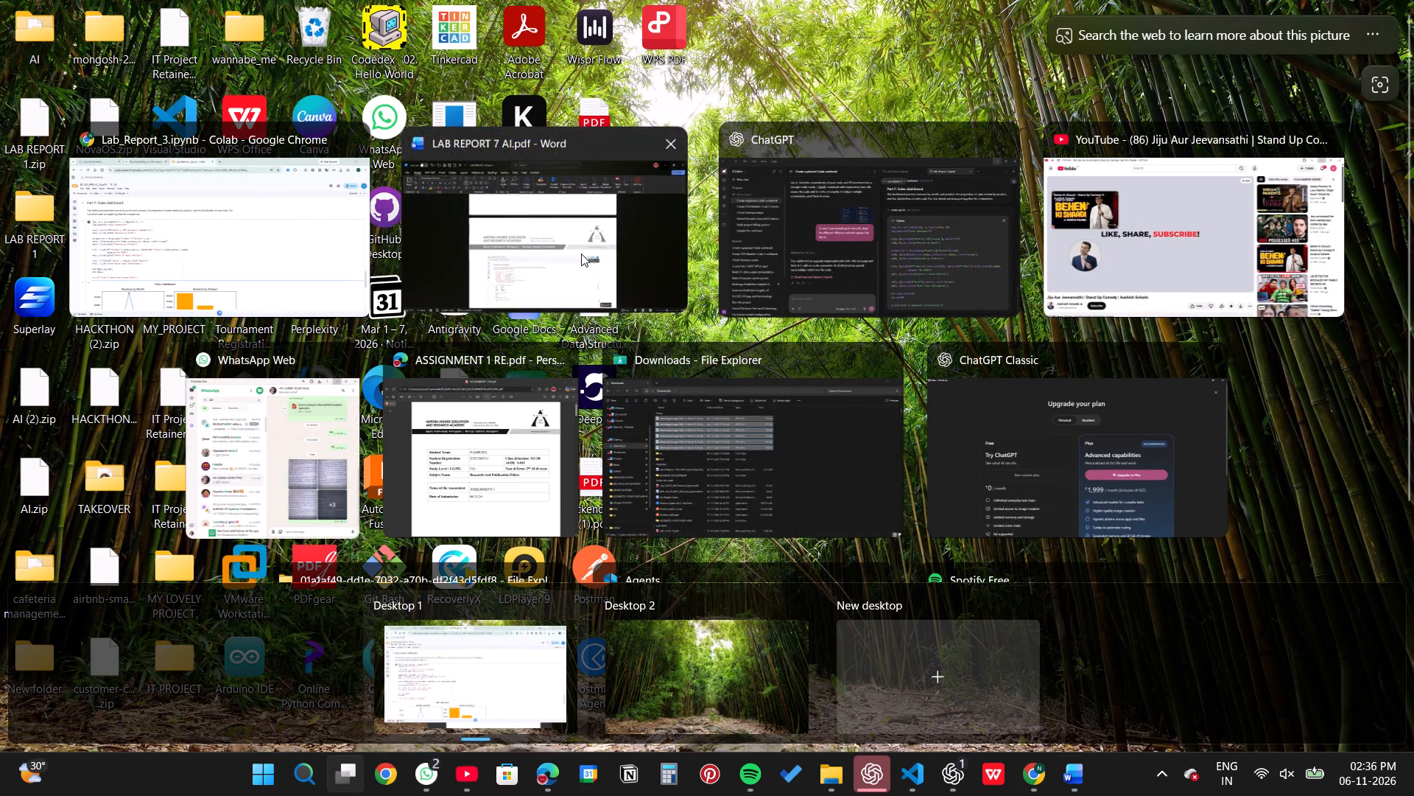
scroll(703, 514, "down", 3)
key("Return")
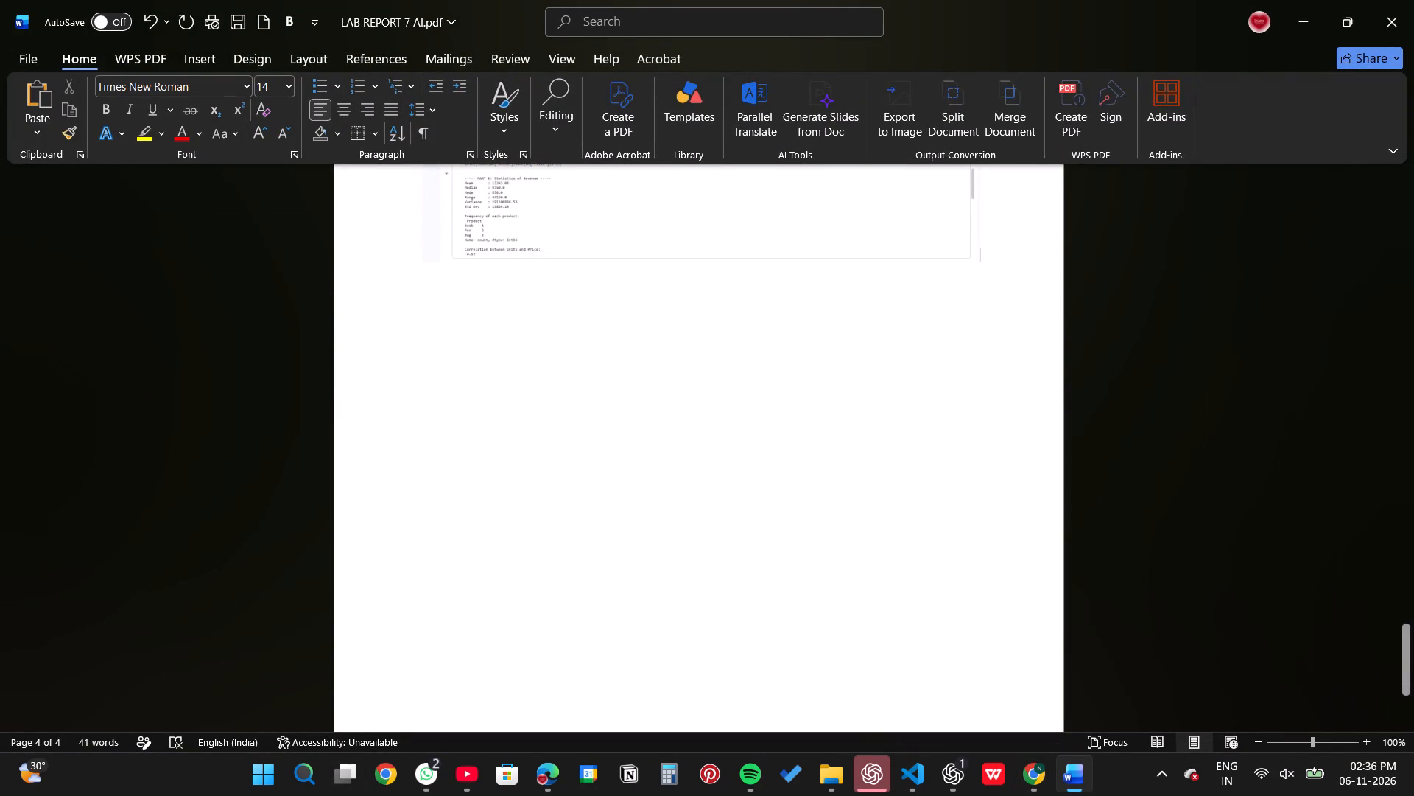
key("Return")
key("ctrl+v")
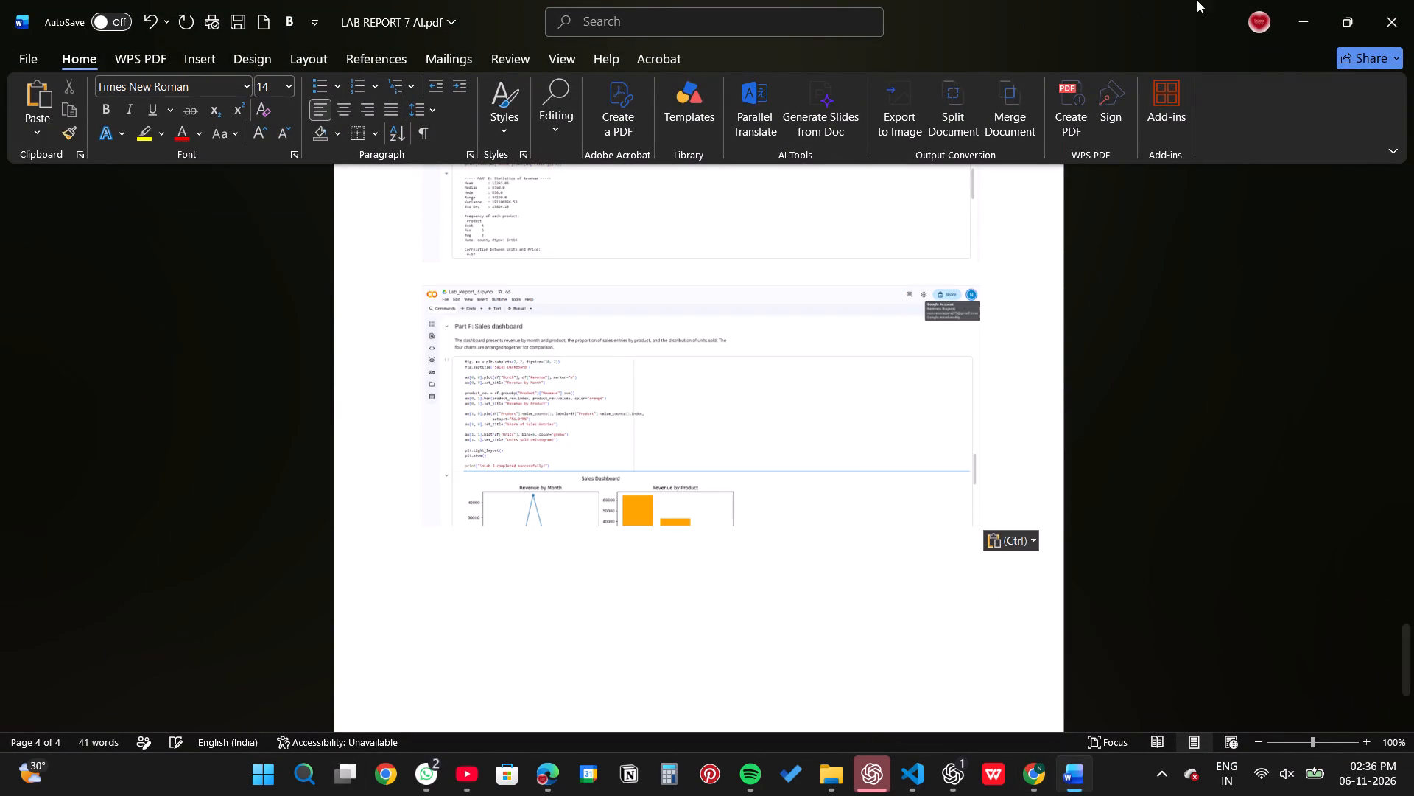
Switch to the Colab notebook and examine the full Part F Sales Dashboard output, with all four charts and the closing printed line.
left_click(1315, 13)
scroll(528, 767, "down", 1)
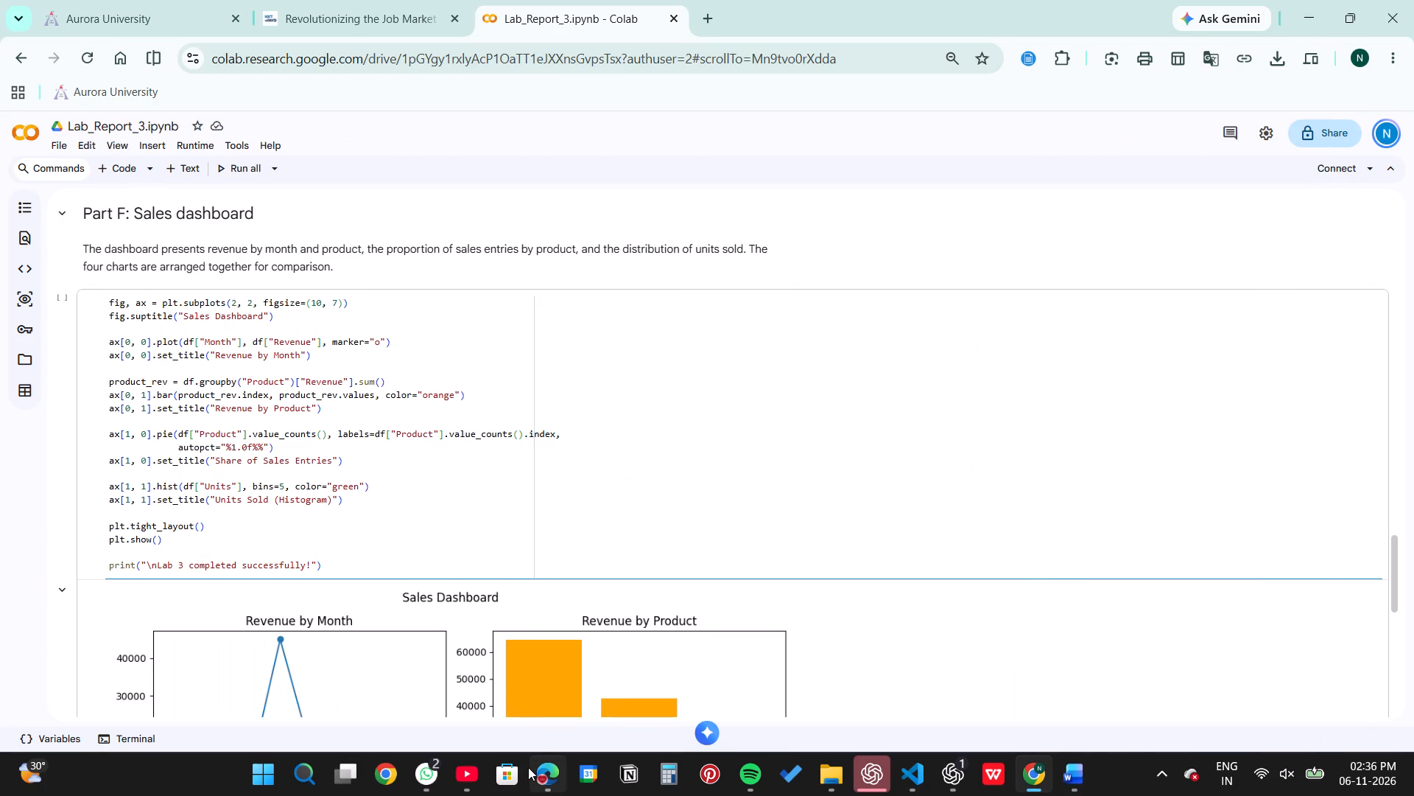
scroll(528, 767, "down", 1)
scroll(557, 607, "down", 5)
scroll(557, 607, "up", 1)
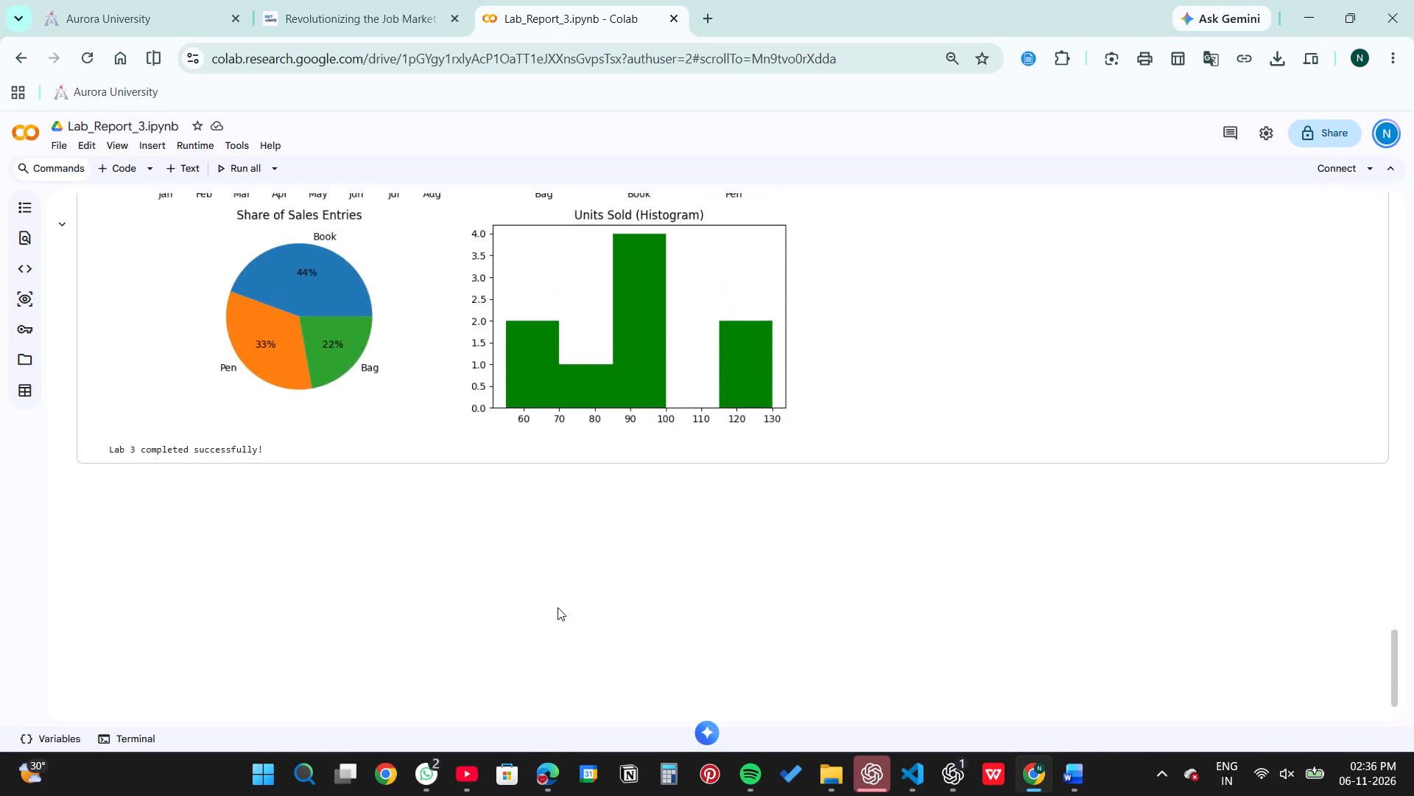
scroll(557, 607, "up", 5)
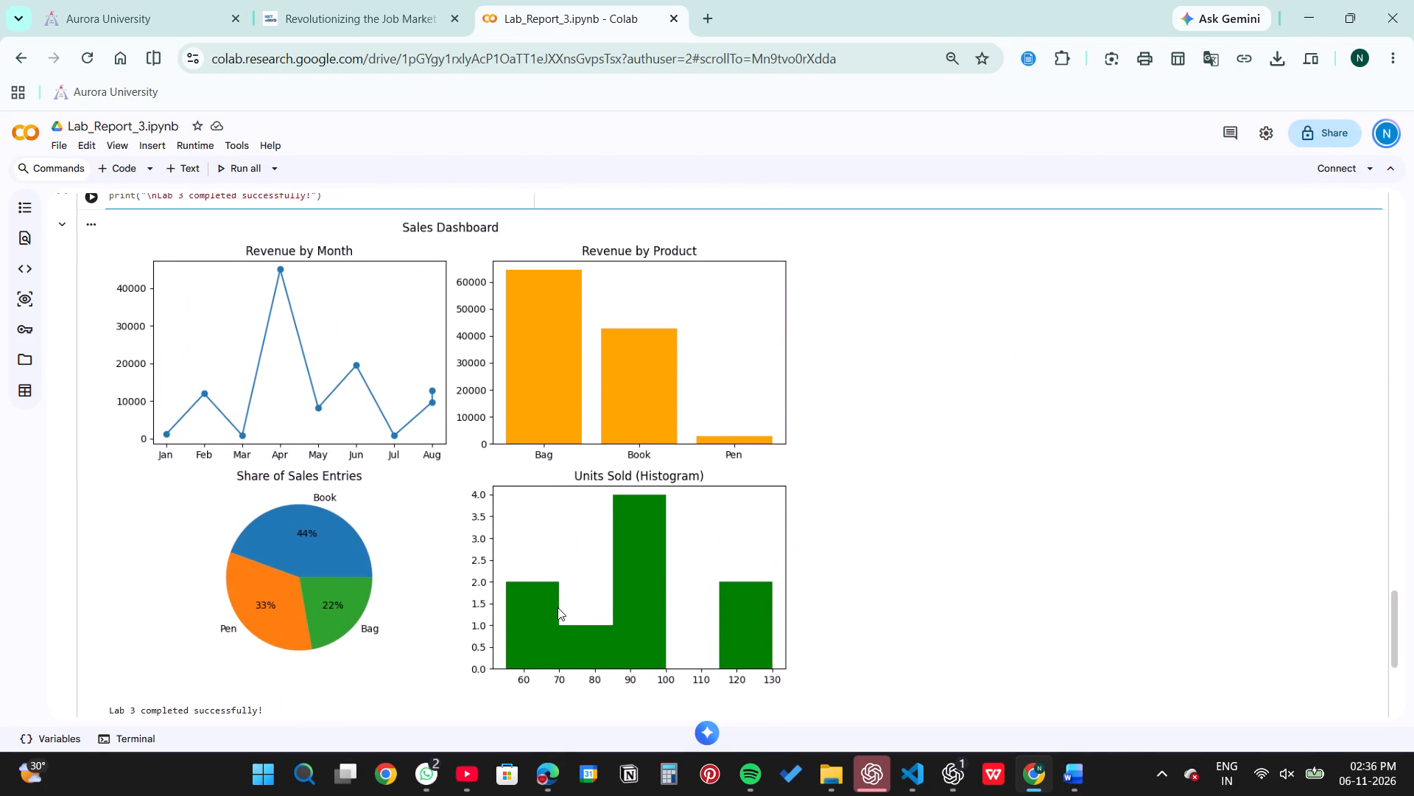
scroll(557, 607, "up", 1)
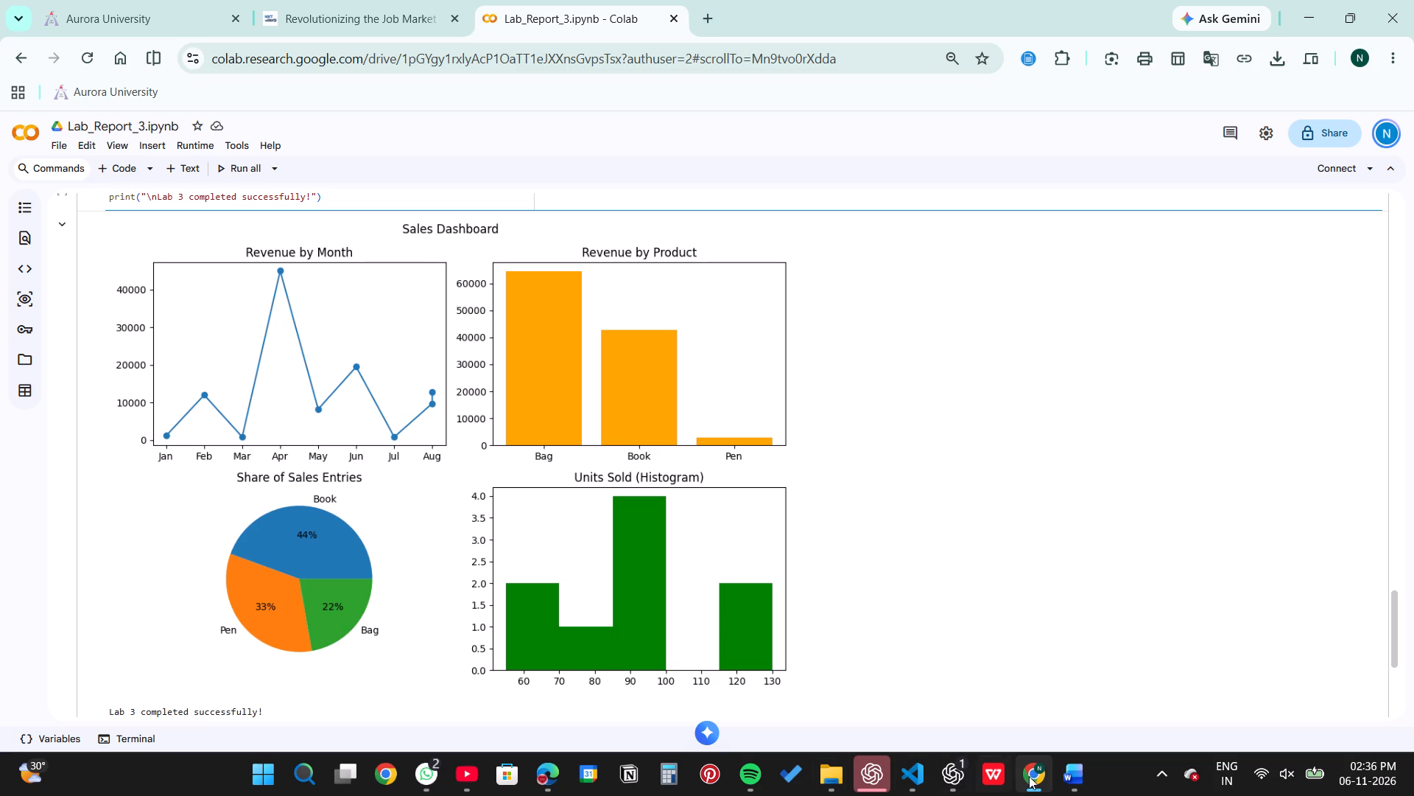
Switch to the Word report and paste the copied screenshot two lines below the Part F screenshot.
left_click(1069, 783)
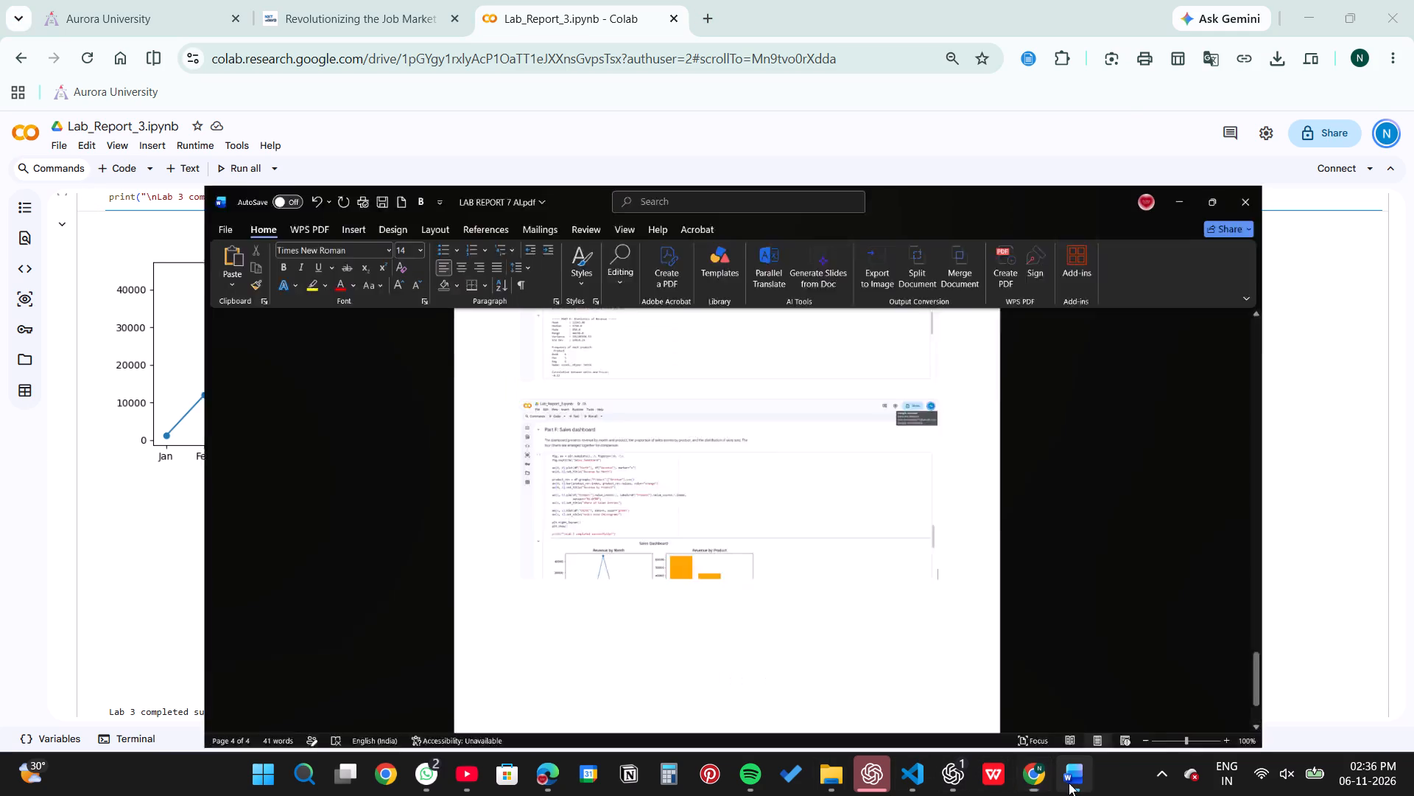
key("Return")
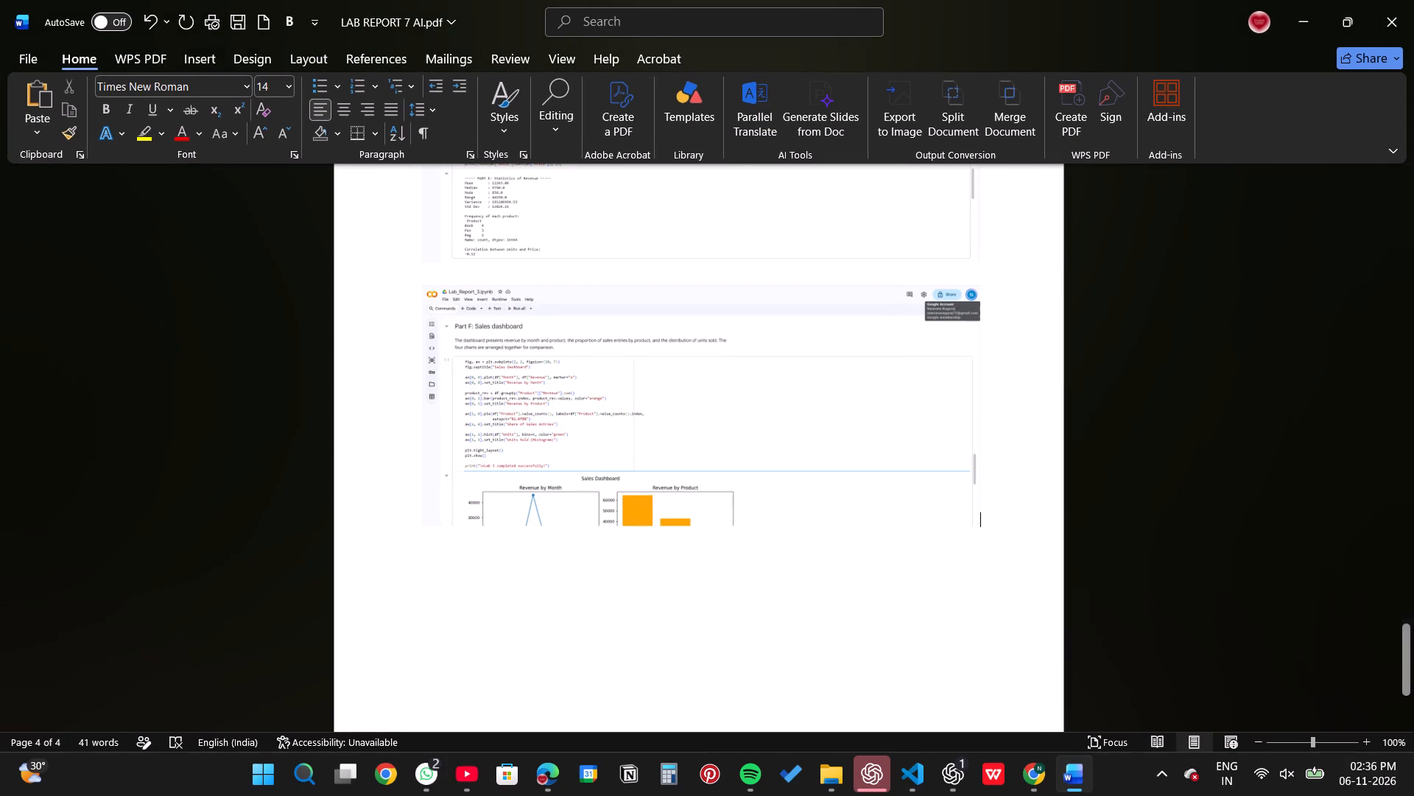
key("Return")
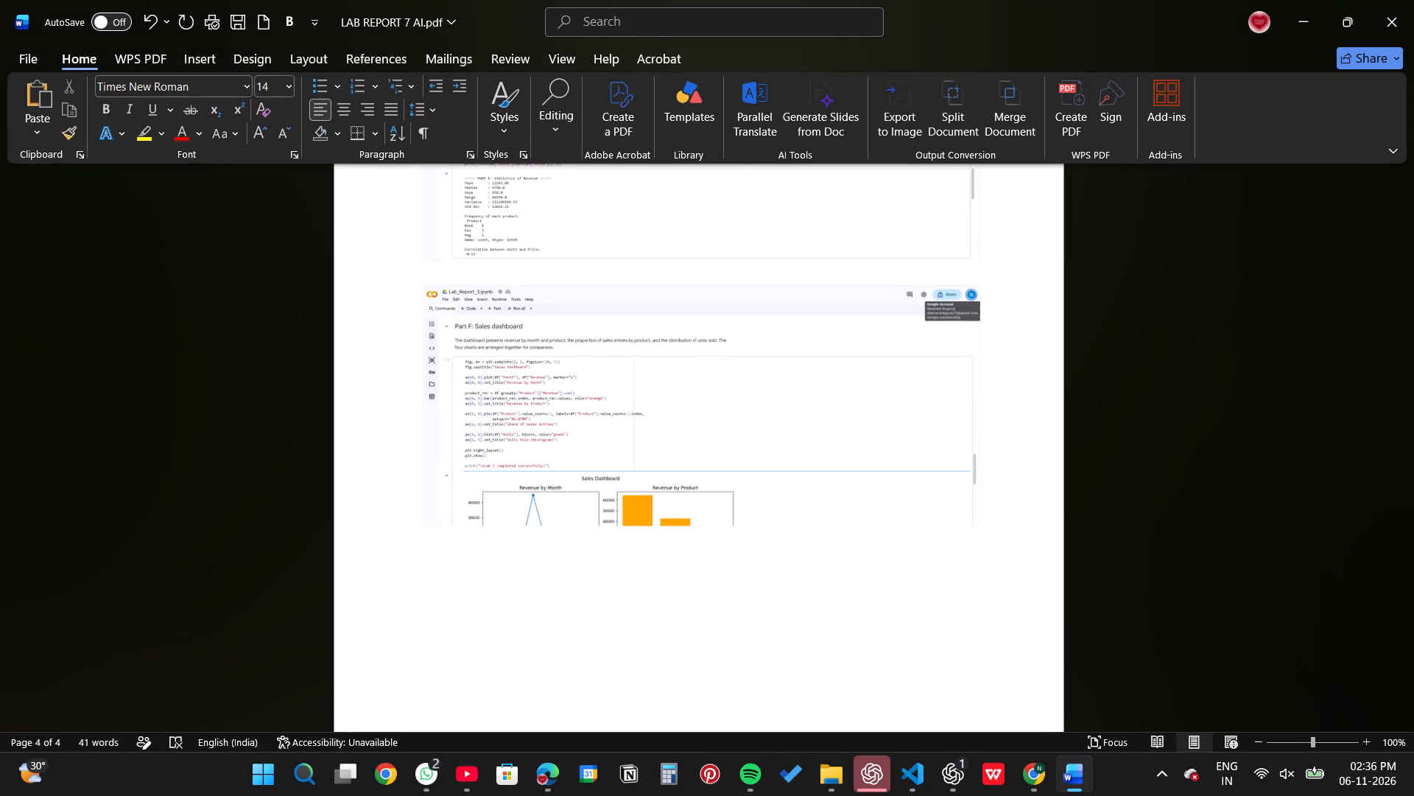
key("ctrl+v")
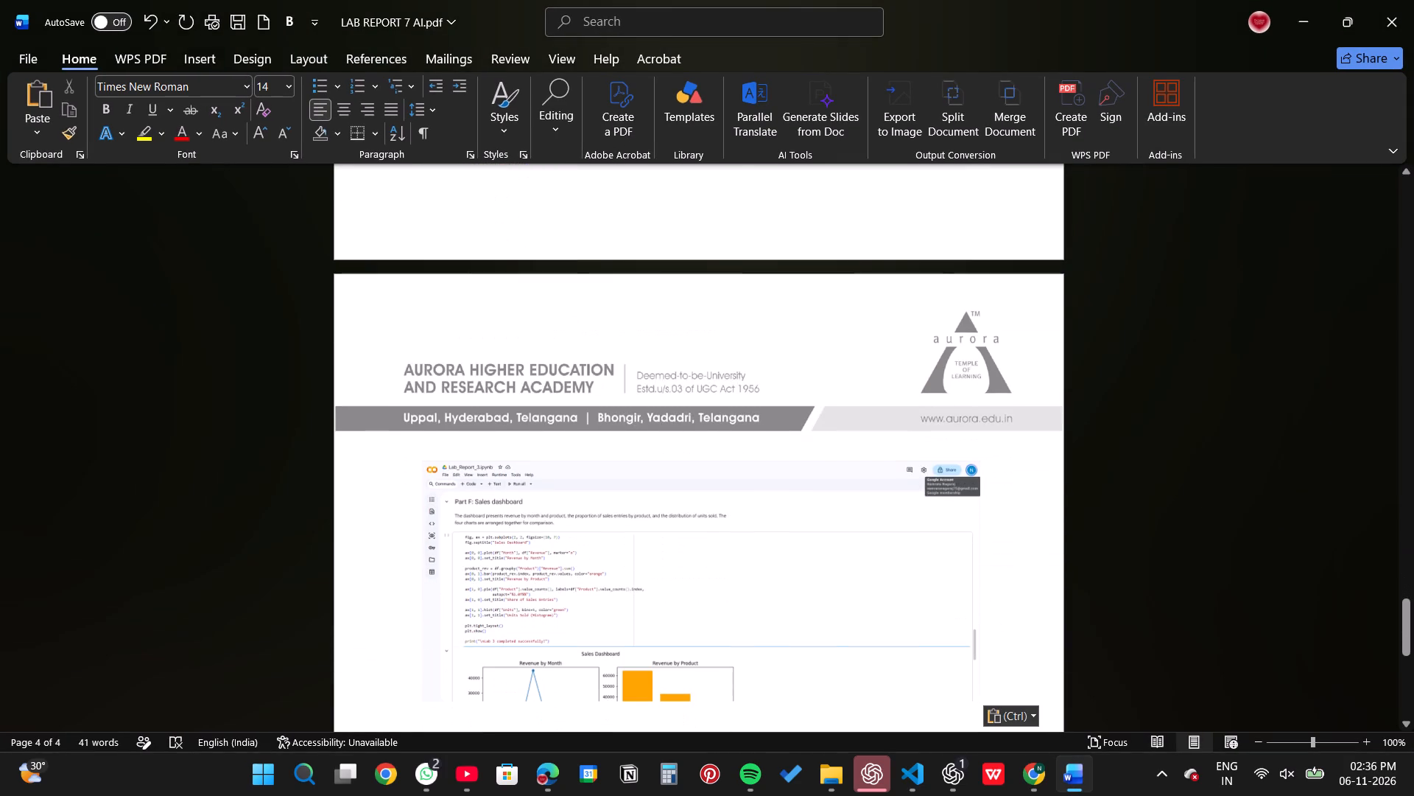
Review the report from the cover page tables through the pasted notebook screenshots, checking their order and page layout.
scroll(1066, 576, "up", 14)
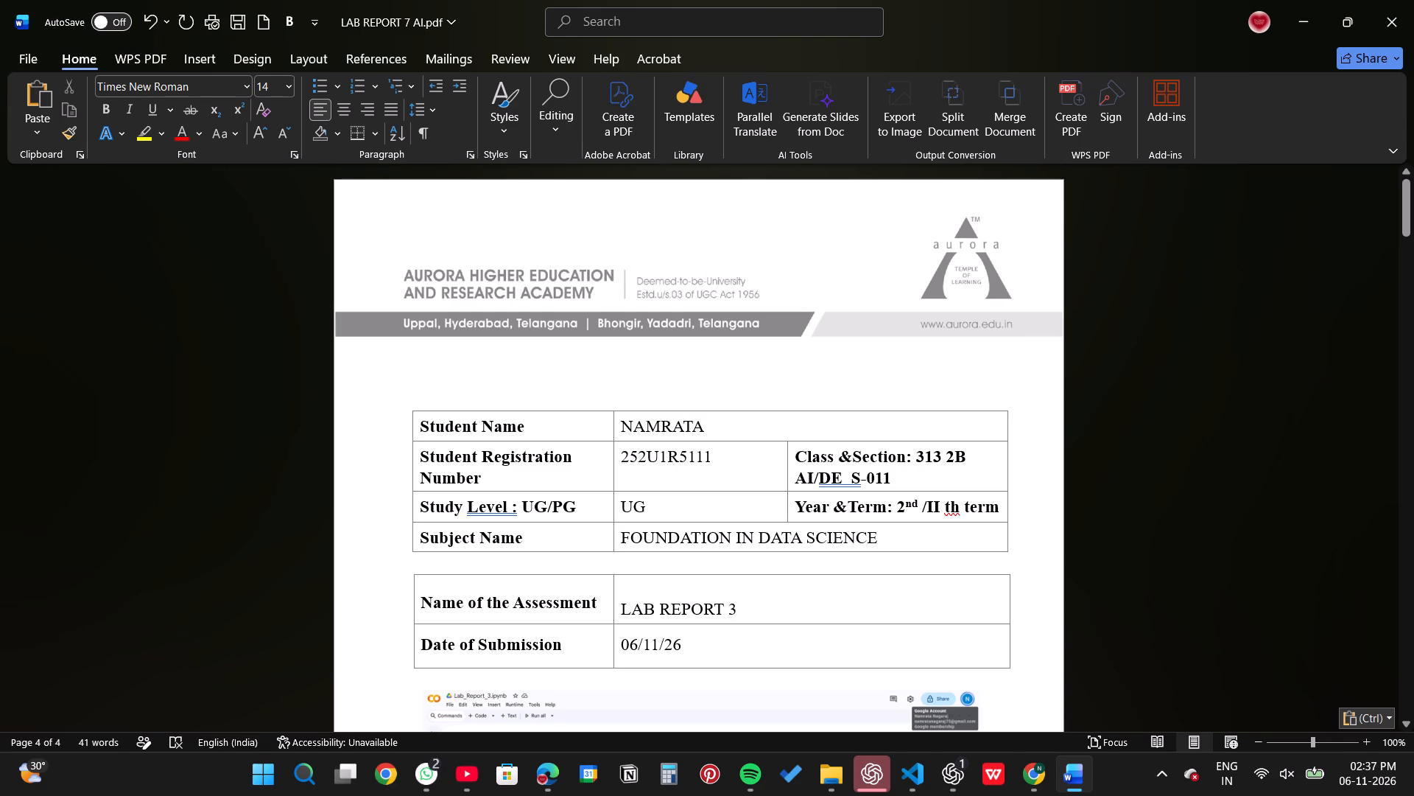
scroll(1067, 577, "down", 2)
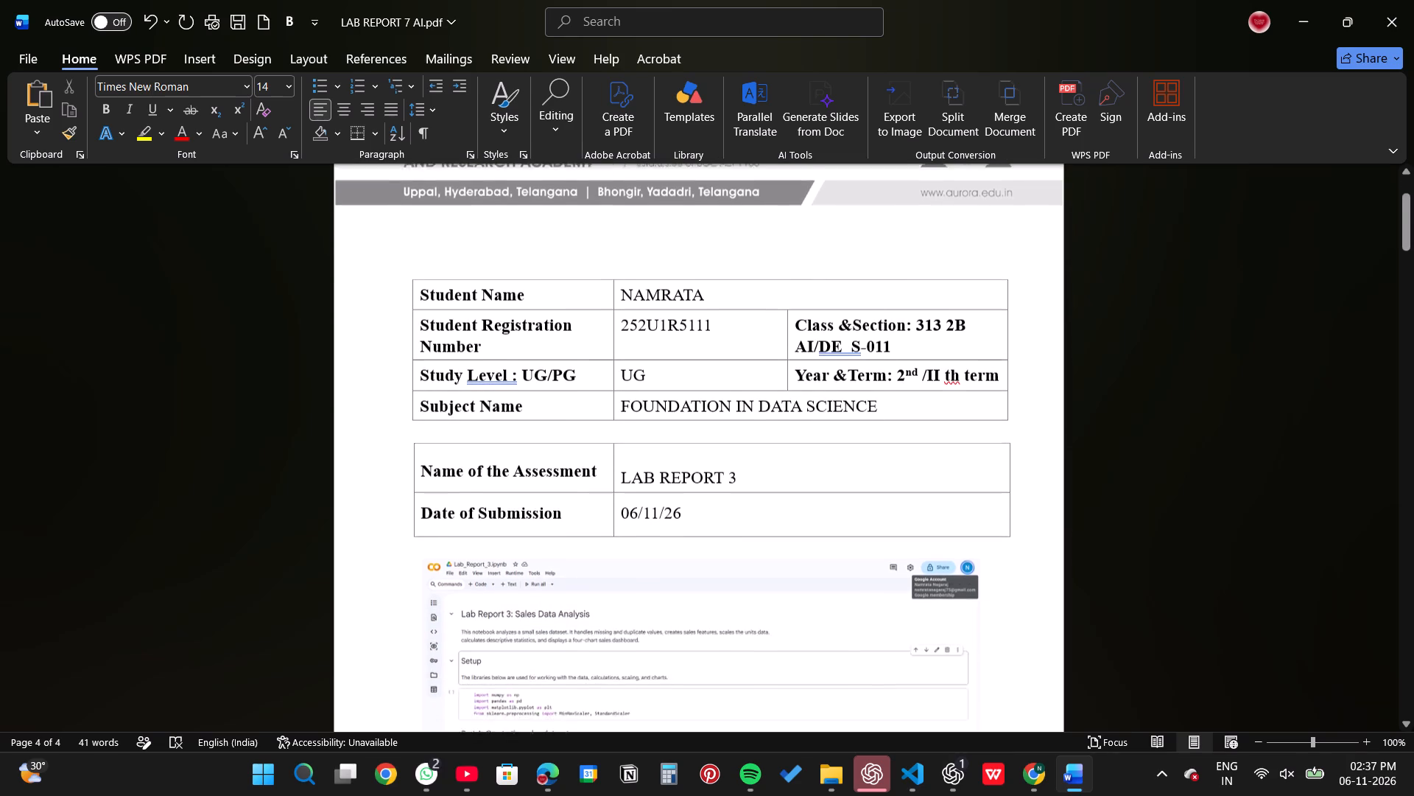
scroll(1067, 577, "down", 4)
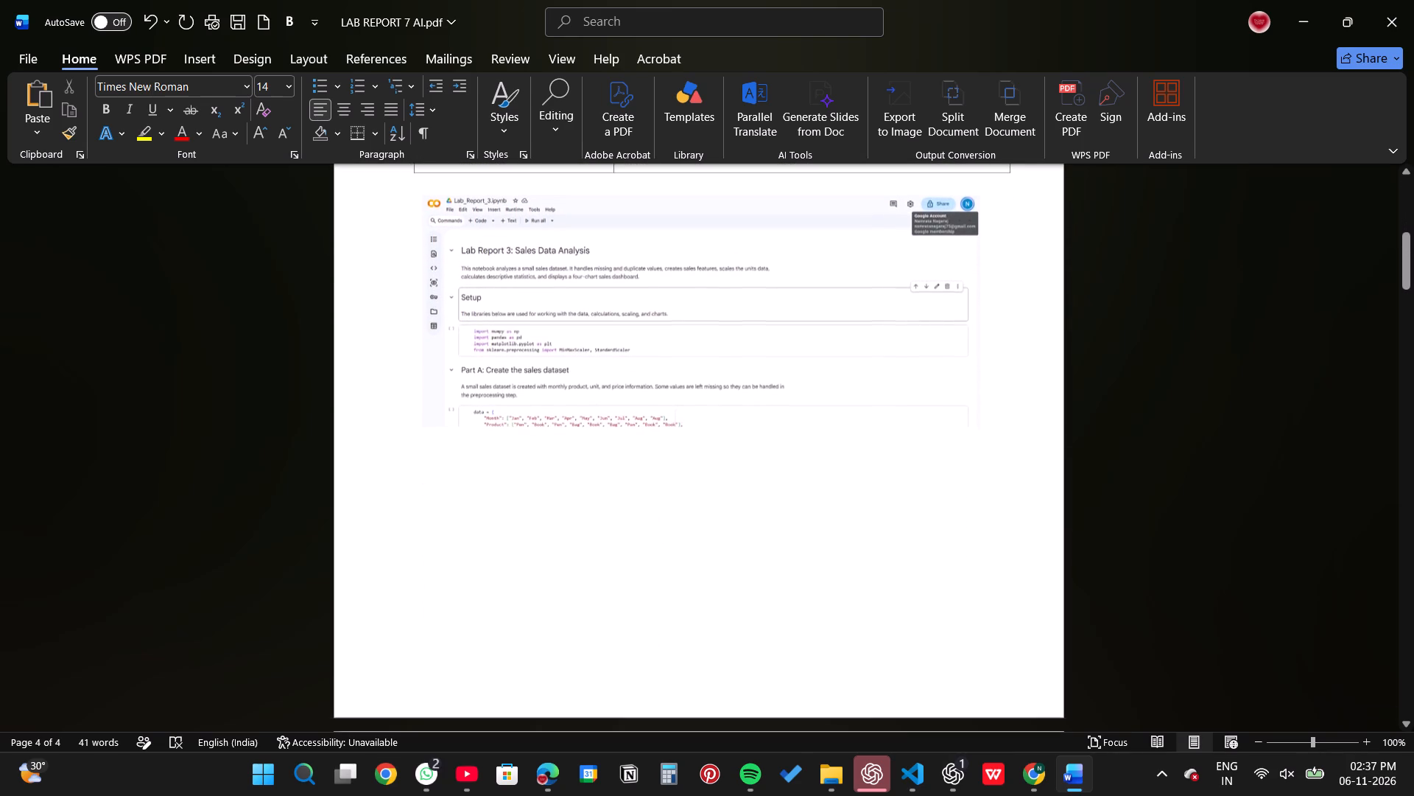
scroll(1067, 577, "down", 3)
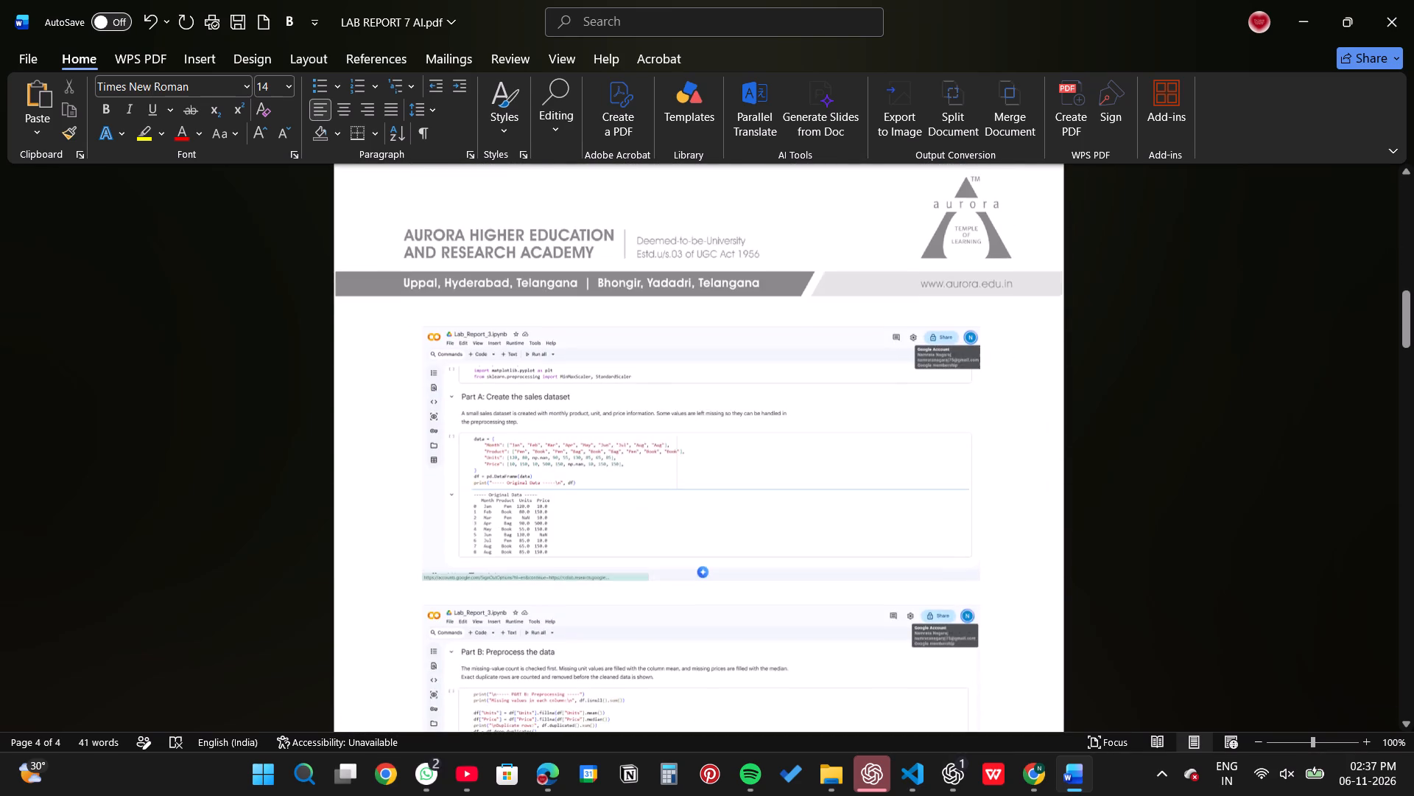
scroll(1067, 577, "down", 7)
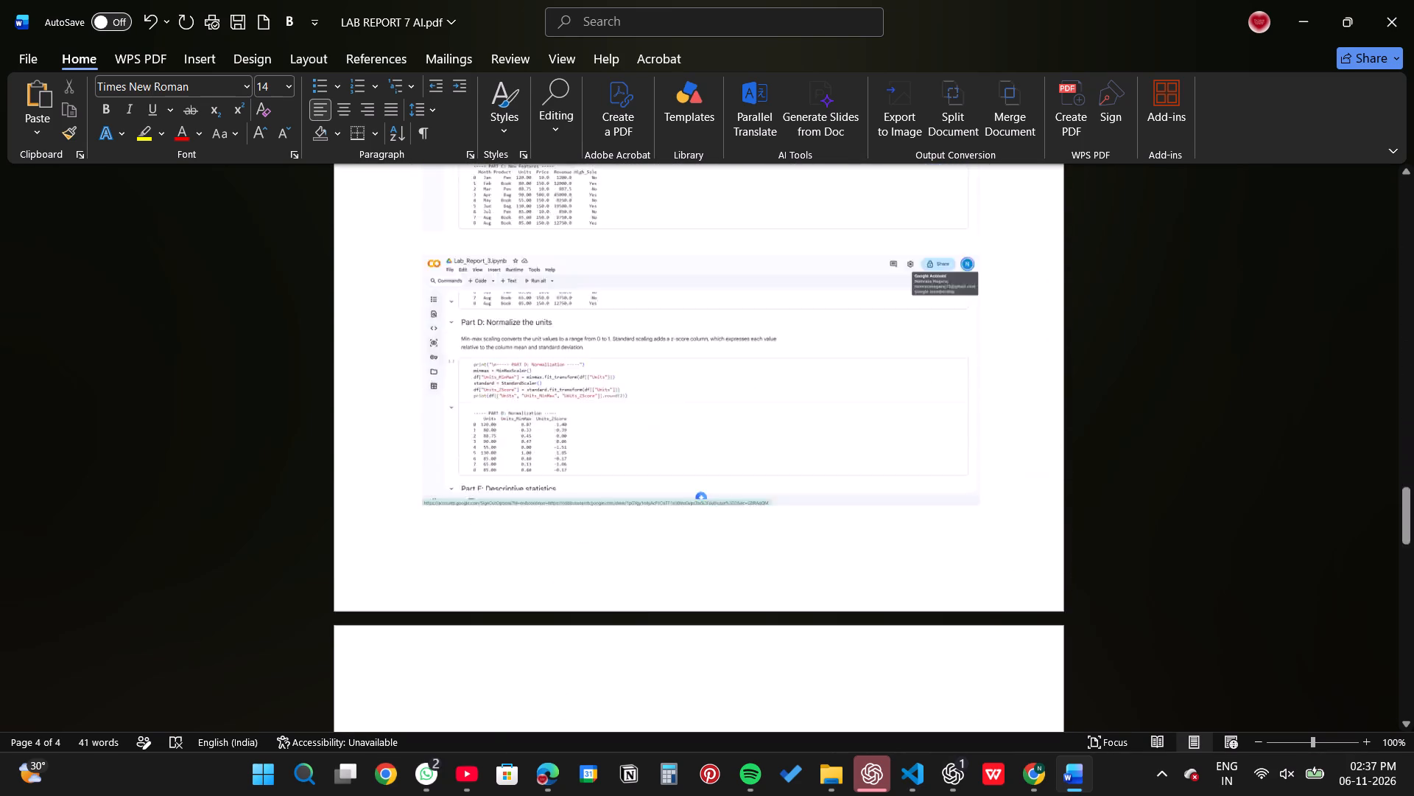
scroll(1067, 577, "down", 9)
scroll(1067, 577, "up", 18)
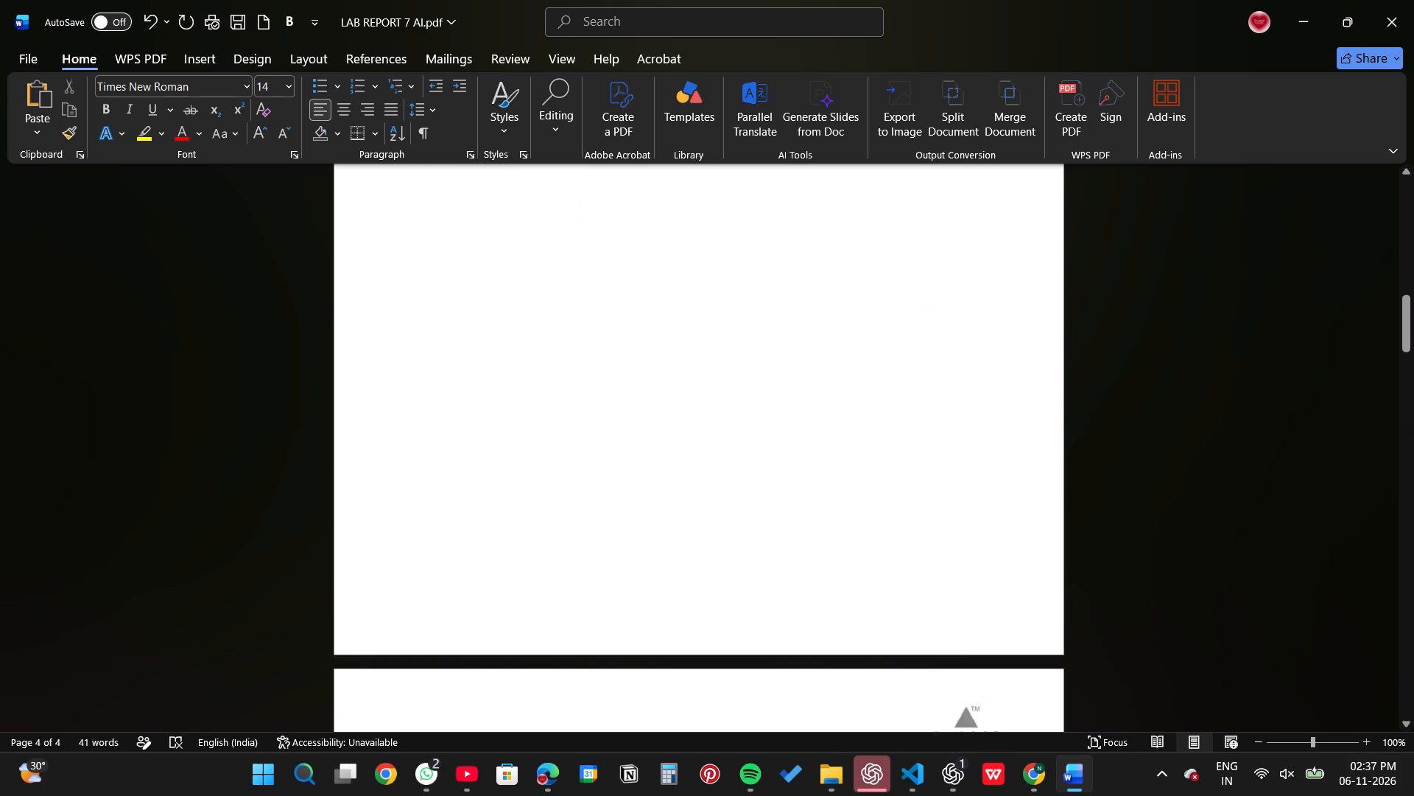
scroll(1067, 577, "up", 4)
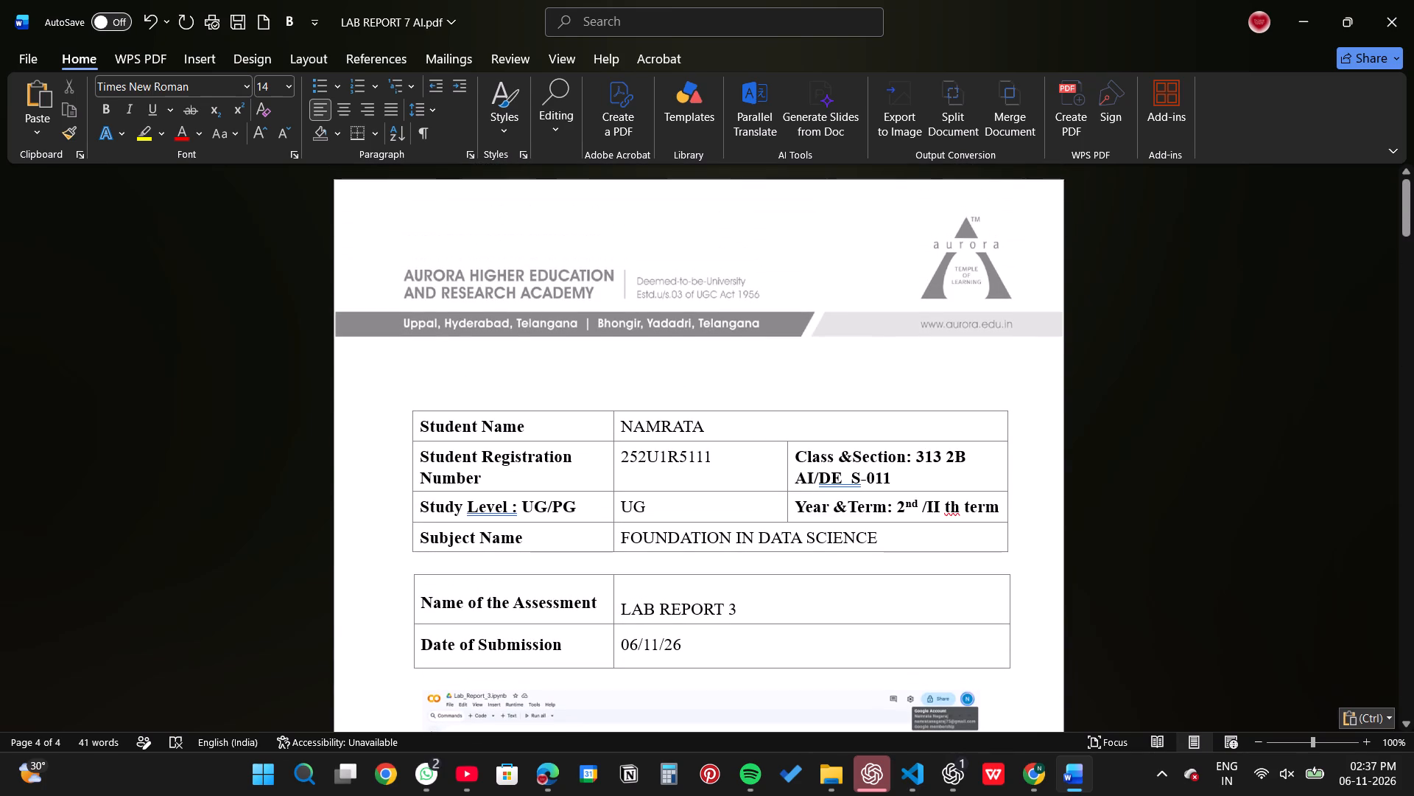
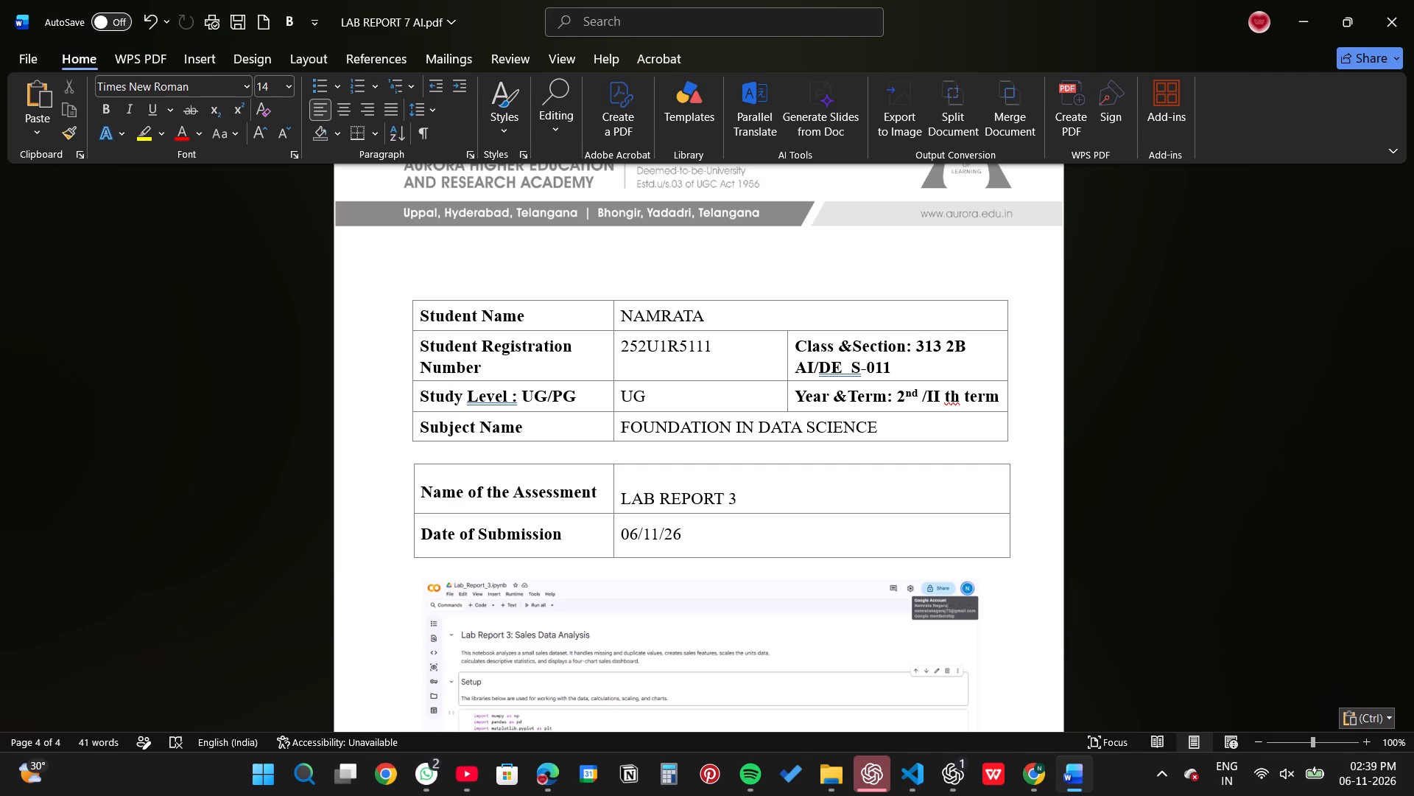
Add the heading "LAB REPORT 1" on a new line between the assessment details table and the first notebook screenshot.
scroll(1067, 577, "down", 3)
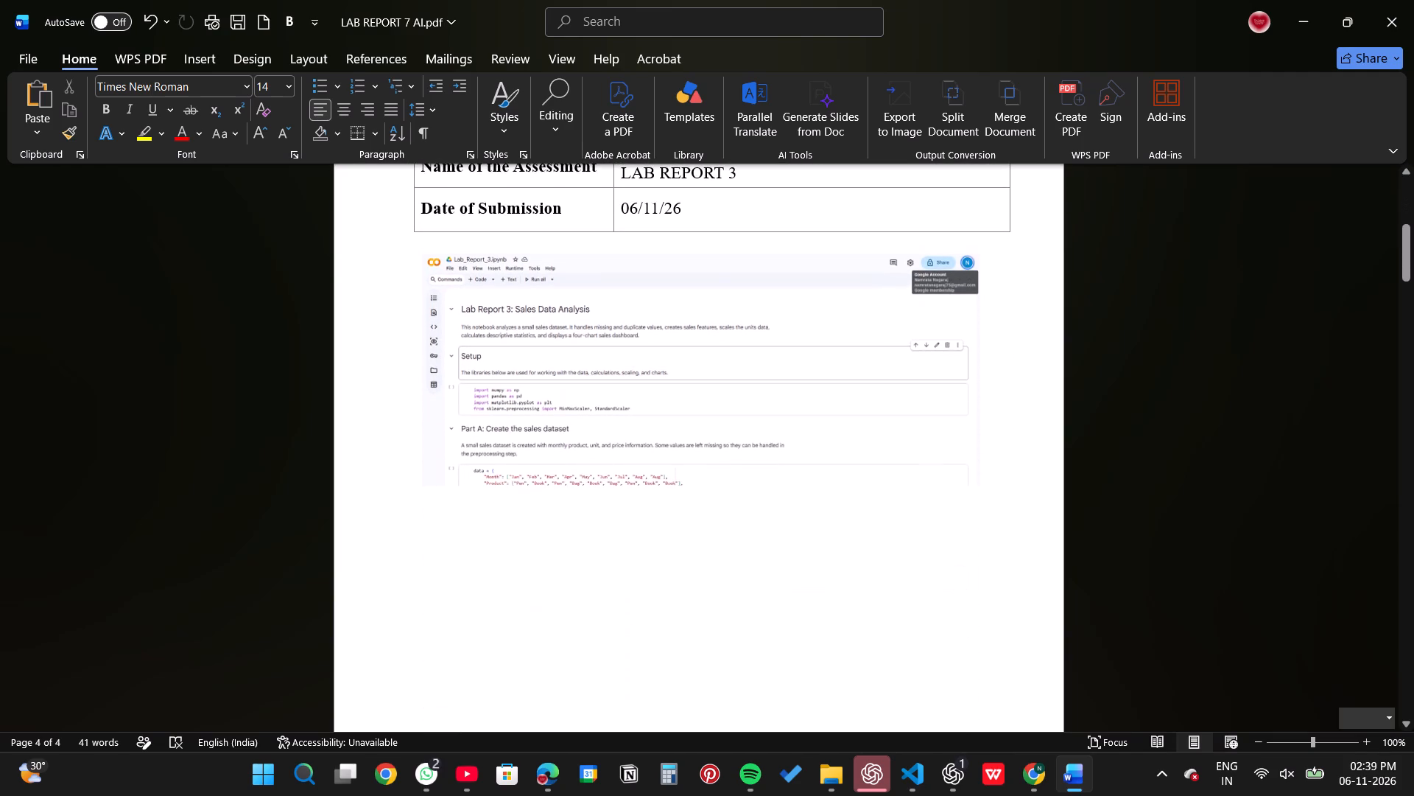
scroll(1067, 577, "up", 1)
left_click(1024, 399)
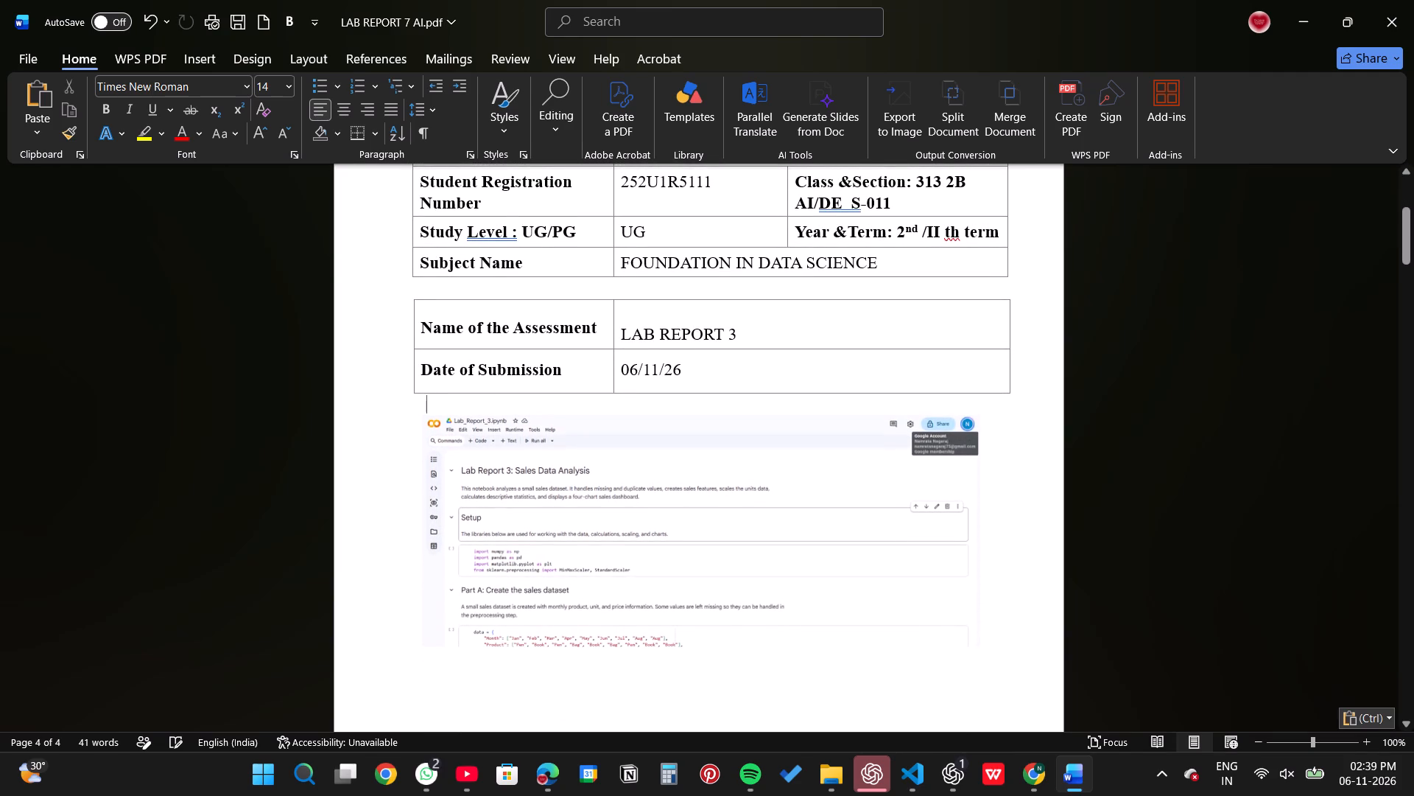
key("Return")
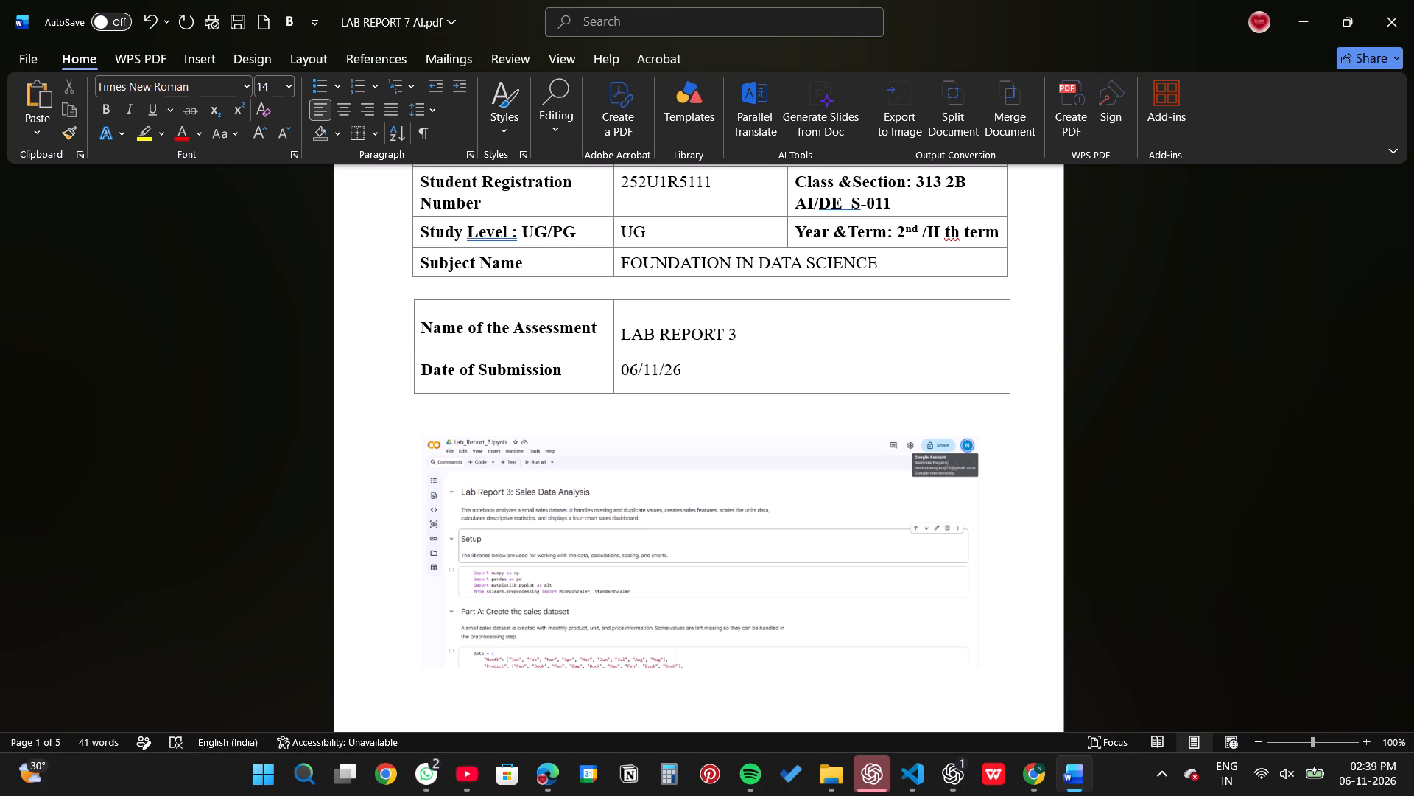
type("LA")
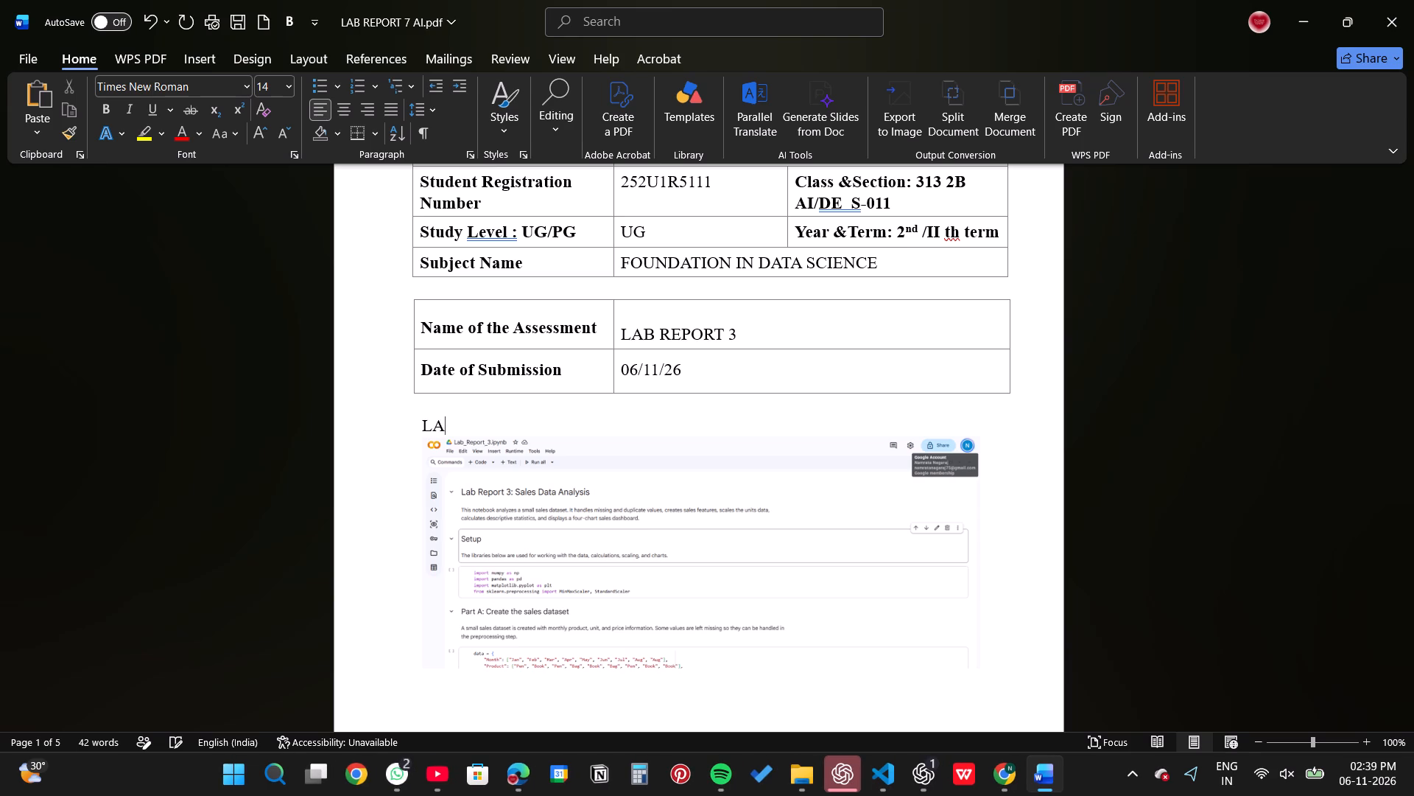
type("BN R]")
key("BackSpace")
key("BackSpace")
key("BackSpace")
key("BackSpace")
key("BackSpace")
type("B REPORT 1")
key("space")
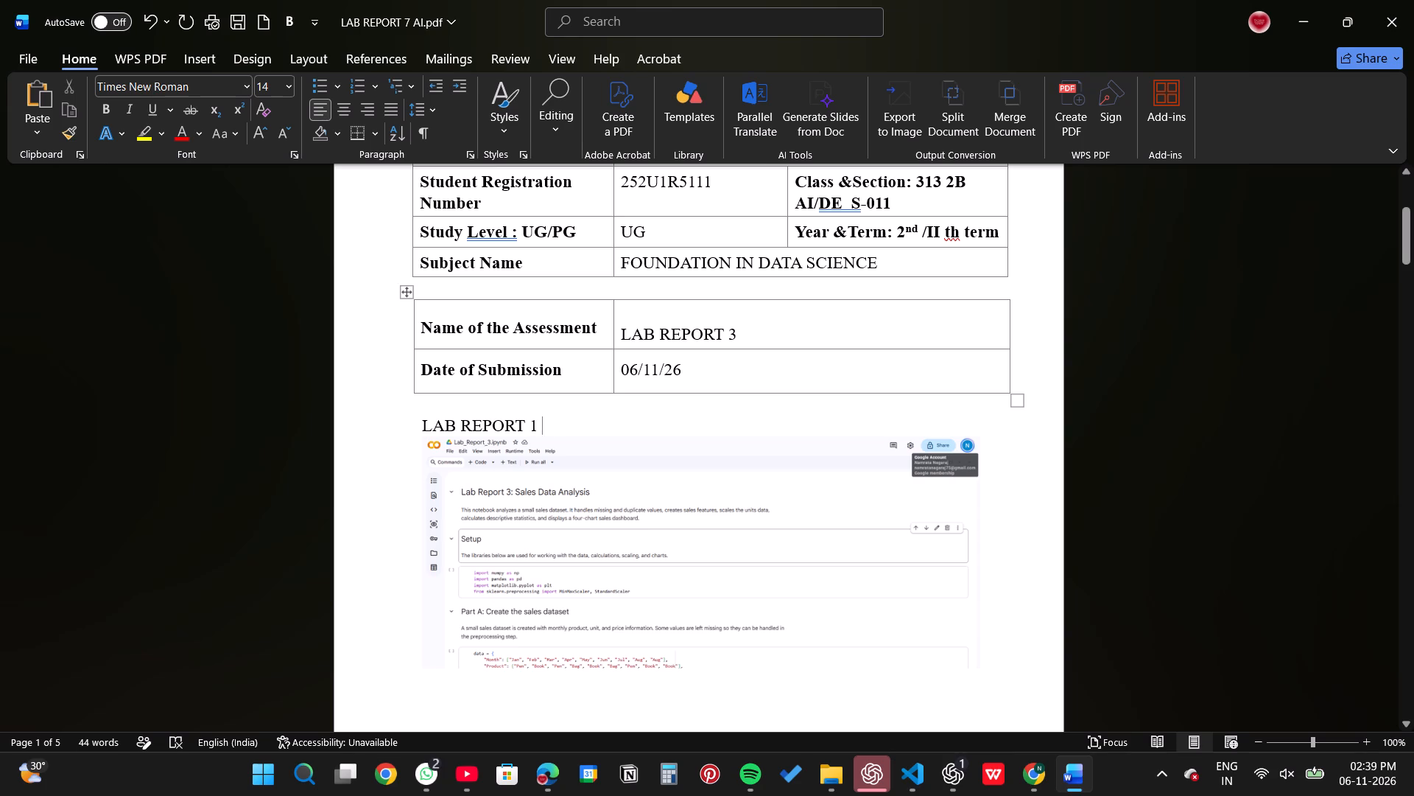
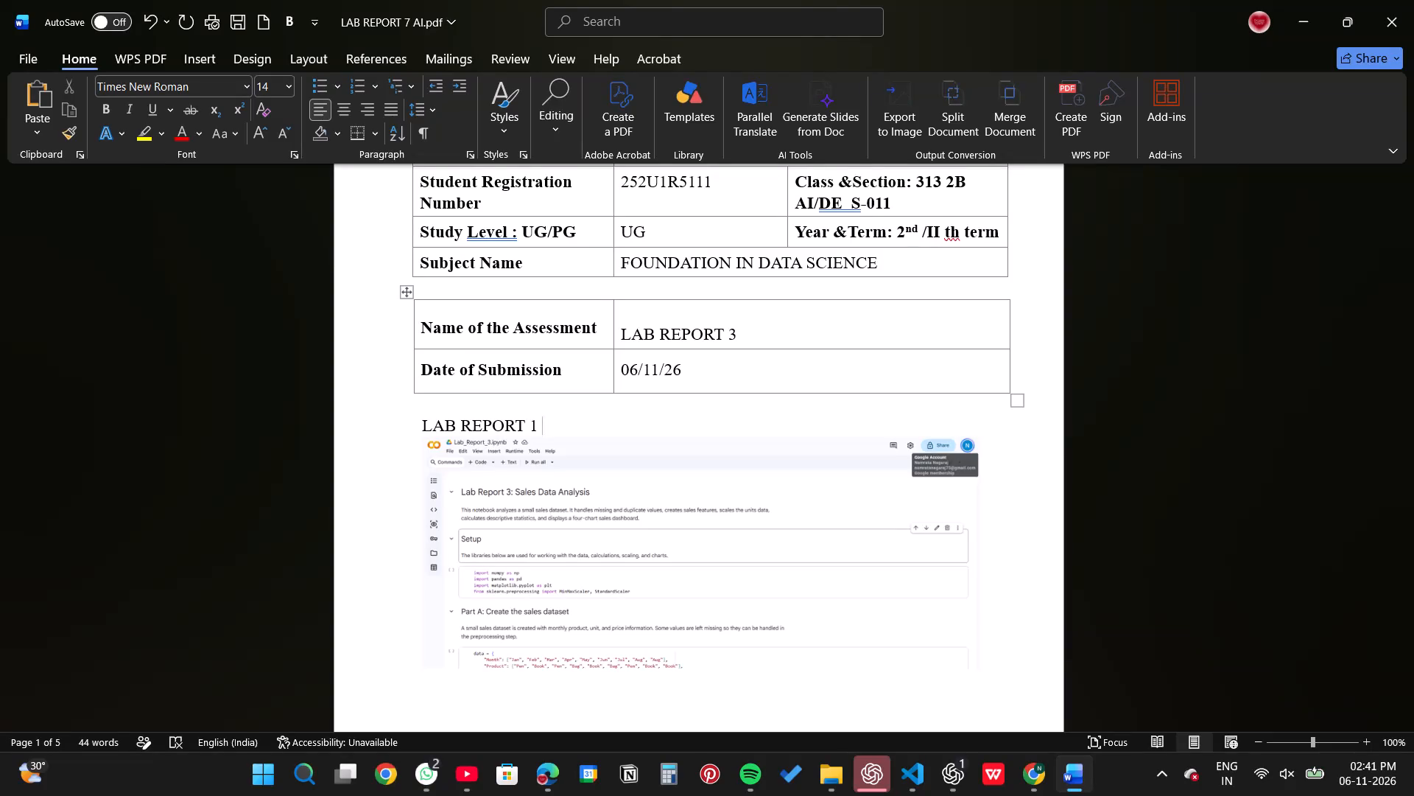
Change the number in the heading above the first notebook screenshot so it reads "LAB REPORT 3".
key("BackSpace")
key("BackSpace")
type("3")
key("space")
Shift the "LAB REPORT 3" heading to about the middle of its line by inserting spaces before it.
left_click(416, 425)
key("space")
key("space")
key("space")
key("space")
key("space")
key("space")
key("space")
key("space")
key("space")
key("space")
key("space")
key("space")
key("space")
key("space")
key("space")
key("space")
key("space")
key("space")
key("space")
key("space")
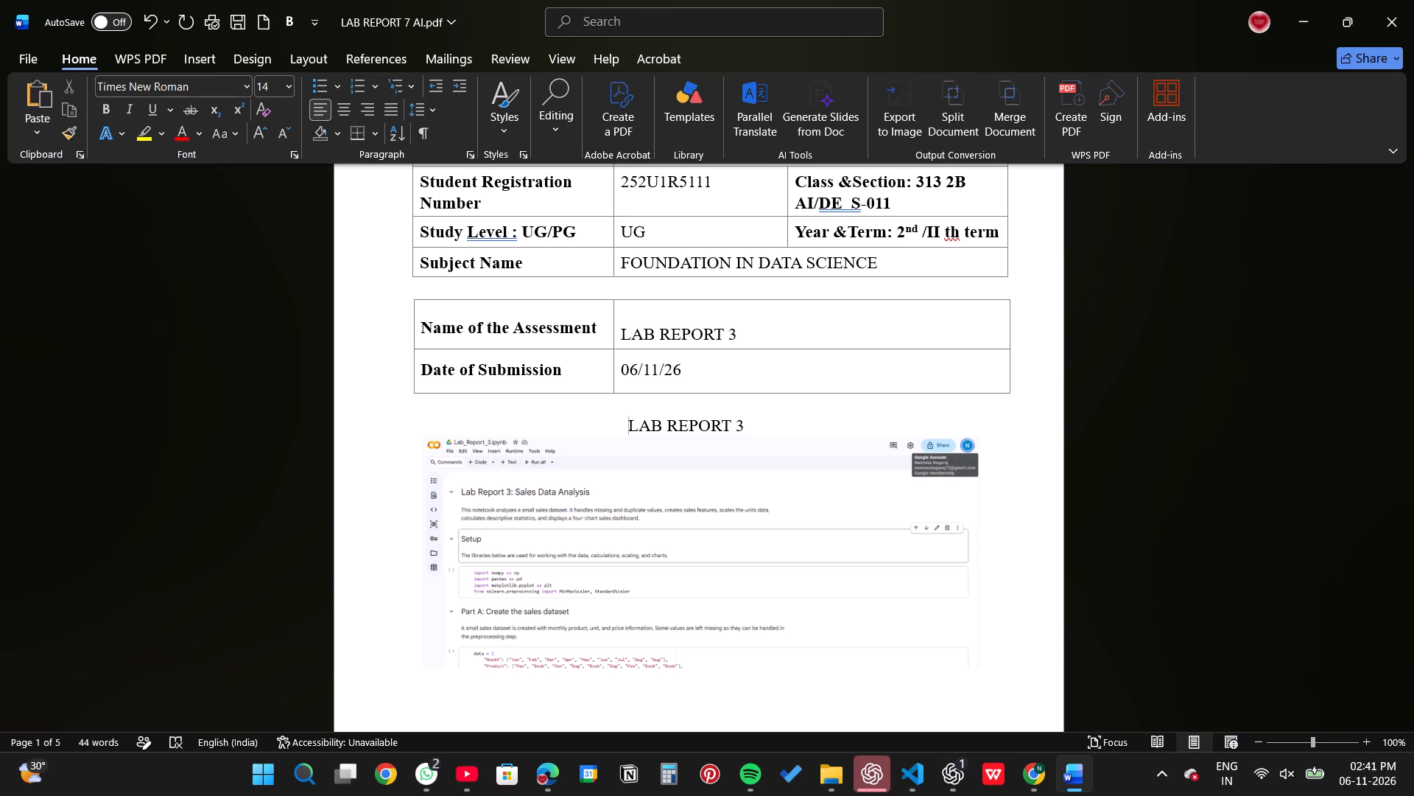
Insert a blank line between the "LAB REPORT 3" heading and the first notebook screenshot.
left_click(759, 433)
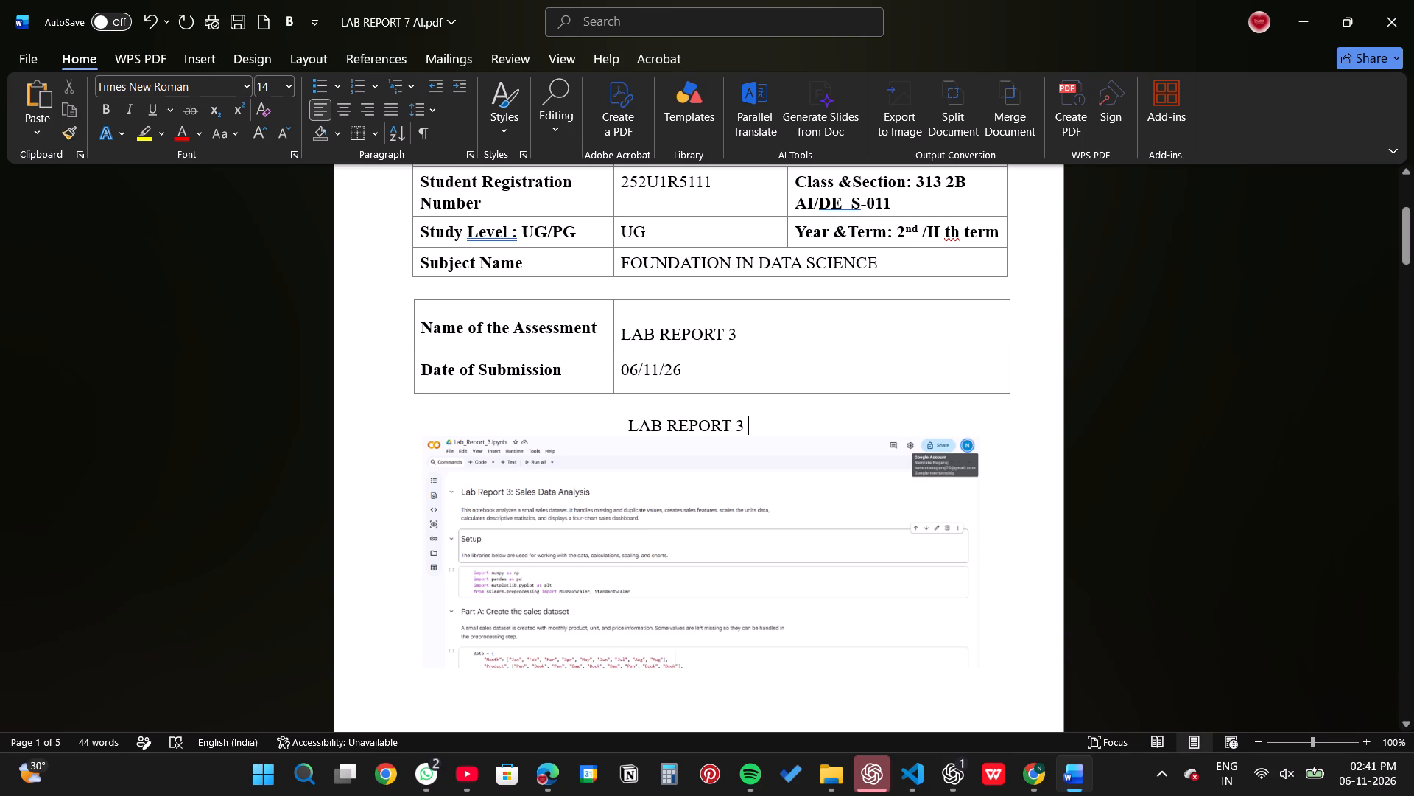
key("Return")
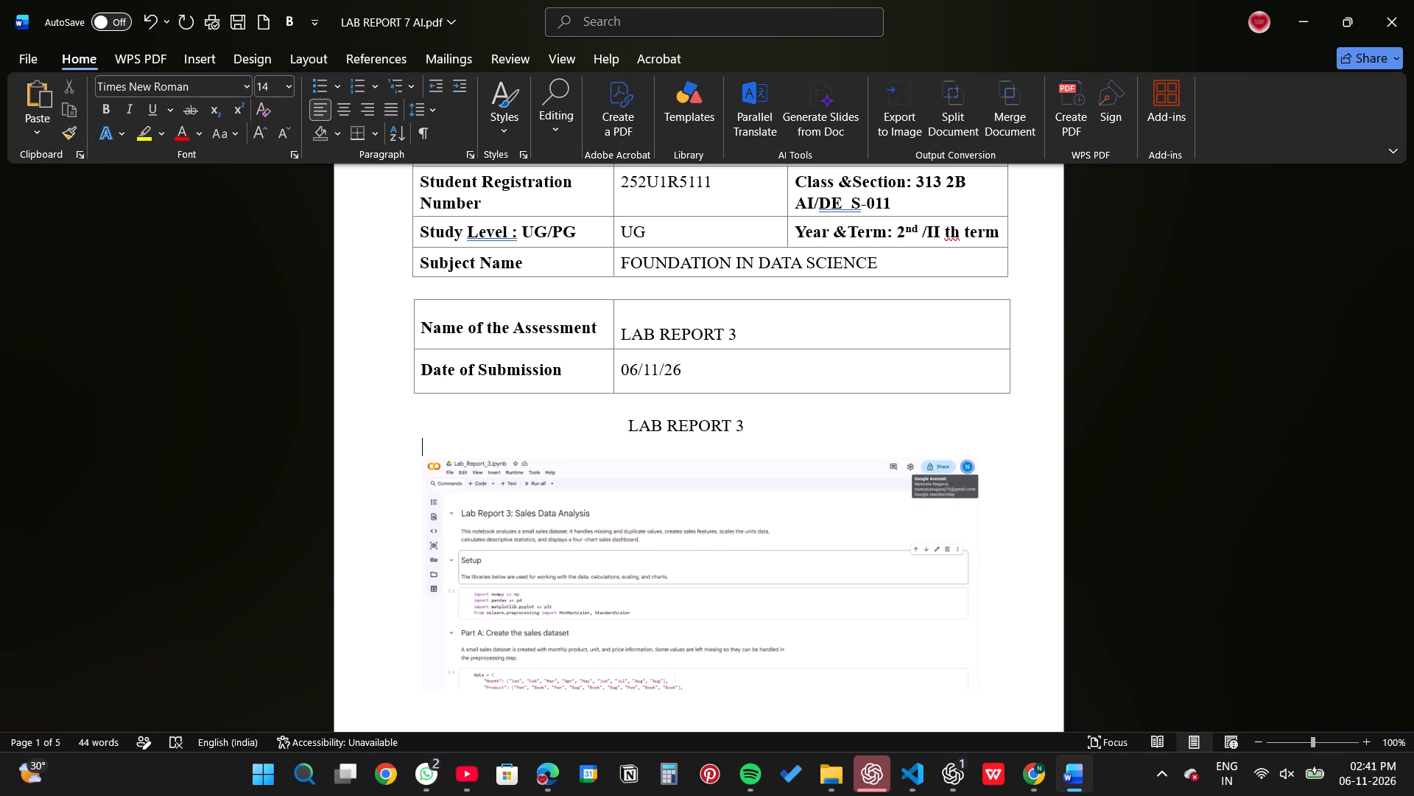
Enlarge the first notebook screenshot to about the width of the tables above, and stretch its height slightly.
scroll(759, 433, "down", 2)
left_click(984, 293)
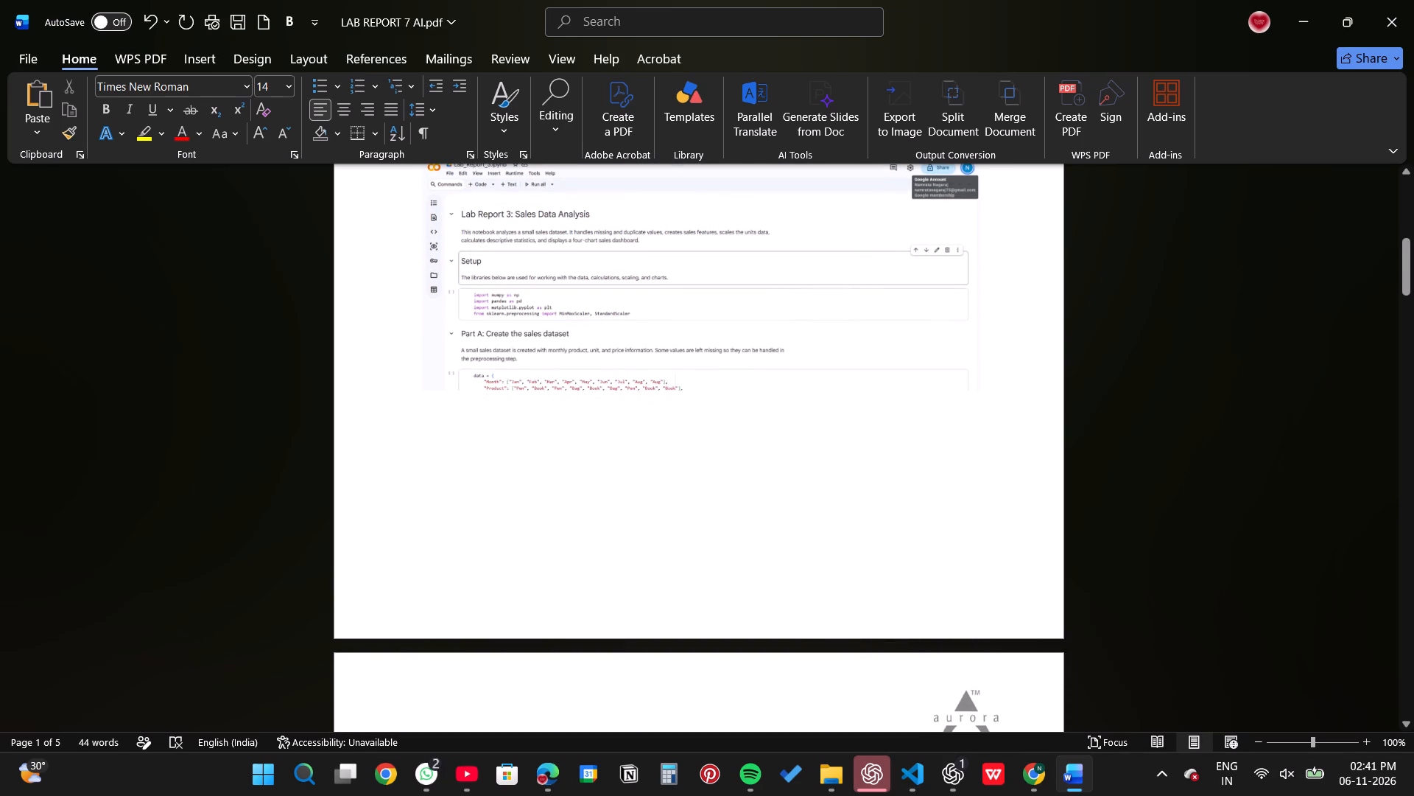
left_click(935, 385)
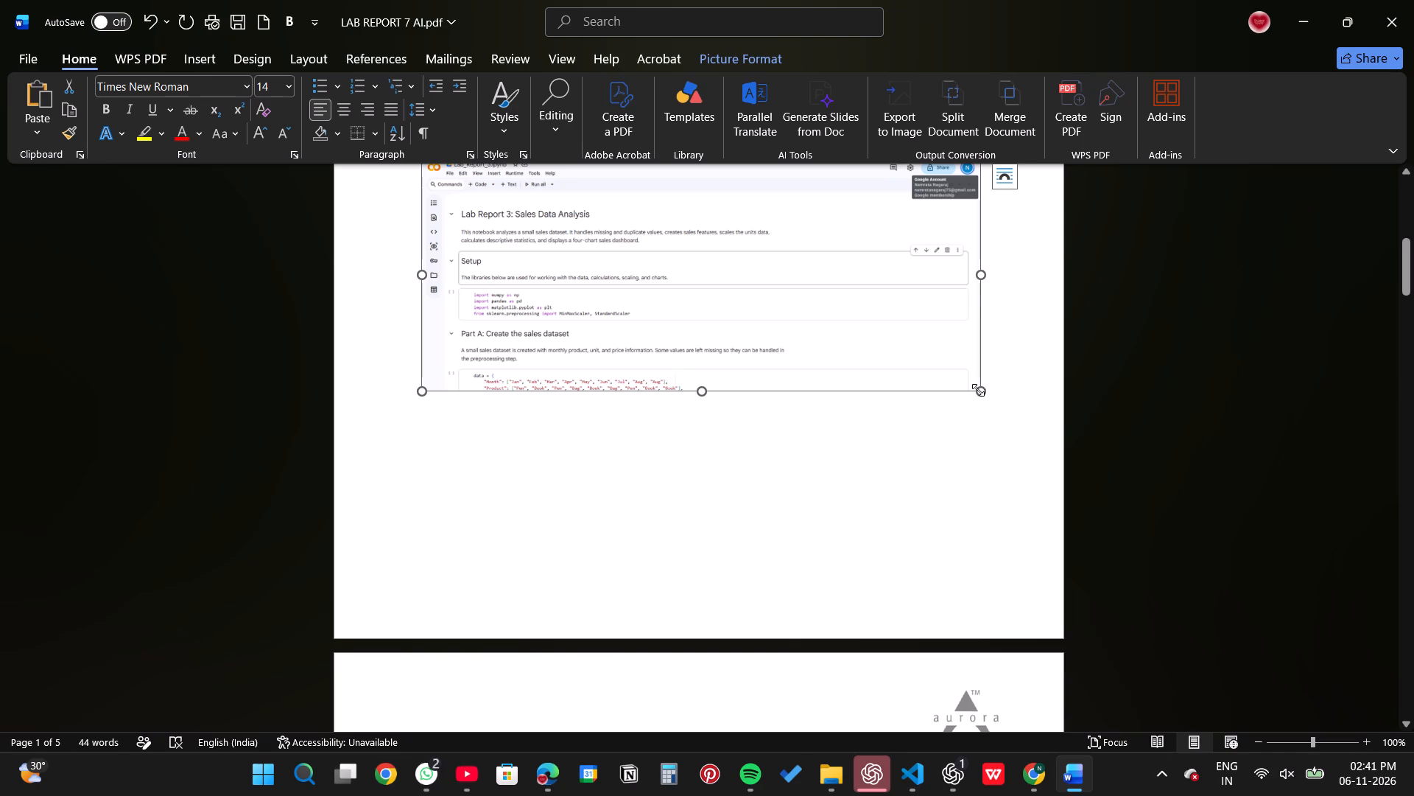
left_click_drag(982, 391, 1019, 416)
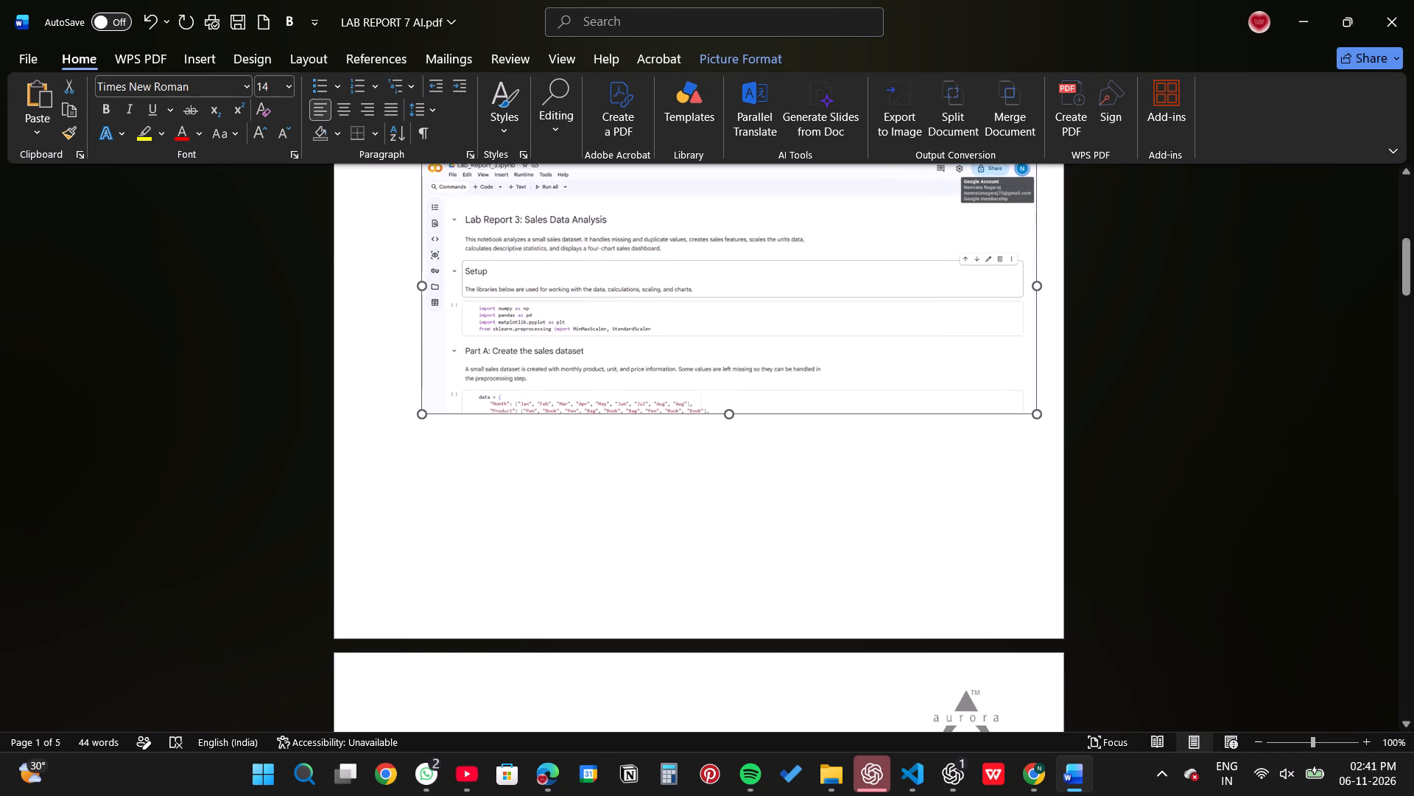
left_click_drag(1019, 416, 991, 402)
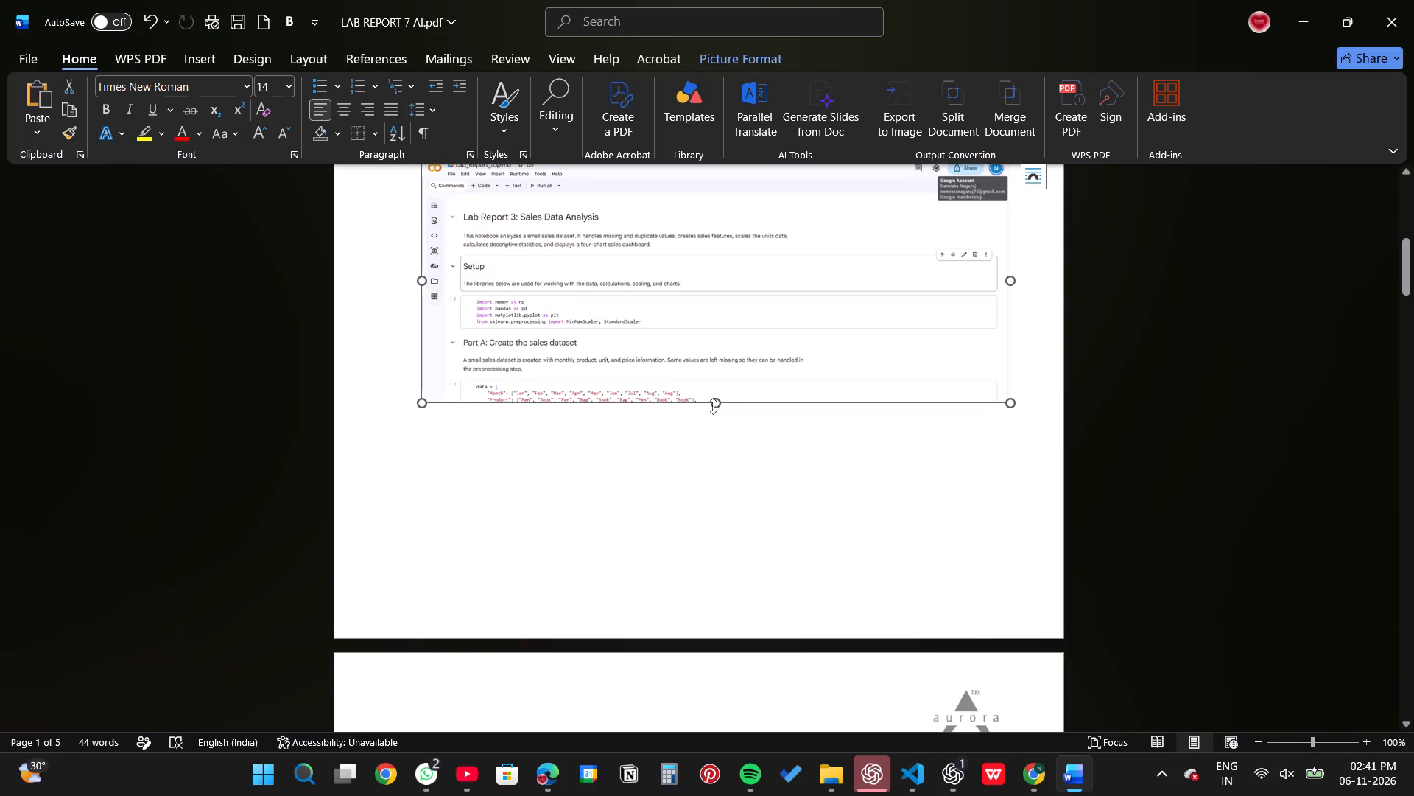
left_click_drag(713, 406, 717, 423)
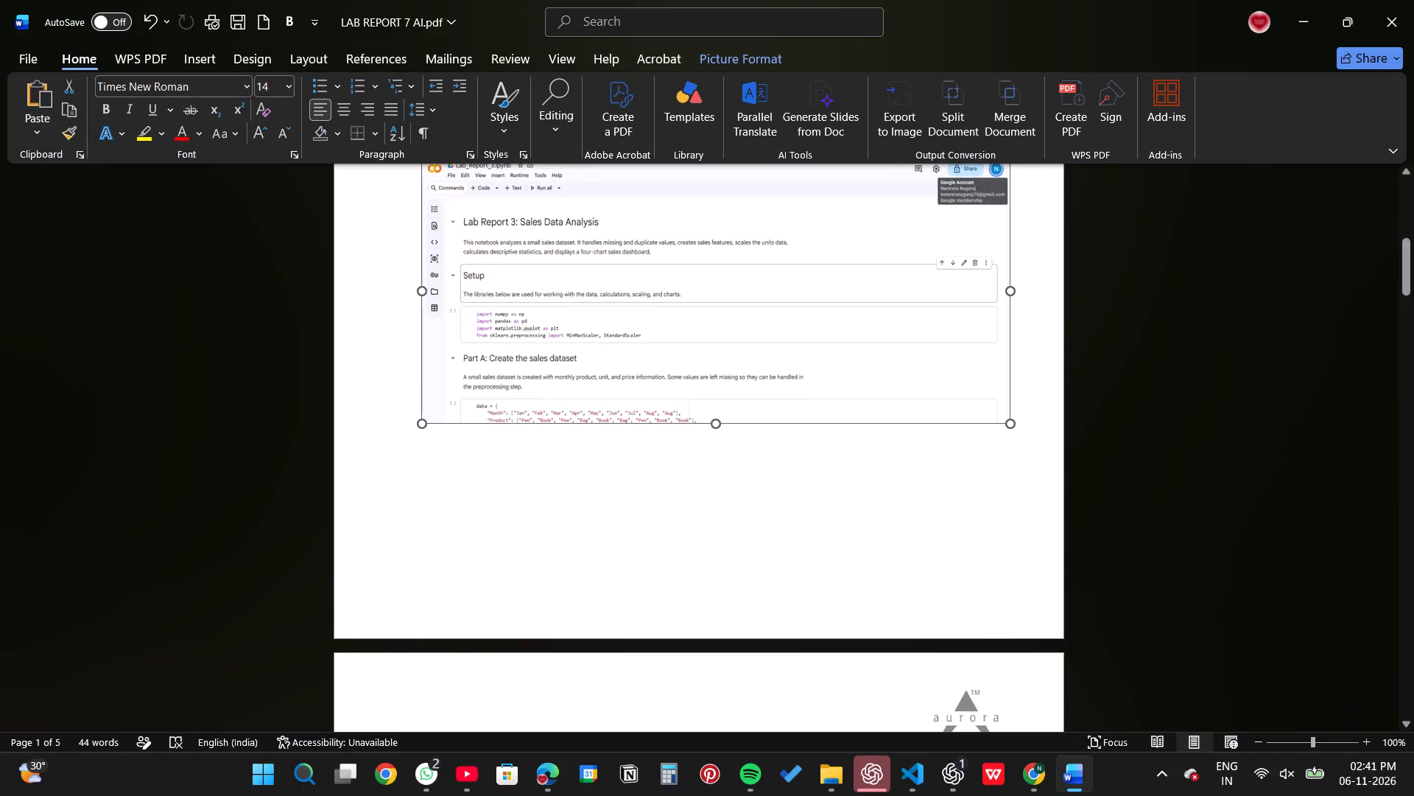
left_click_drag(717, 423, 717, 427)
Enlarge the Part A sales dataset screenshot on page 2 proportionally so it extends further into the page's side margin.
scroll(504, 473, "up", 4, "ctrl")
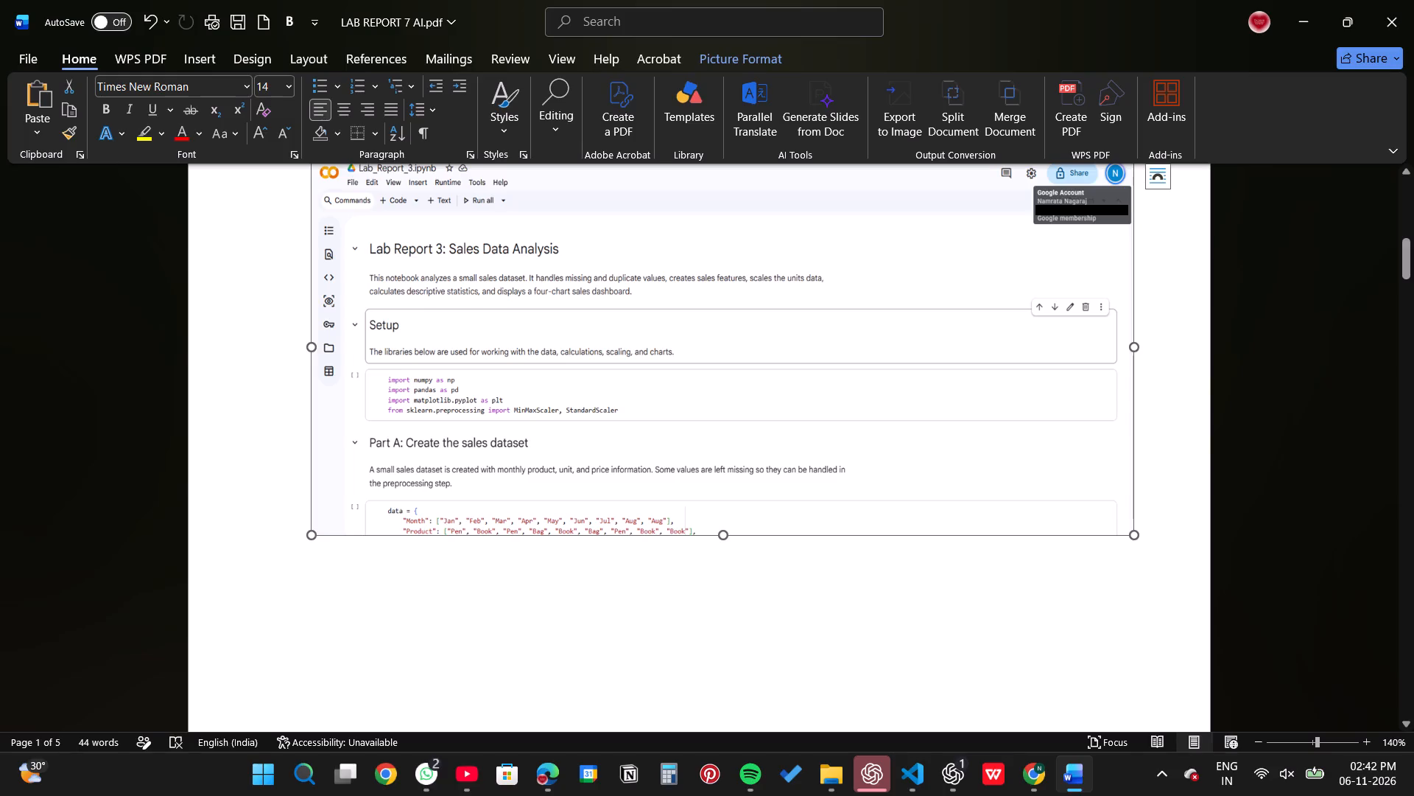
scroll(504, 473, "down", 1)
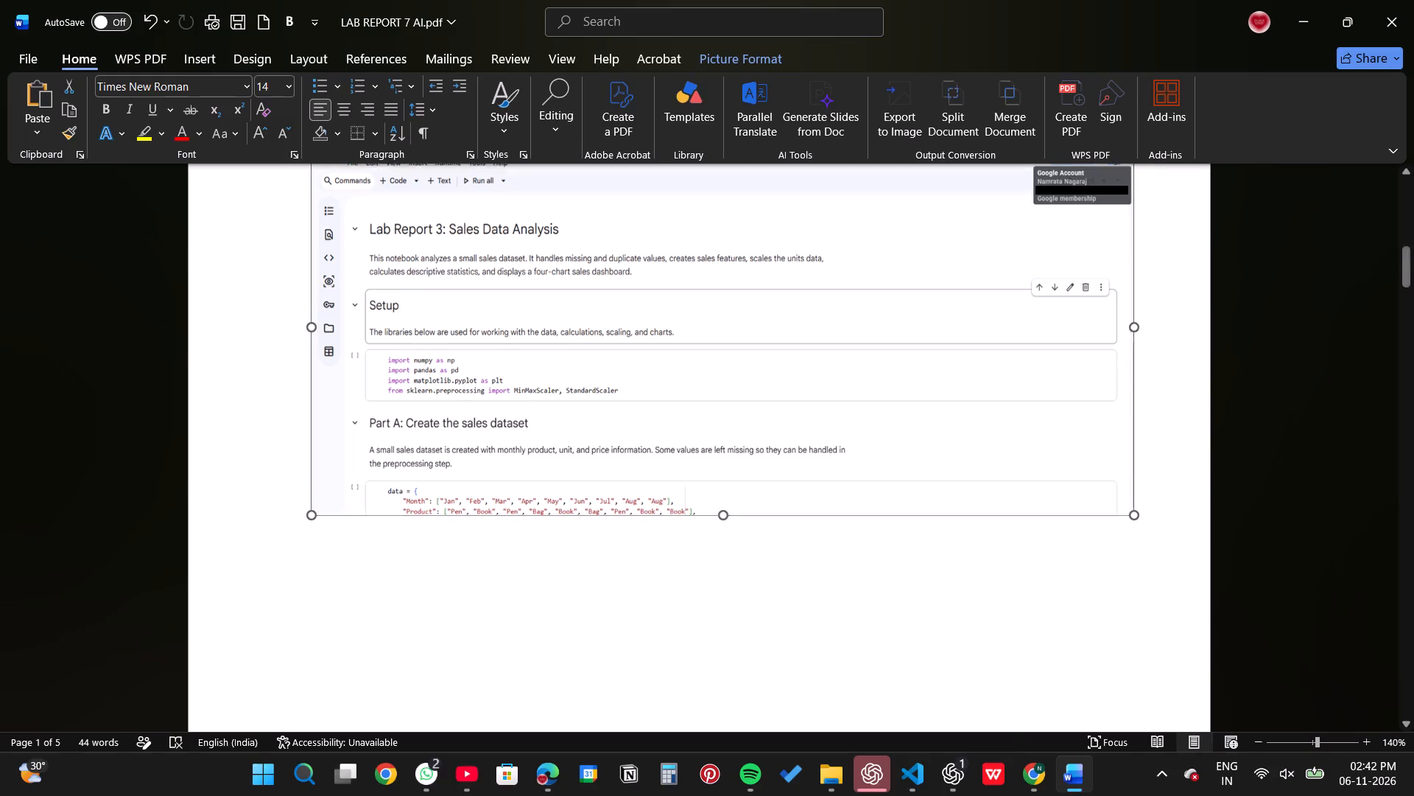
scroll(504, 473, "down", 4)
left_click(560, 408)
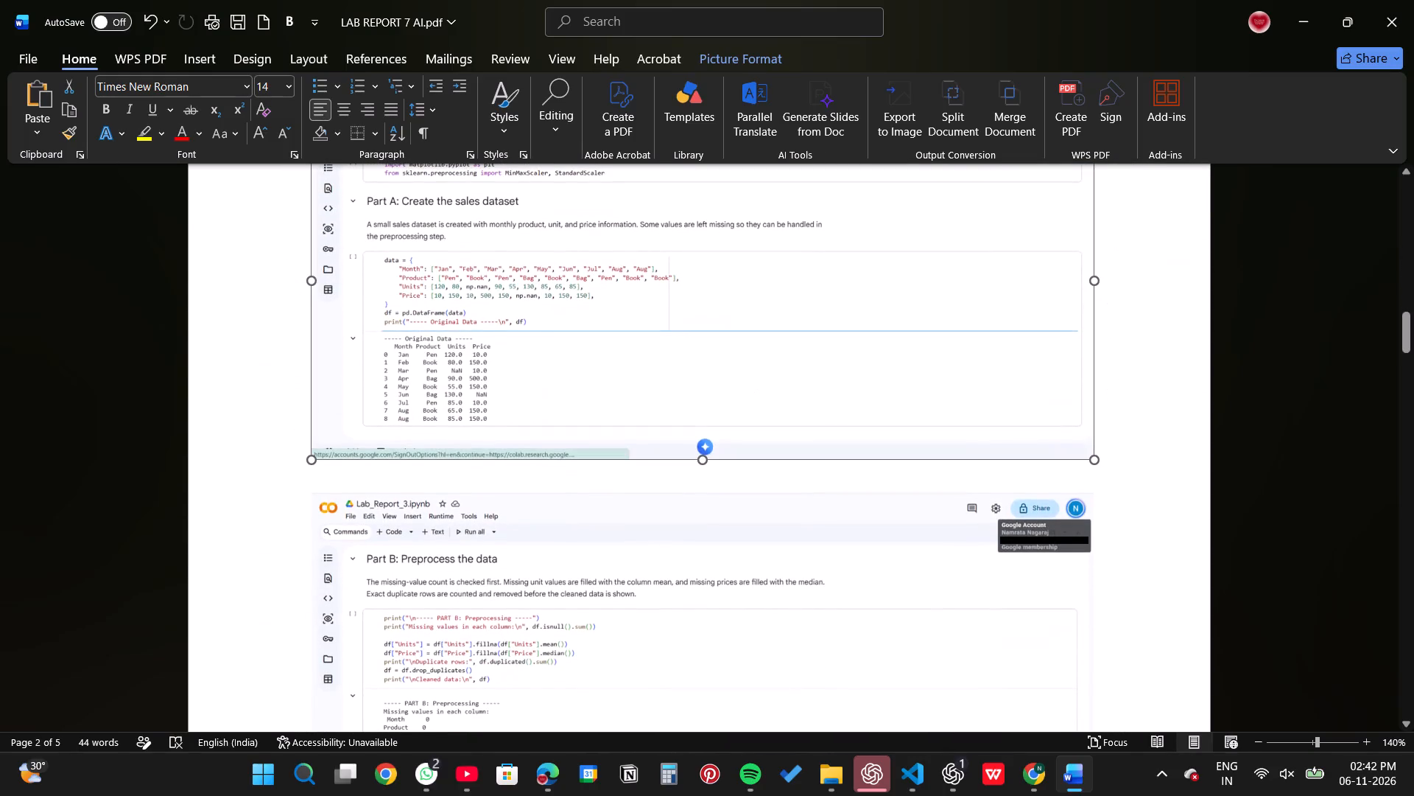
left_click_drag(1097, 457, 1125, 474)
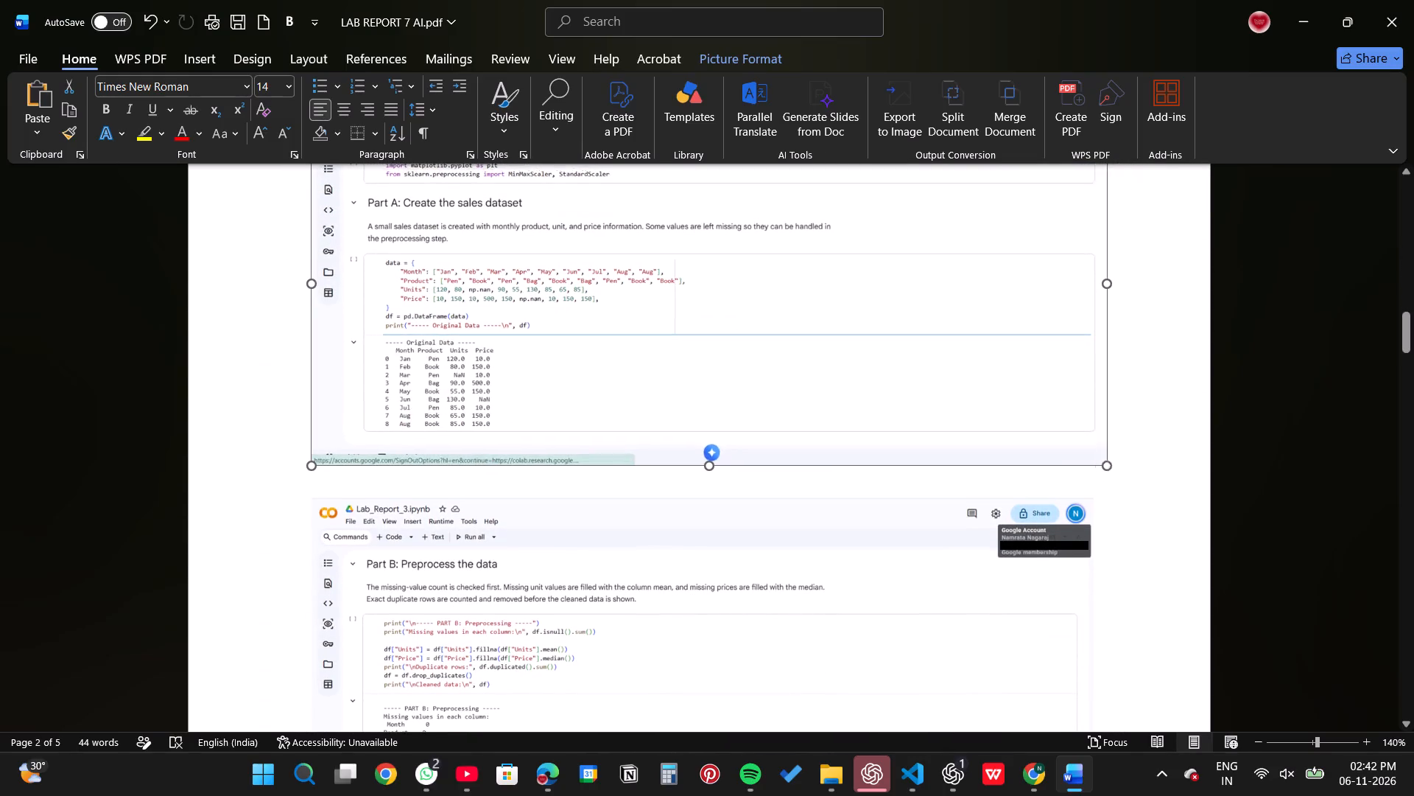
left_click_drag(1125, 474, 1134, 486)
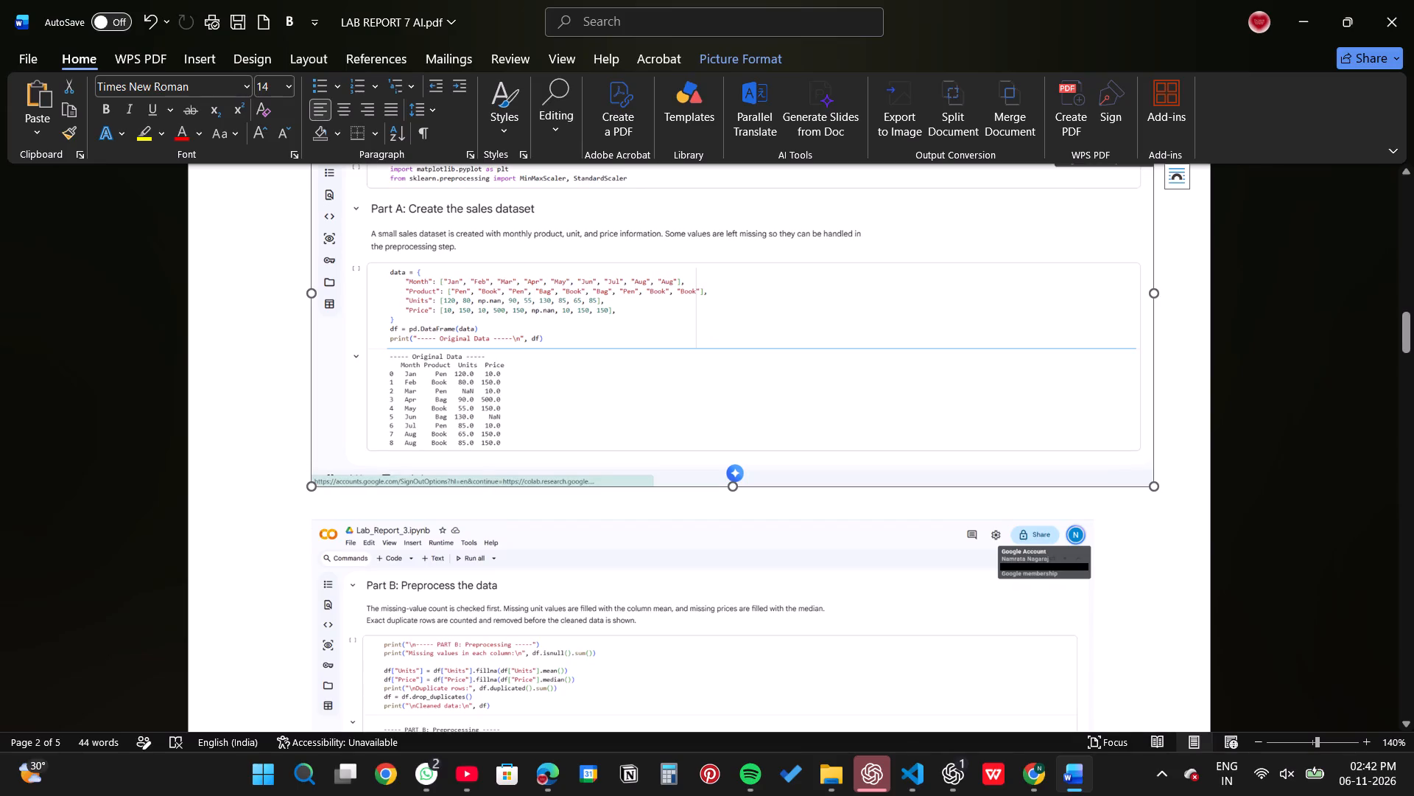
Enlarge the Part B preprocessing screenshot on page 2 proportionally to nearly the width of the Part A screenshot, and check them together.
scroll(1012, 556, "down", 1)
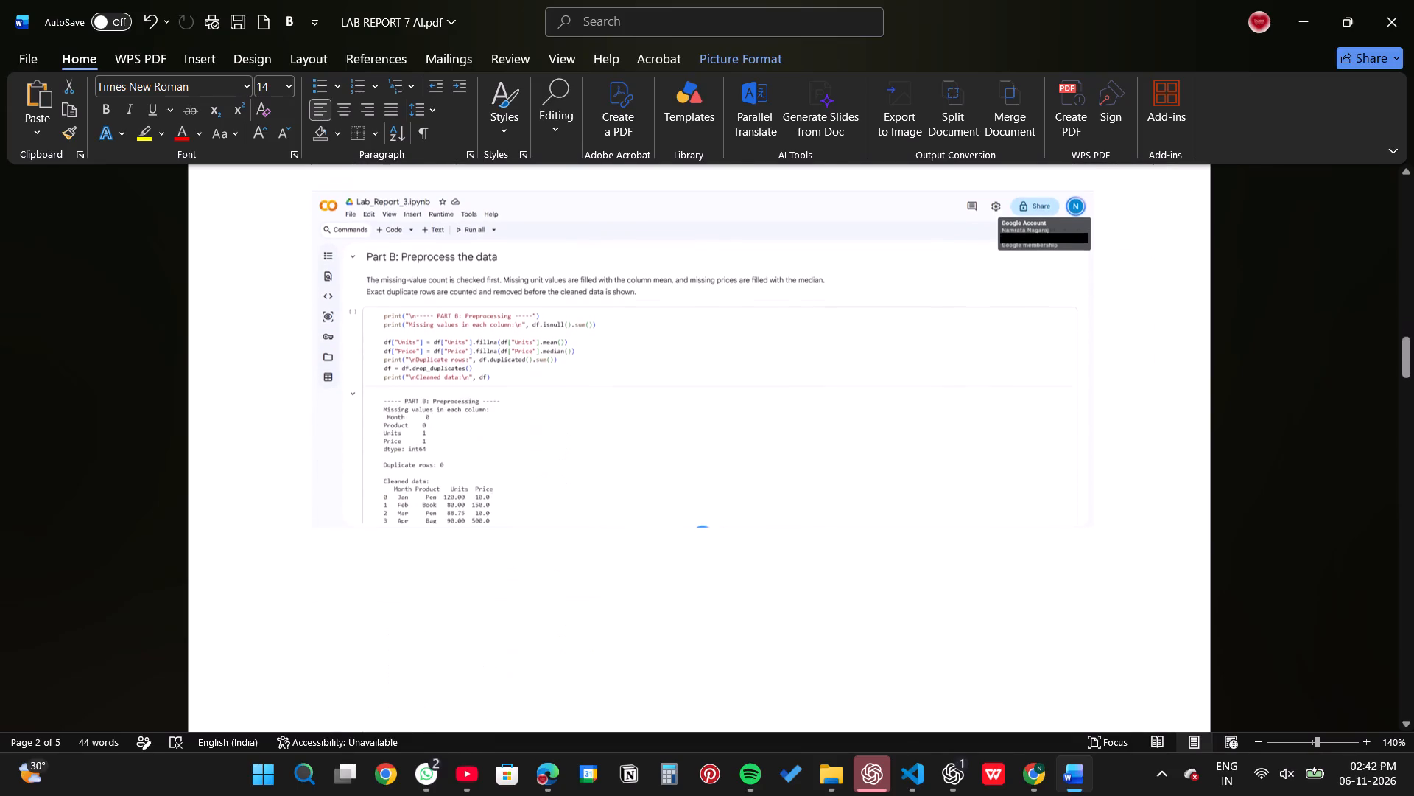
left_click(871, 410)
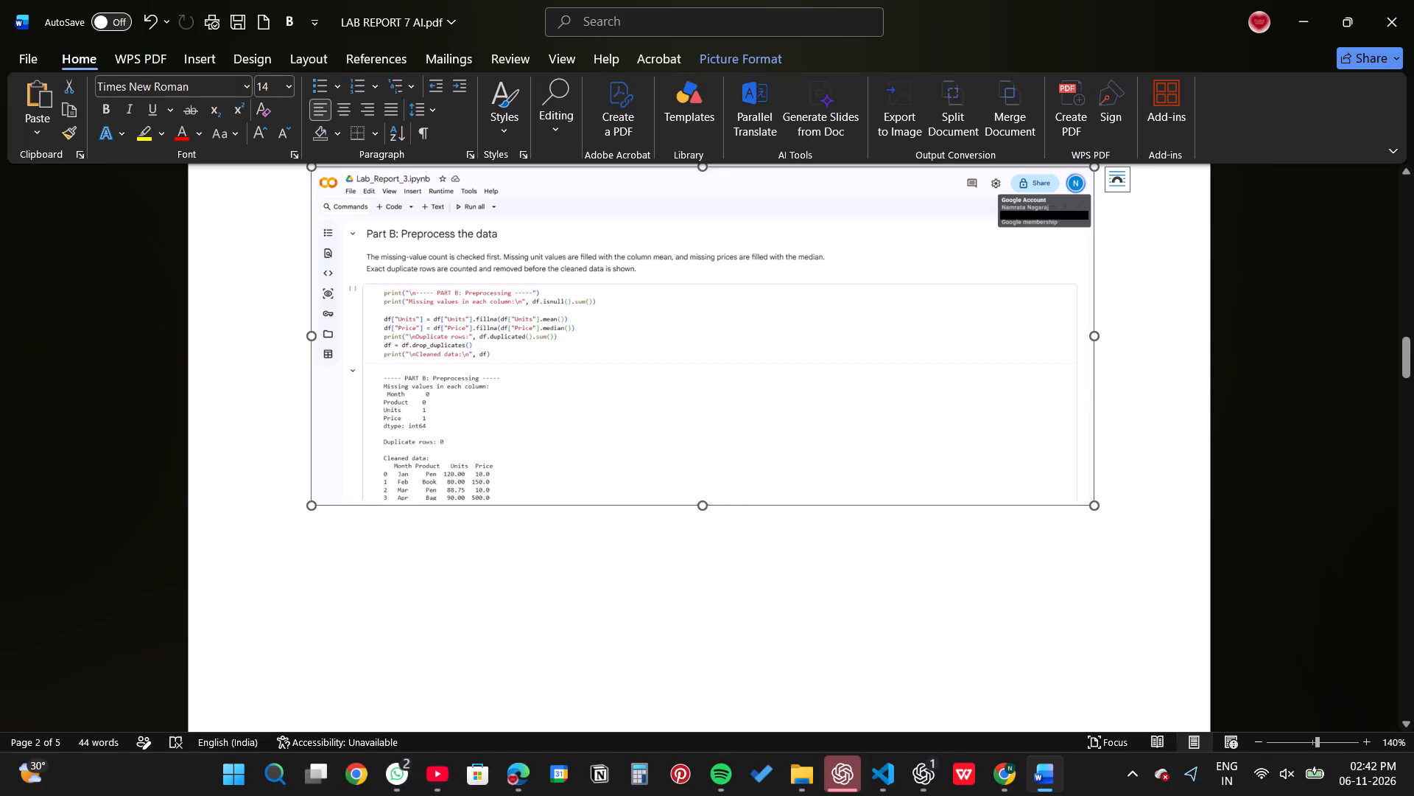
left_click_drag(1097, 506, 1178, 565)
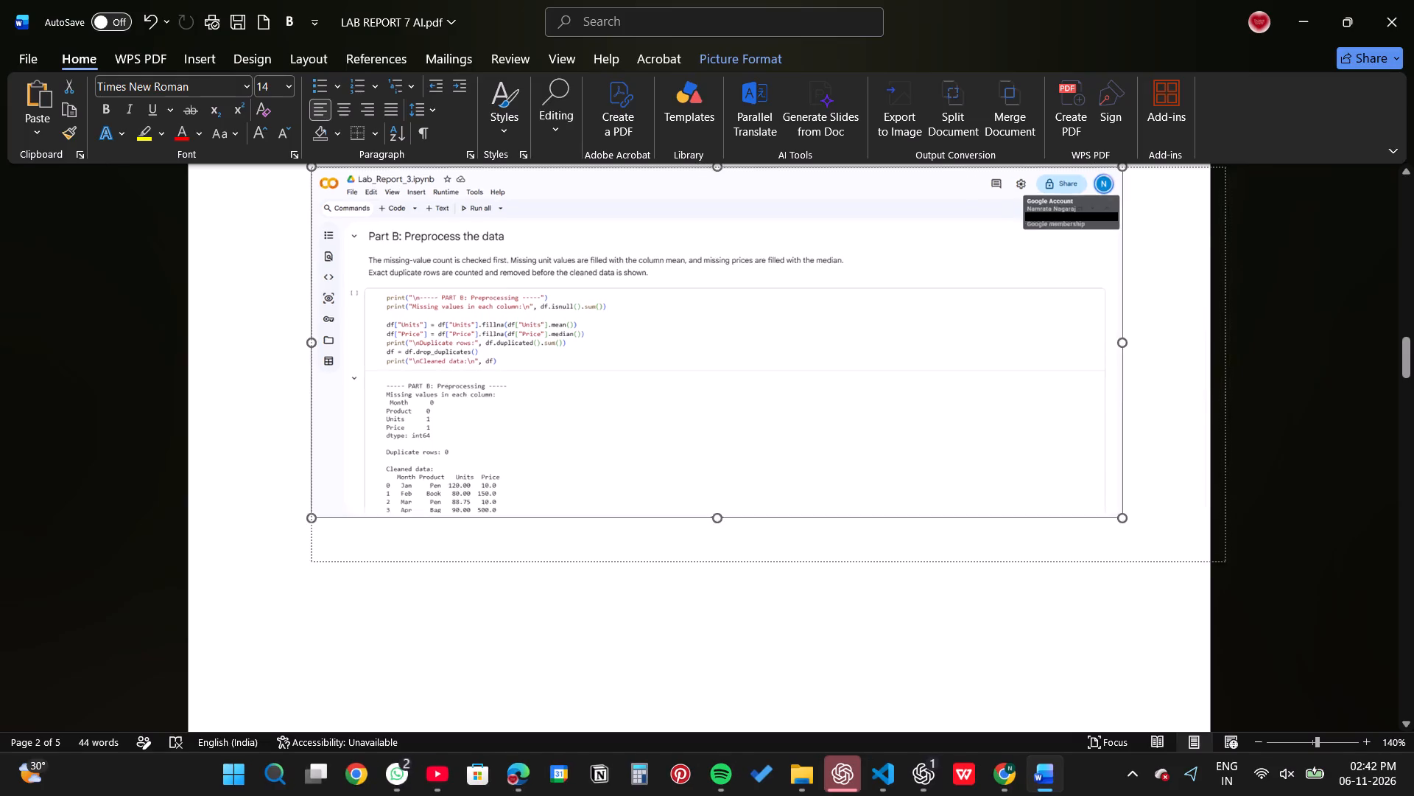
left_click_drag(1178, 565, 1120, 523)
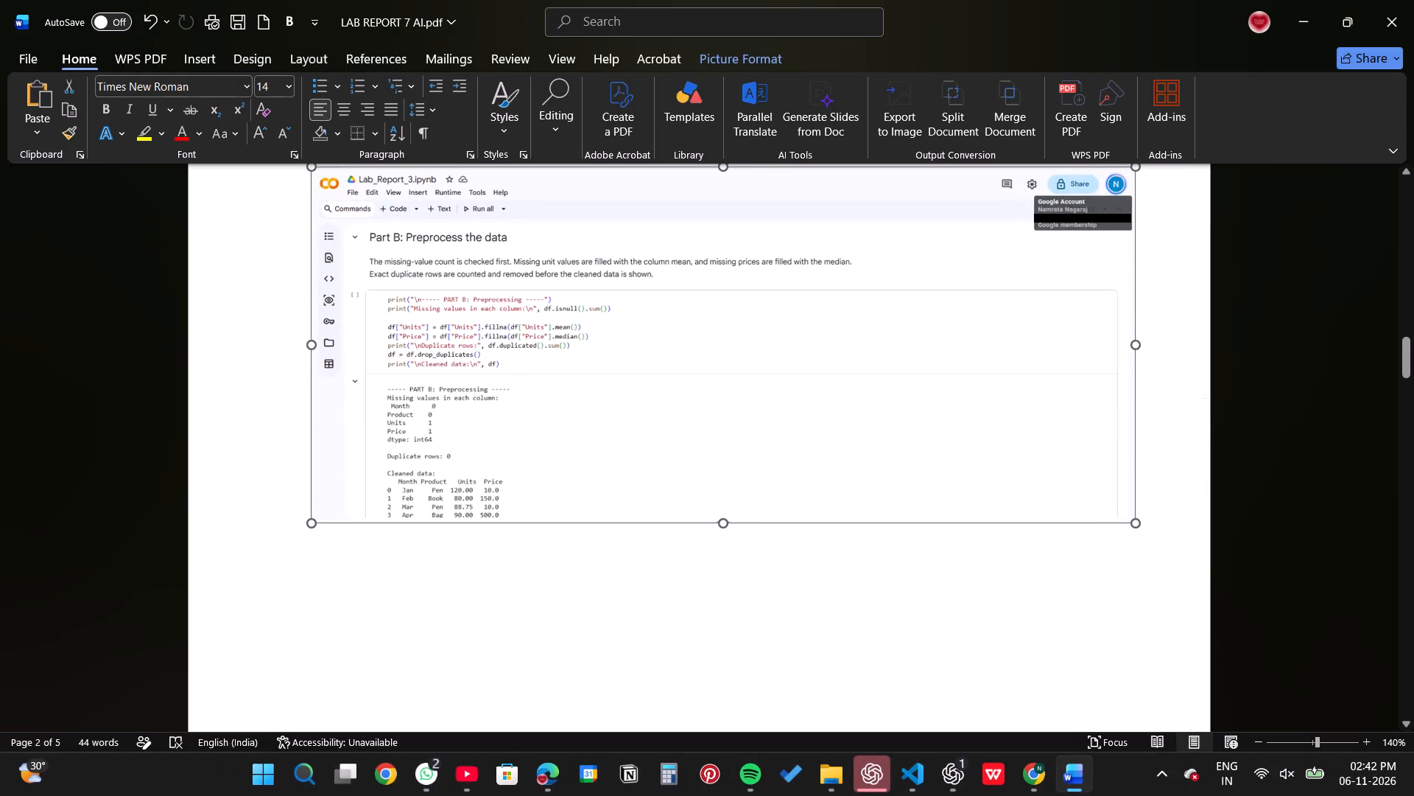
left_click_drag(1120, 523, 1134, 514)
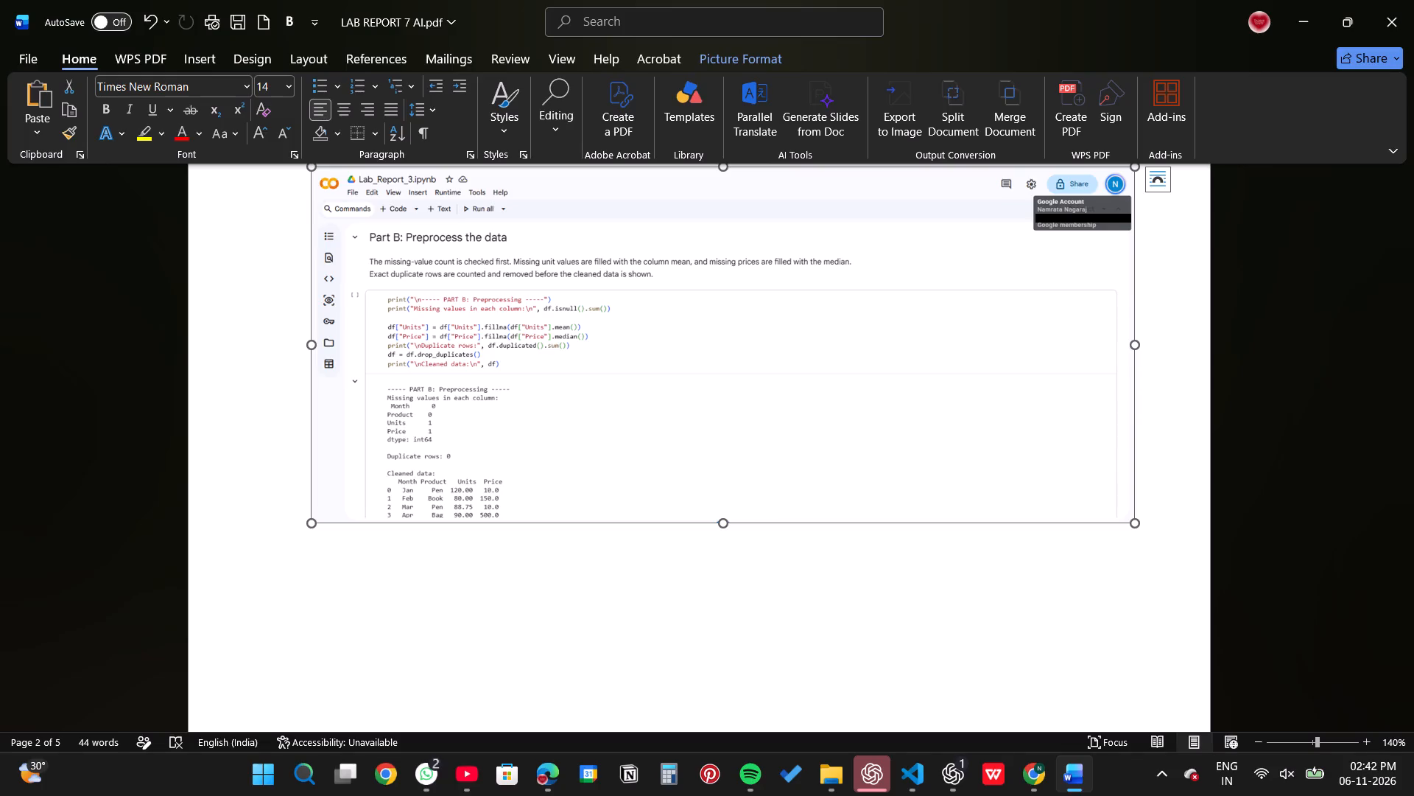
scroll(1134, 514, "down", 3)
scroll(1134, 514, "up", 5)
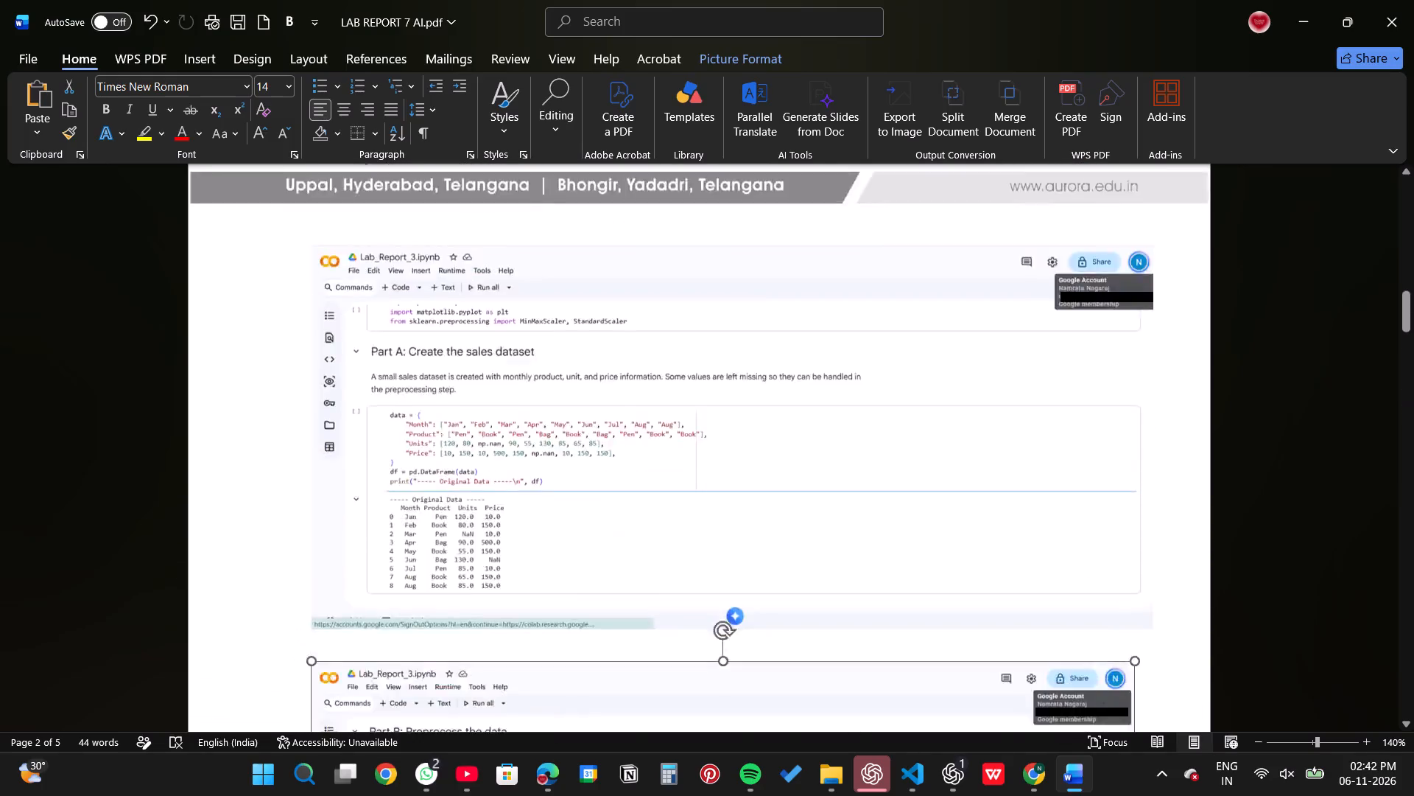
scroll(1134, 514, "down", 2)
left_click(1194, 478)
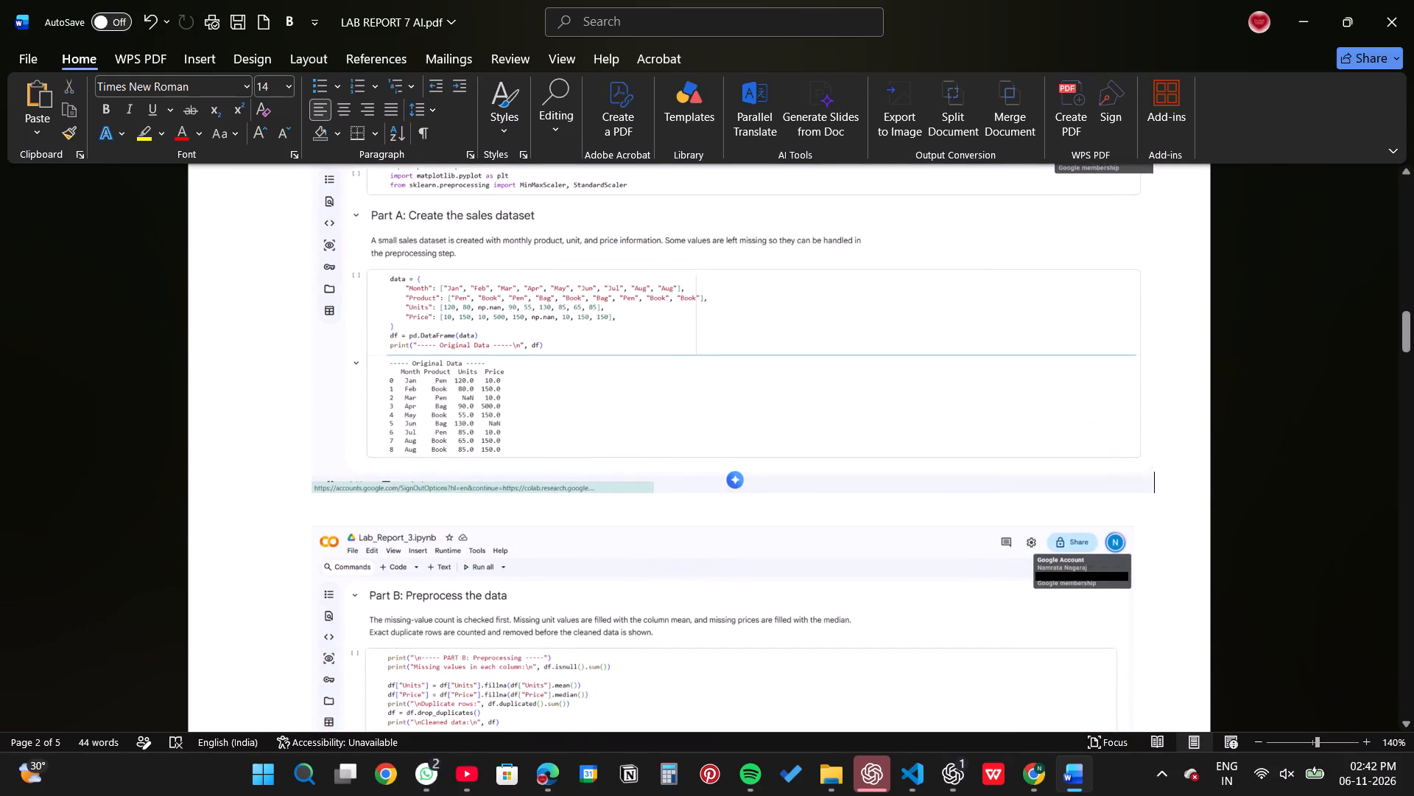
Enlarge the Part B screenshot with the full cleaned data output at the top of page 3 slightly, keeping its proportions.
scroll(1194, 478, "down", 3)
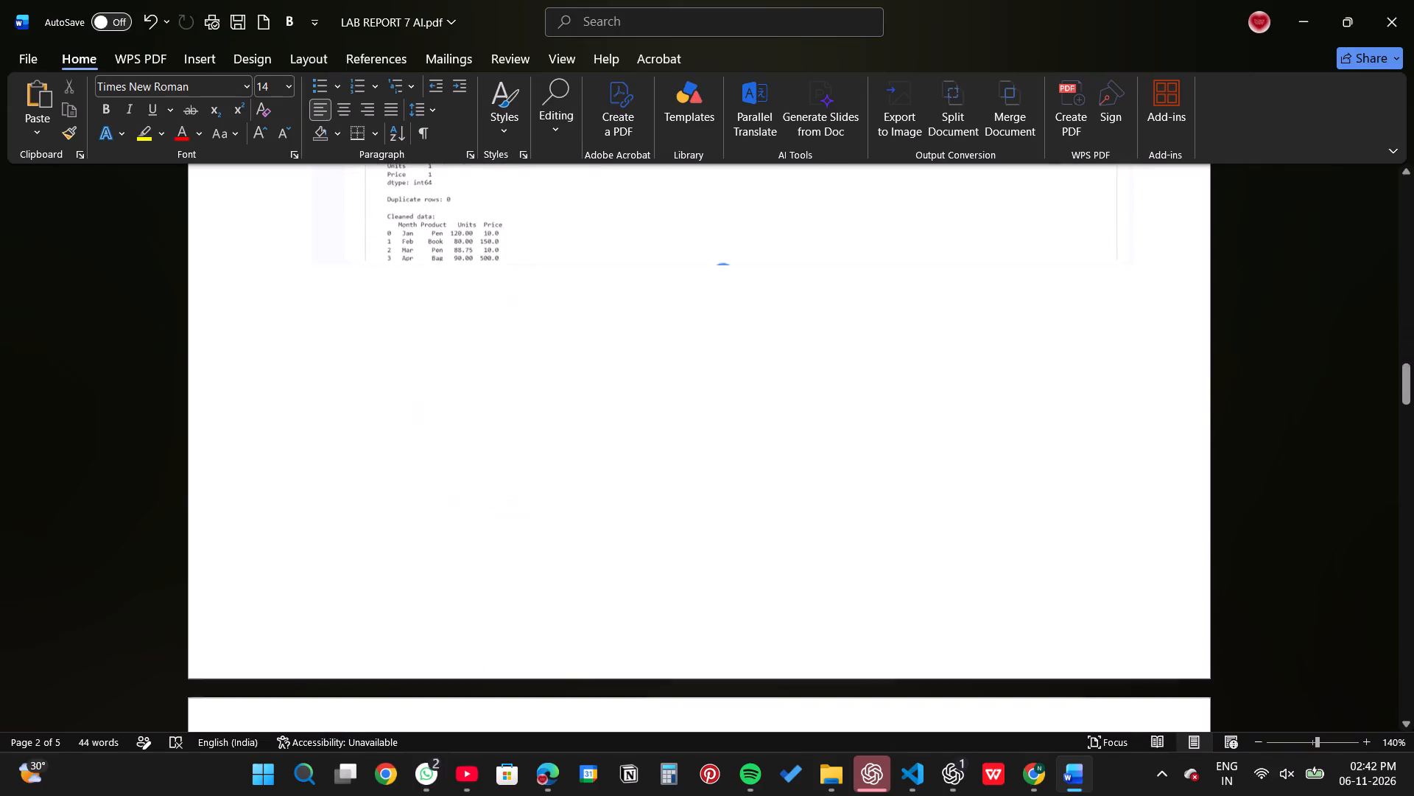
scroll(1194, 478, "down", 5)
scroll(1118, 548, "up", 1)
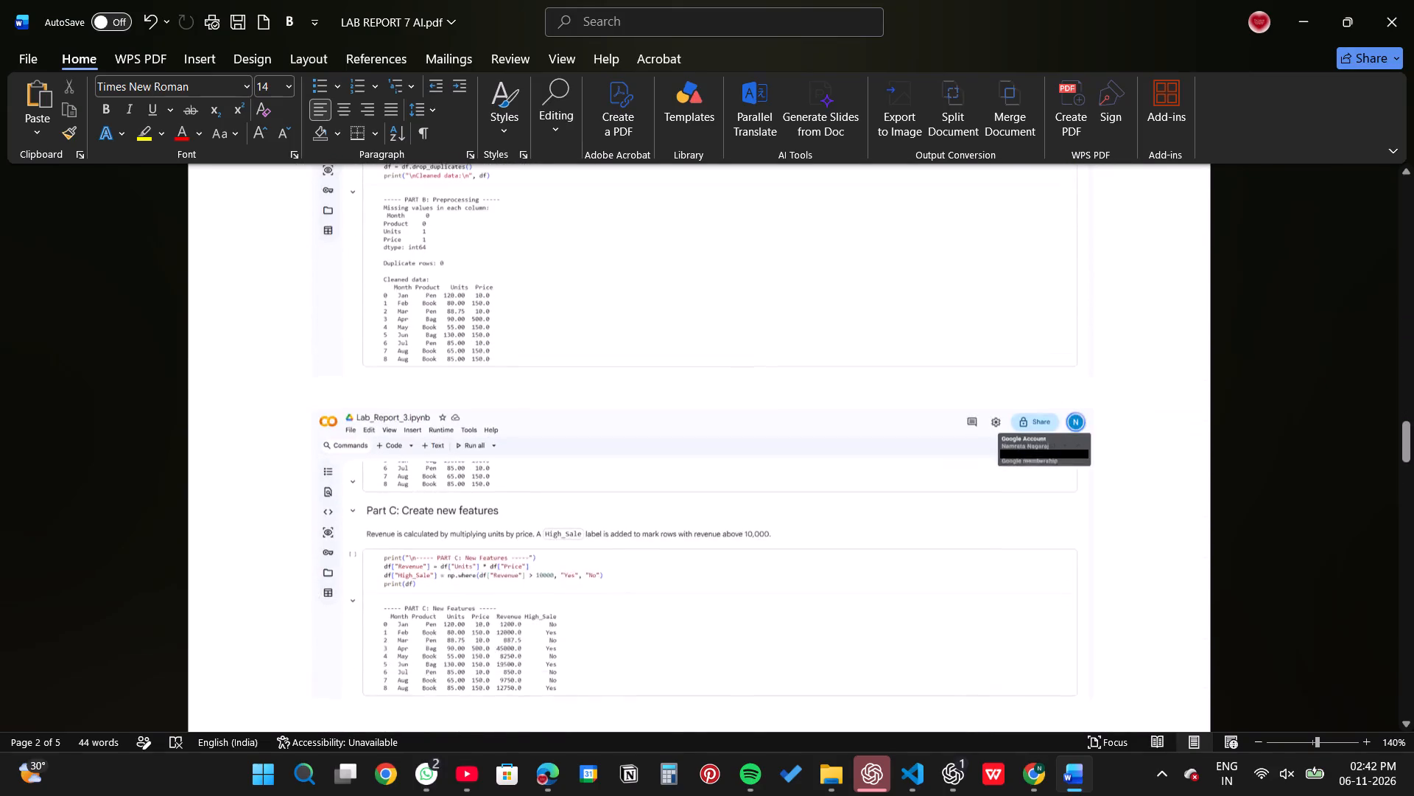
scroll(1118, 548, "up", 1)
left_click(1016, 388)
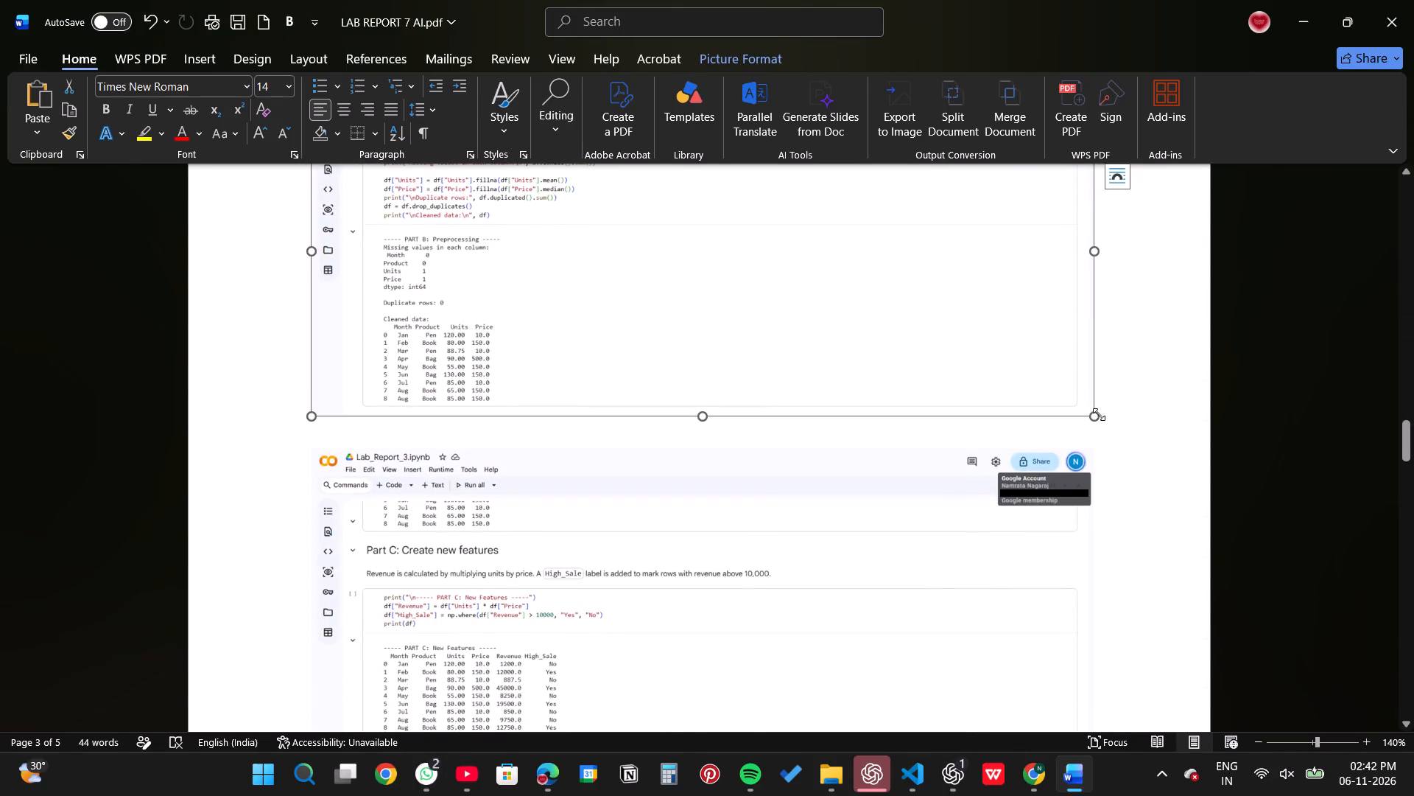
left_click_drag(1096, 414, 1102, 430)
Enlarge the Part C new features screenshot on page 3 to about the same width as the Part B one above.
left_click(943, 568)
scroll(943, 568, "down", 1)
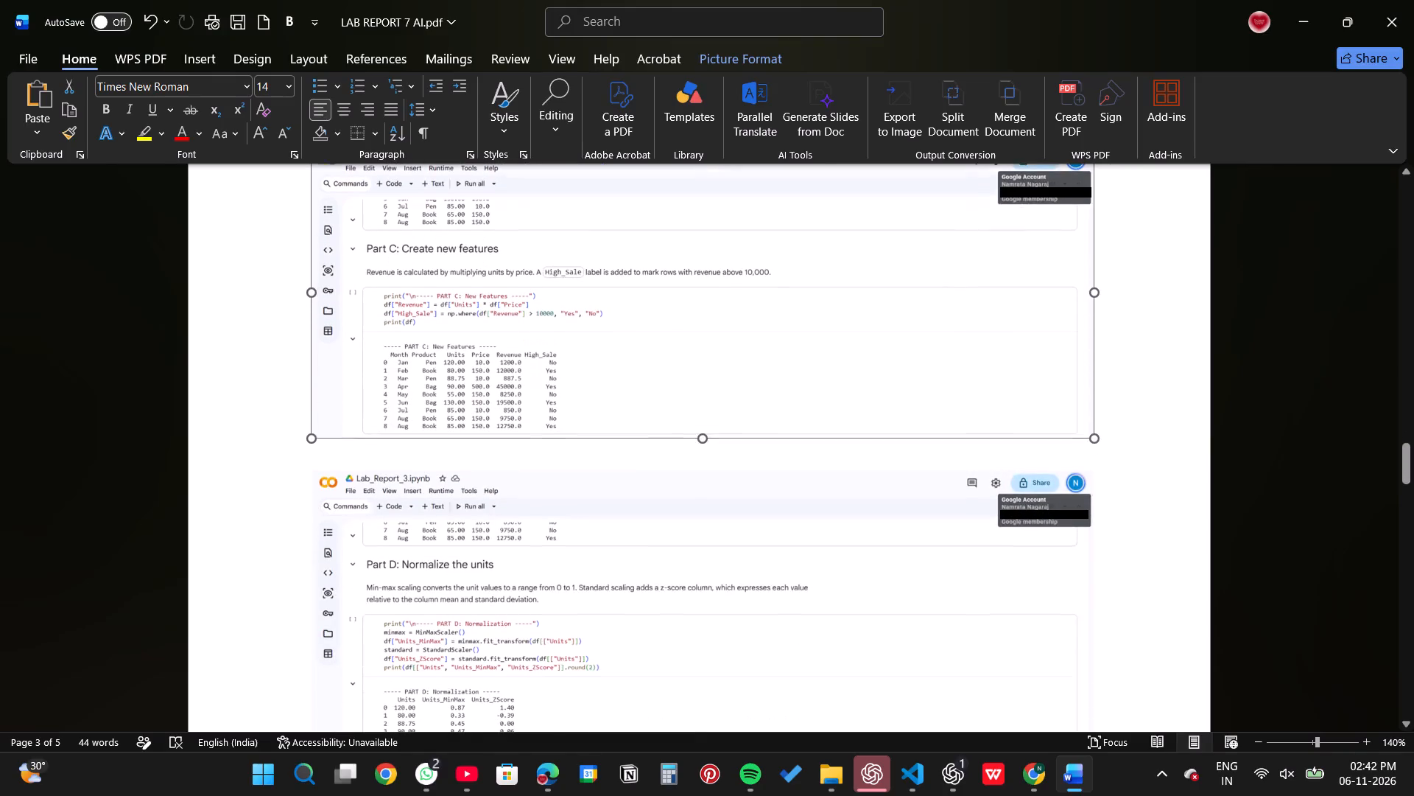
left_click_drag(1095, 440, 1125, 444)
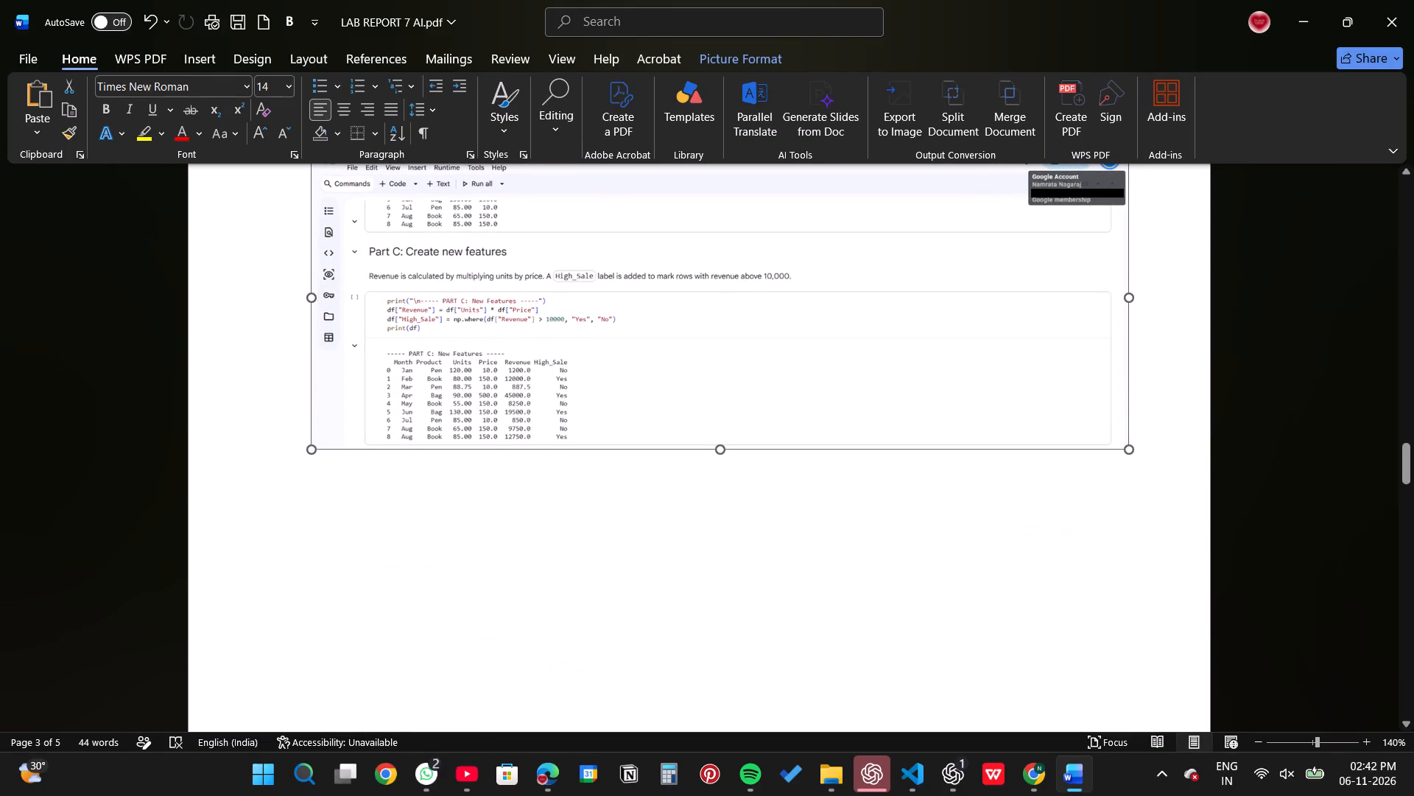
left_click_drag(1125, 444, 1128, 445)
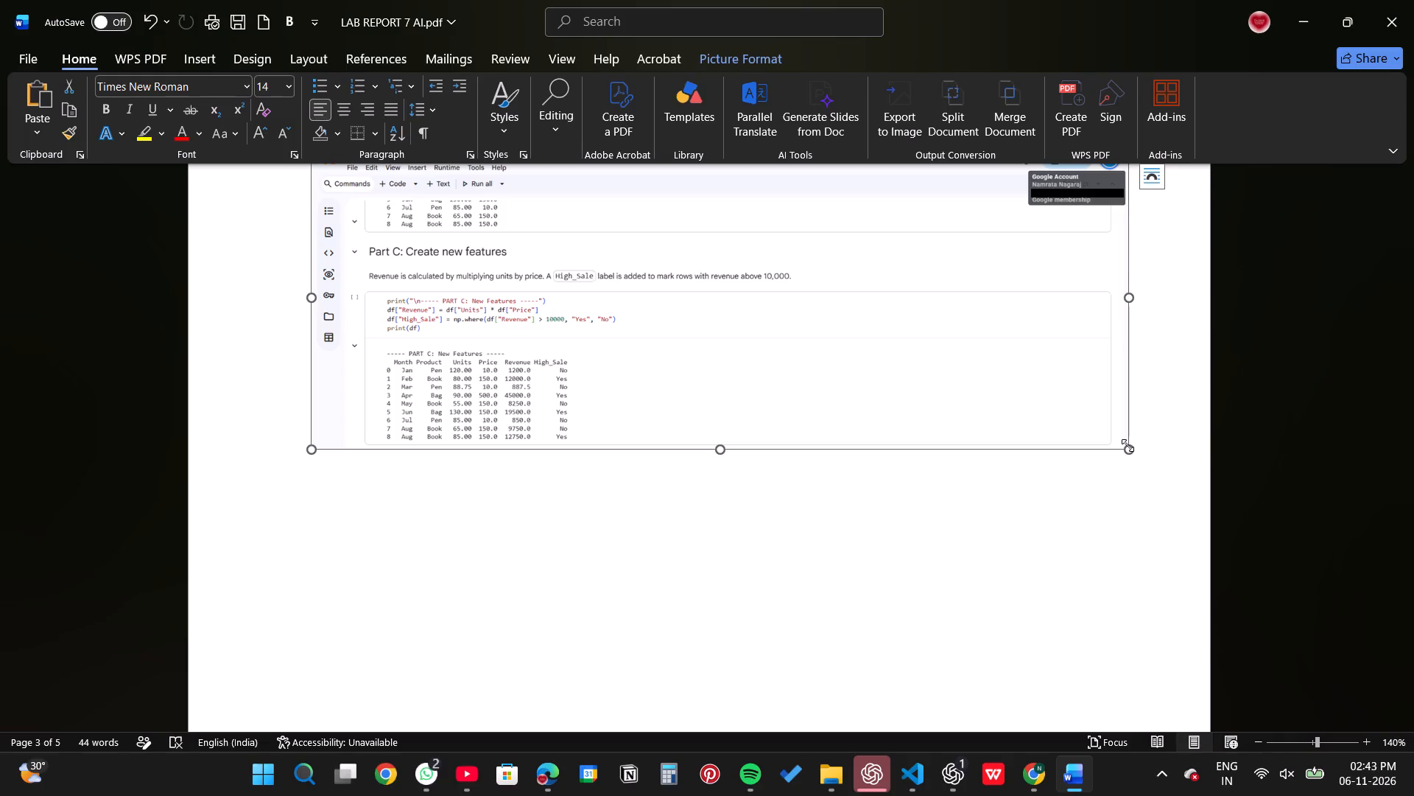
Enlarge the Part B cleaned data screenshot at the top of page 3 a little more.
scroll(1243, 469, "up", 2)
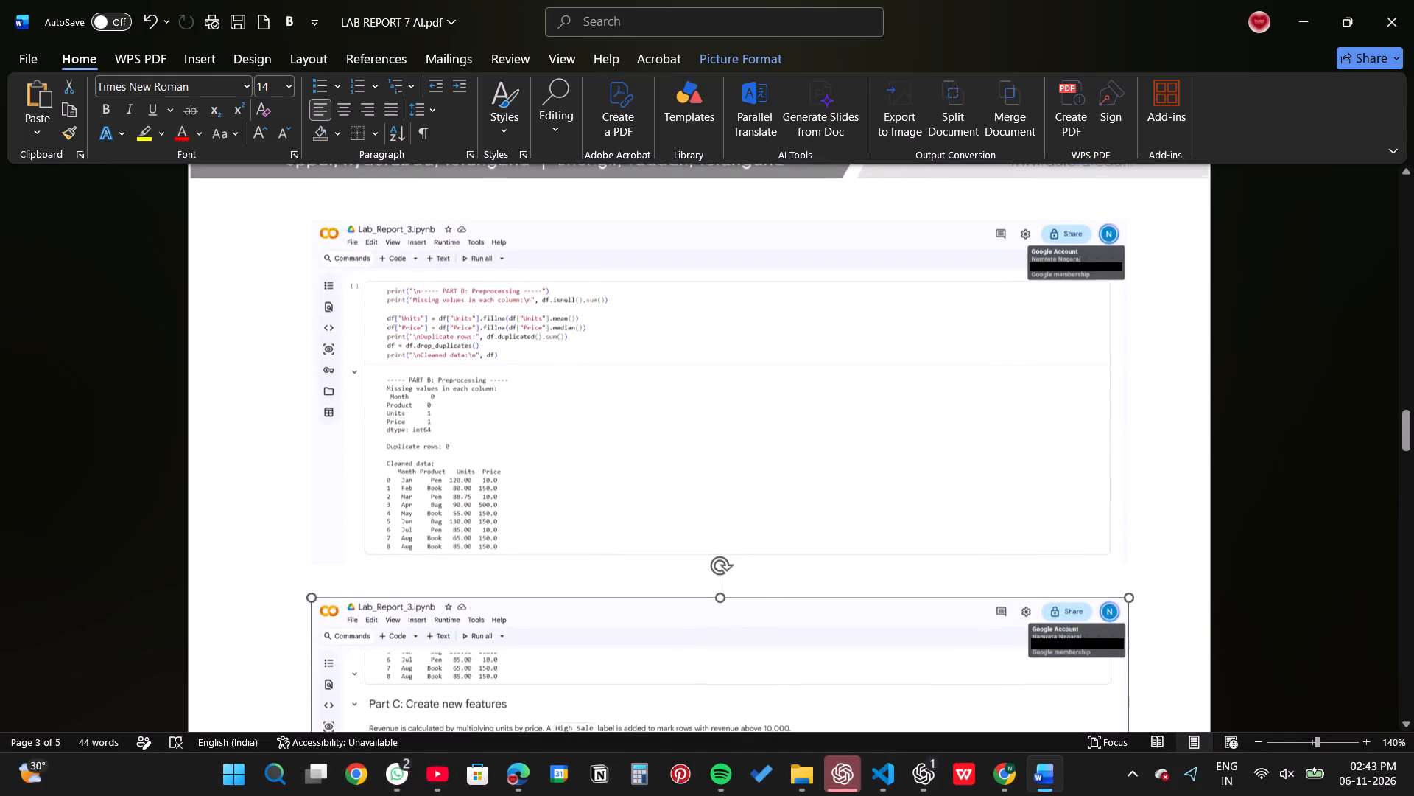
left_click(965, 426)
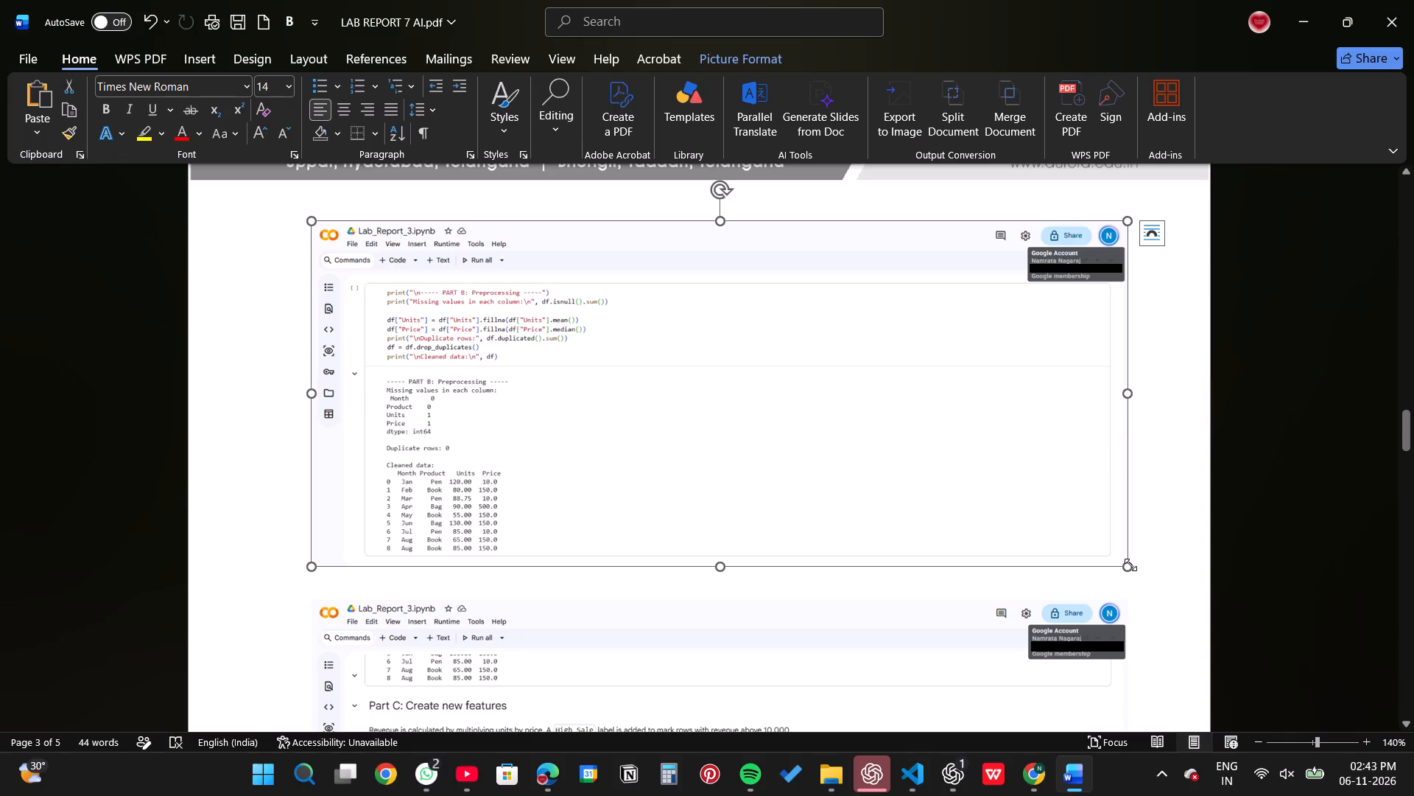
left_click_drag(1130, 565, 1139, 573)
Enlarge the Part C new features screenshot a little more so it is about as wide as the Part B screenshot above.
scroll(1139, 573, "down", 1)
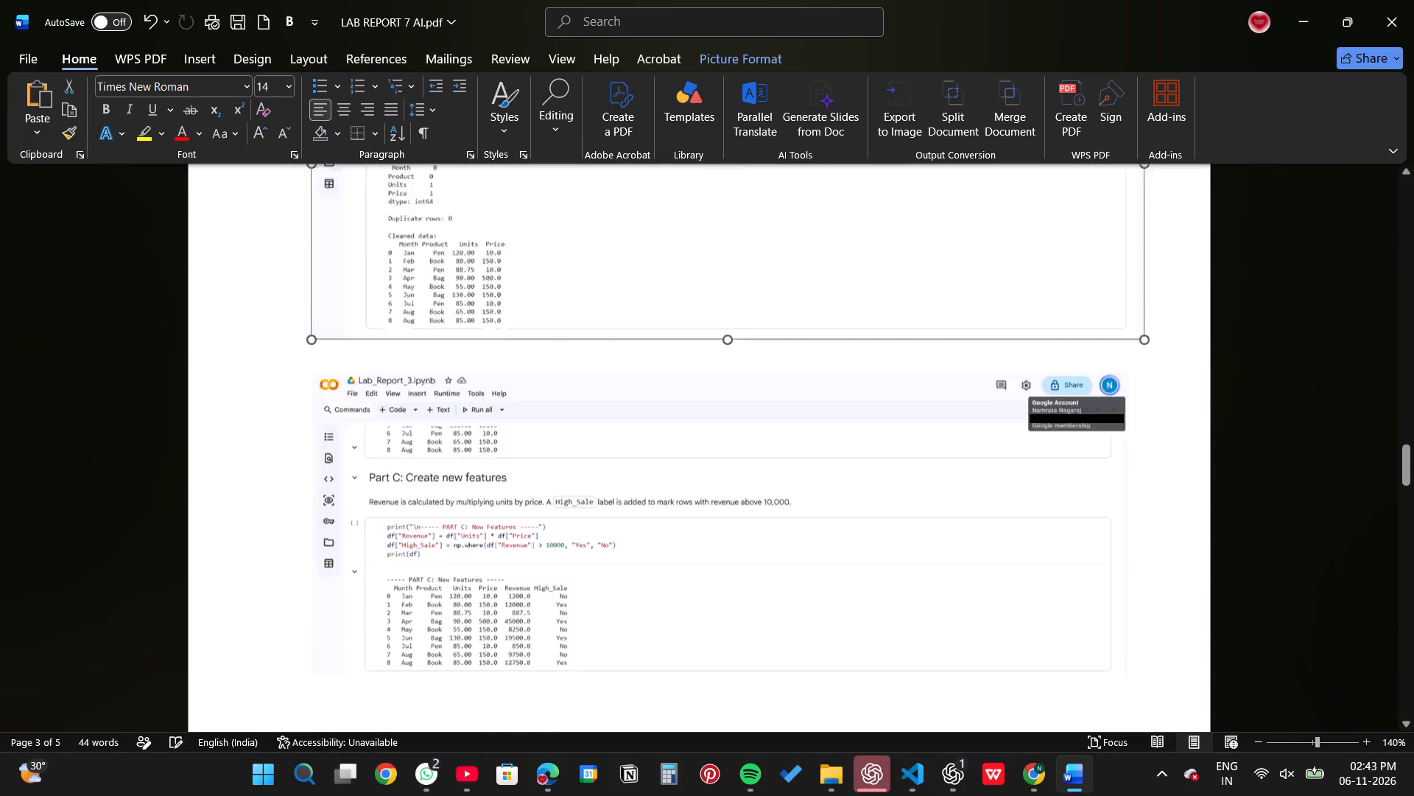
scroll(1139, 573, "down", 1)
left_click(1052, 391)
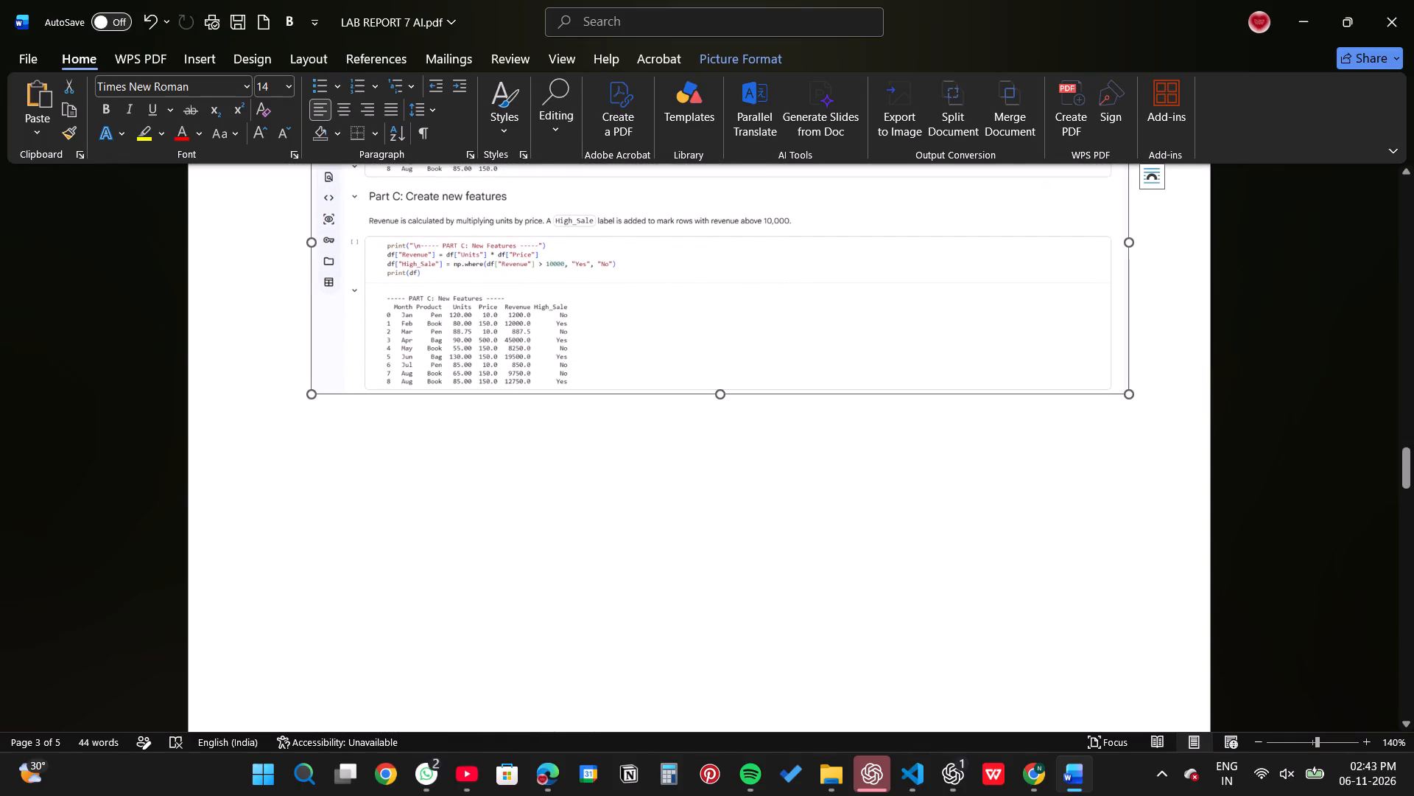
left_click_drag(1132, 396, 1122, 401)
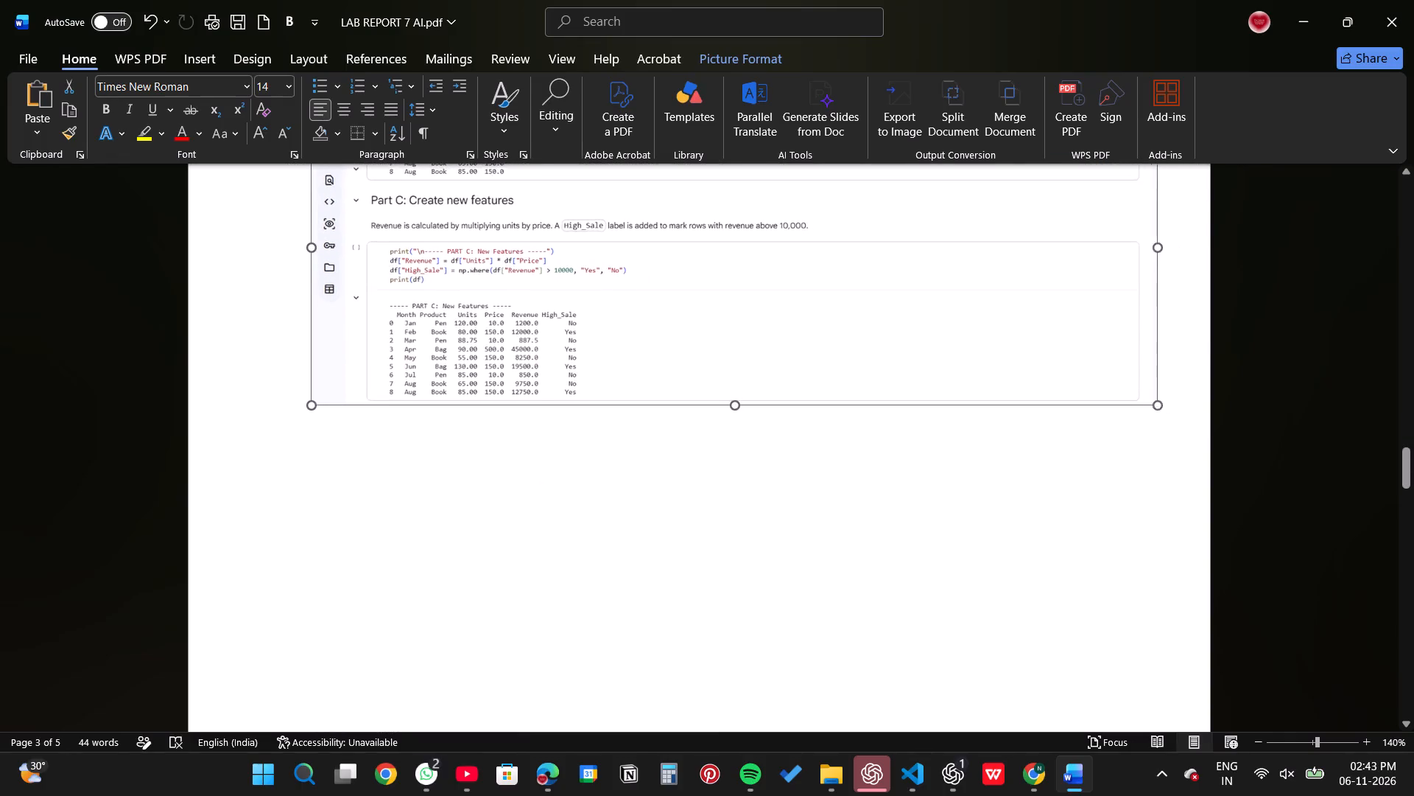
left_click_drag(1122, 401, 1119, 399)
Enlarge the Part D normalization screenshot on page 4 proportionally to about the width of the Part C screenshot.
scroll(1119, 399, "down", 4)
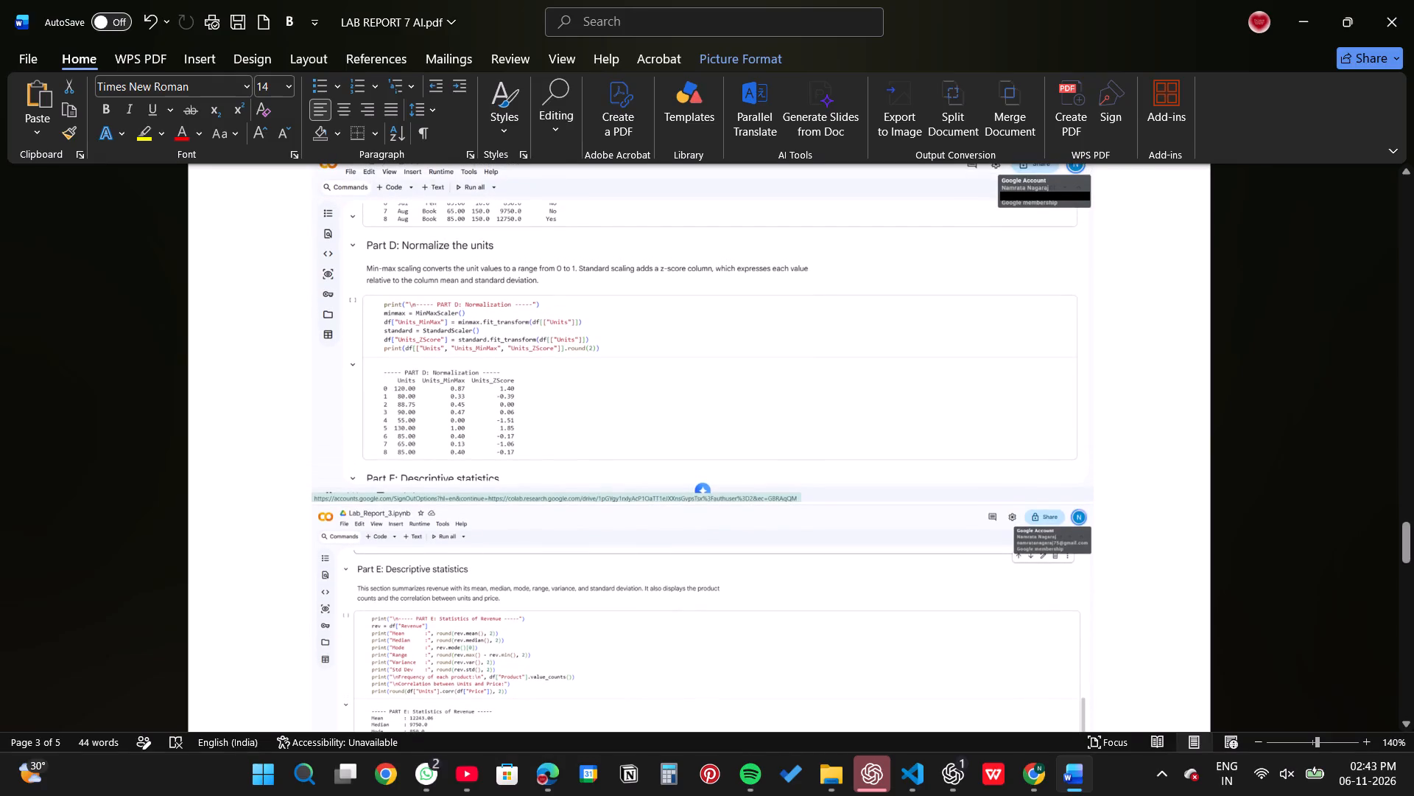
left_click(1049, 343)
left_click_drag(1094, 501, 1118, 527)
Enlarge the Part E descriptive statistics screenshot on page 4 proportionally to about the width of the Part D screenshot above.
scroll(1118, 527, "down", 1)
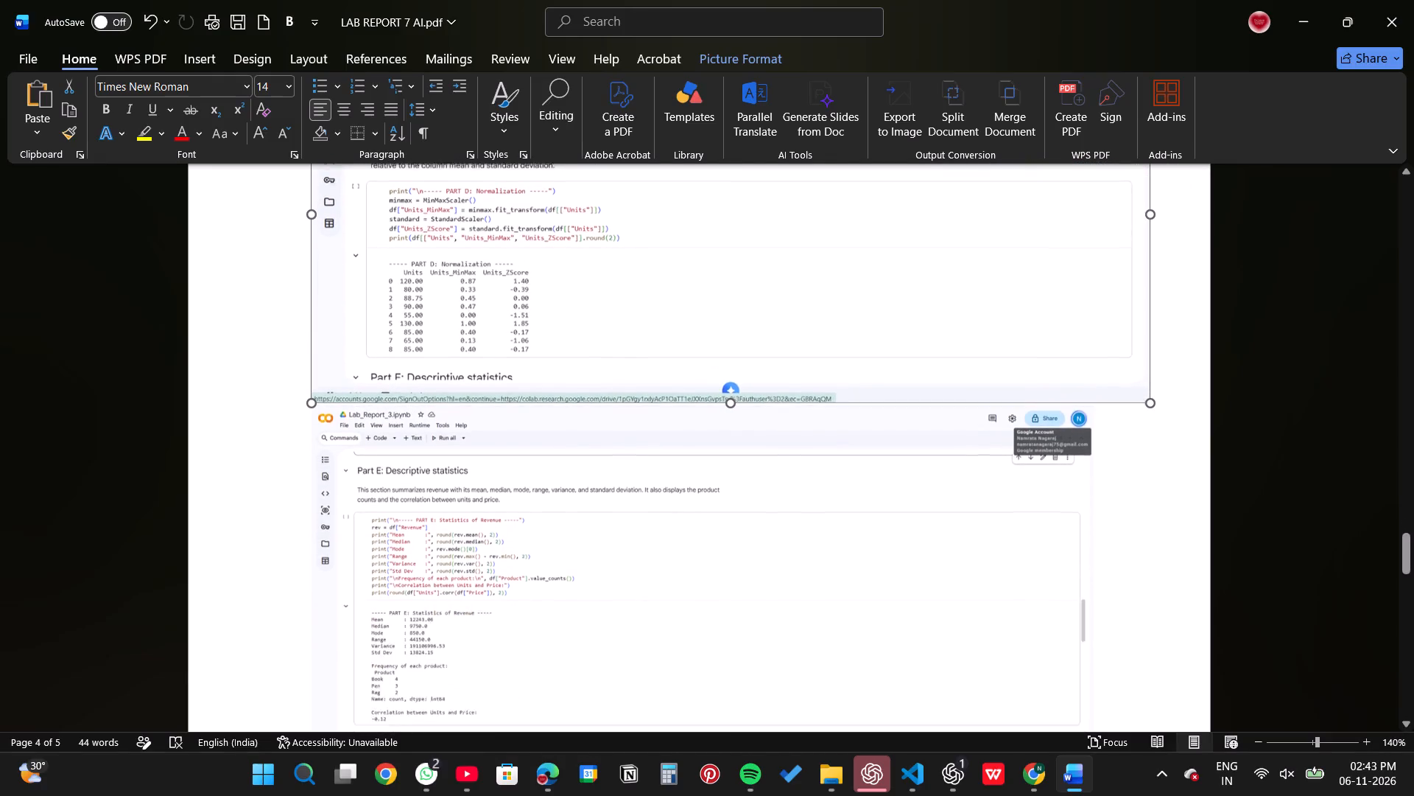
scroll(1118, 527, "down", 1)
left_click(982, 535)
scroll(982, 535, "down", 2)
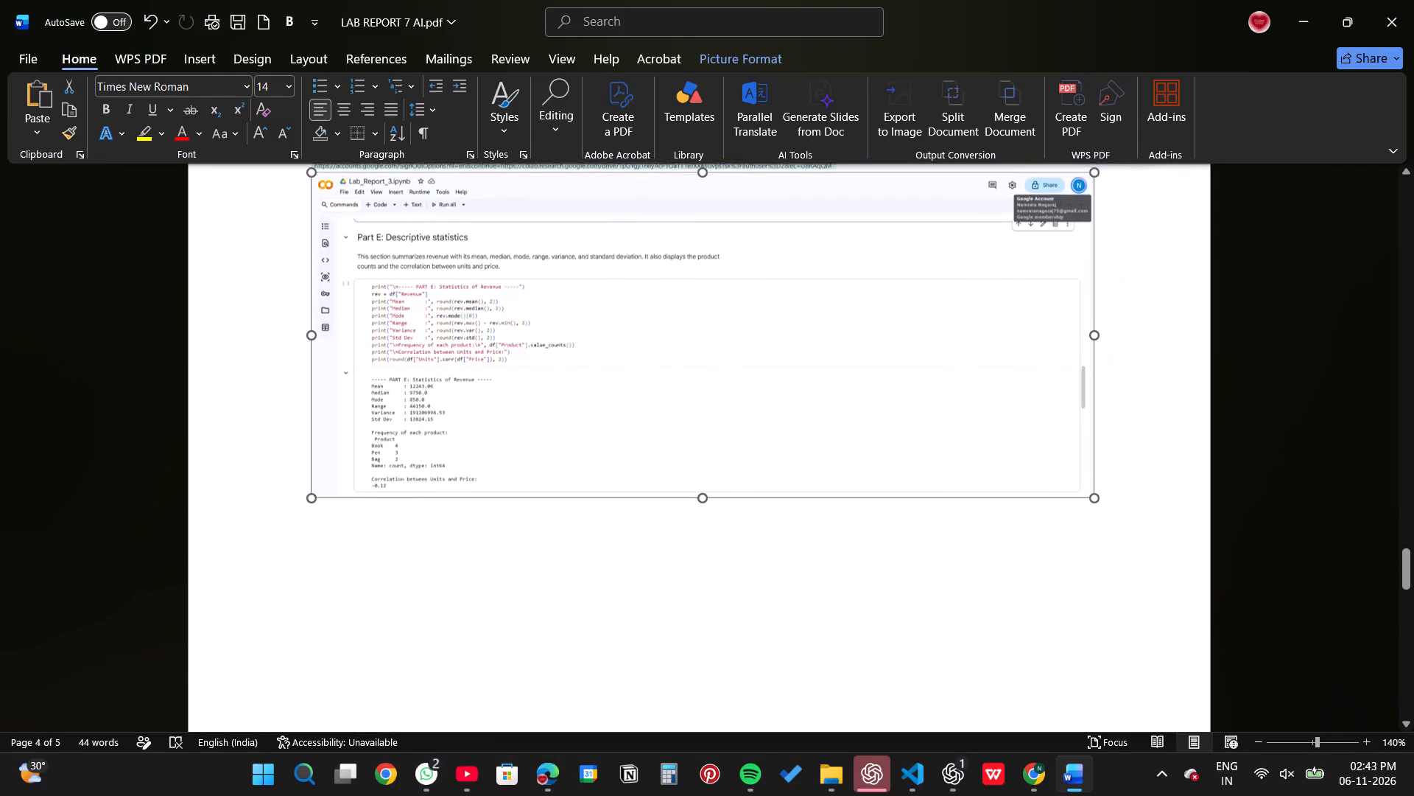
left_click_drag(1095, 491, 1120, 517)
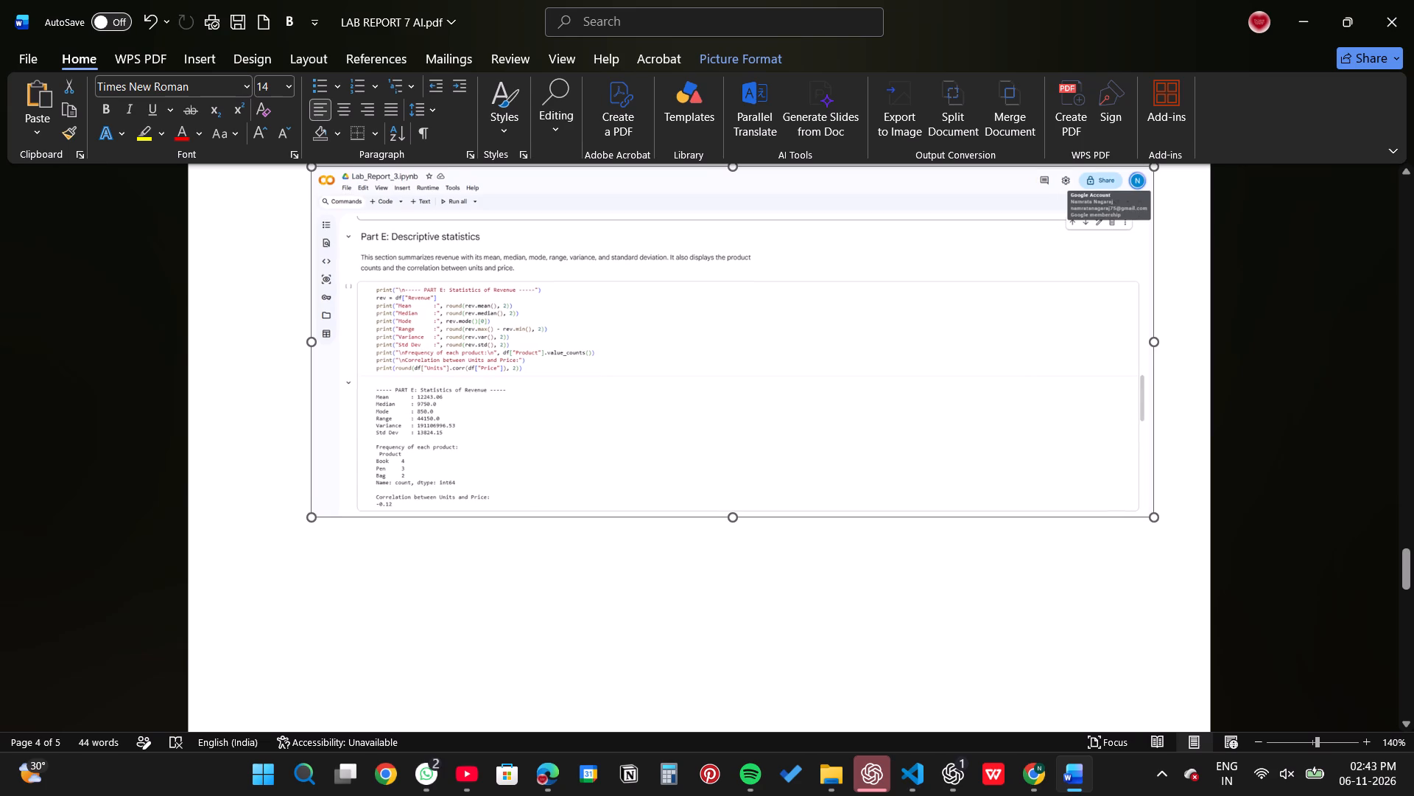
Enlarge the first Part F sales dashboard screenshot on page 5 proportionally to nearly the width of the Part E screenshot.
scroll(1120, 517, "down", 4)
left_click(1044, 476)
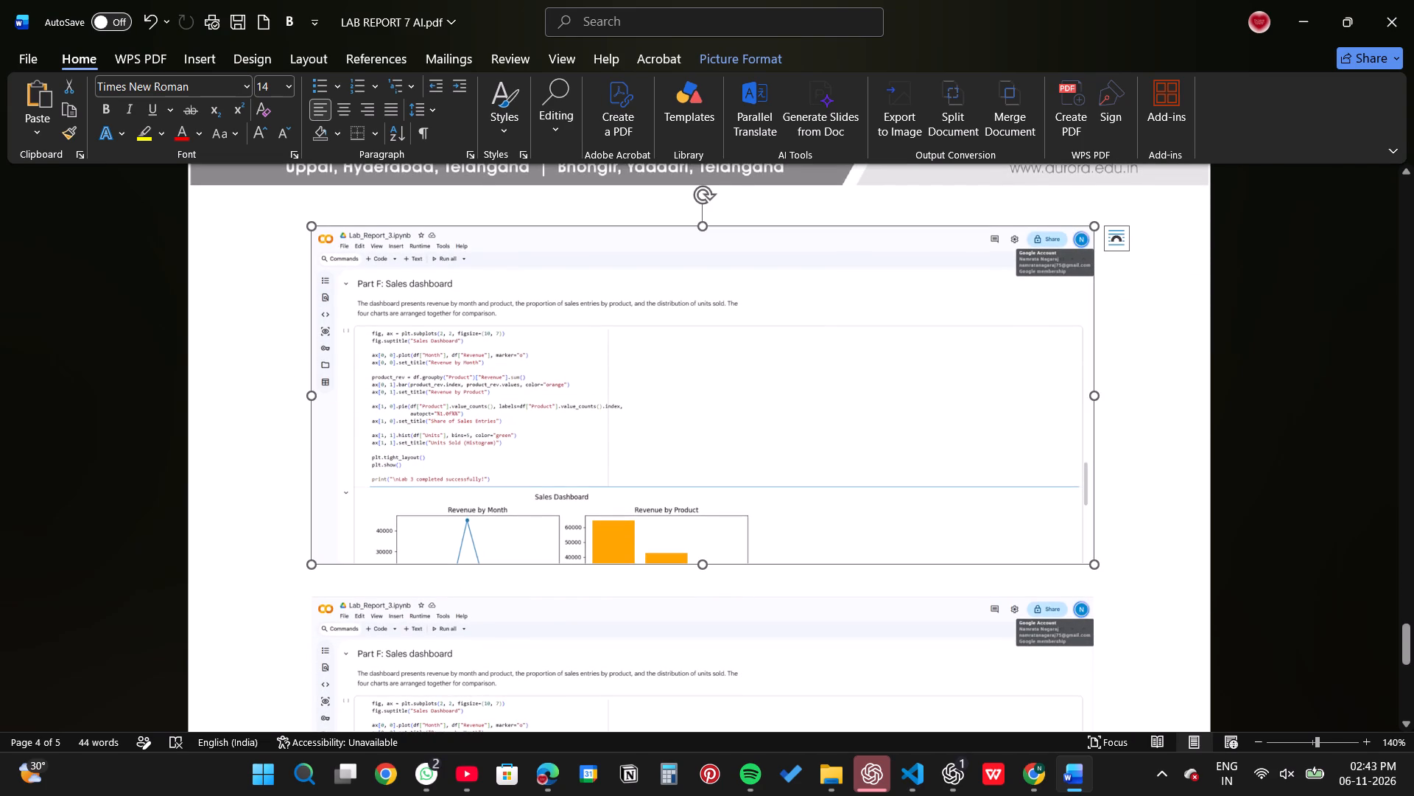
left_click_drag(1099, 566, 1125, 586)
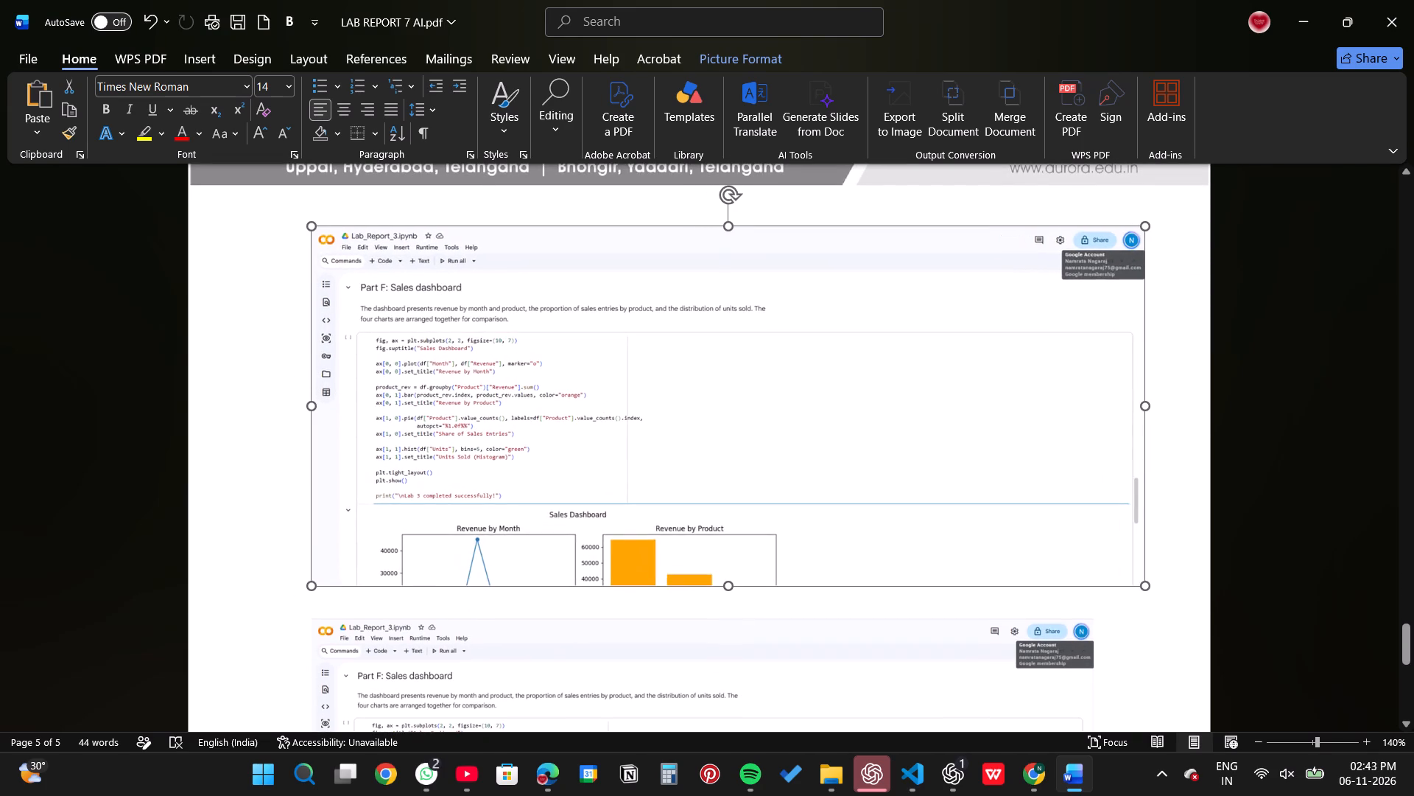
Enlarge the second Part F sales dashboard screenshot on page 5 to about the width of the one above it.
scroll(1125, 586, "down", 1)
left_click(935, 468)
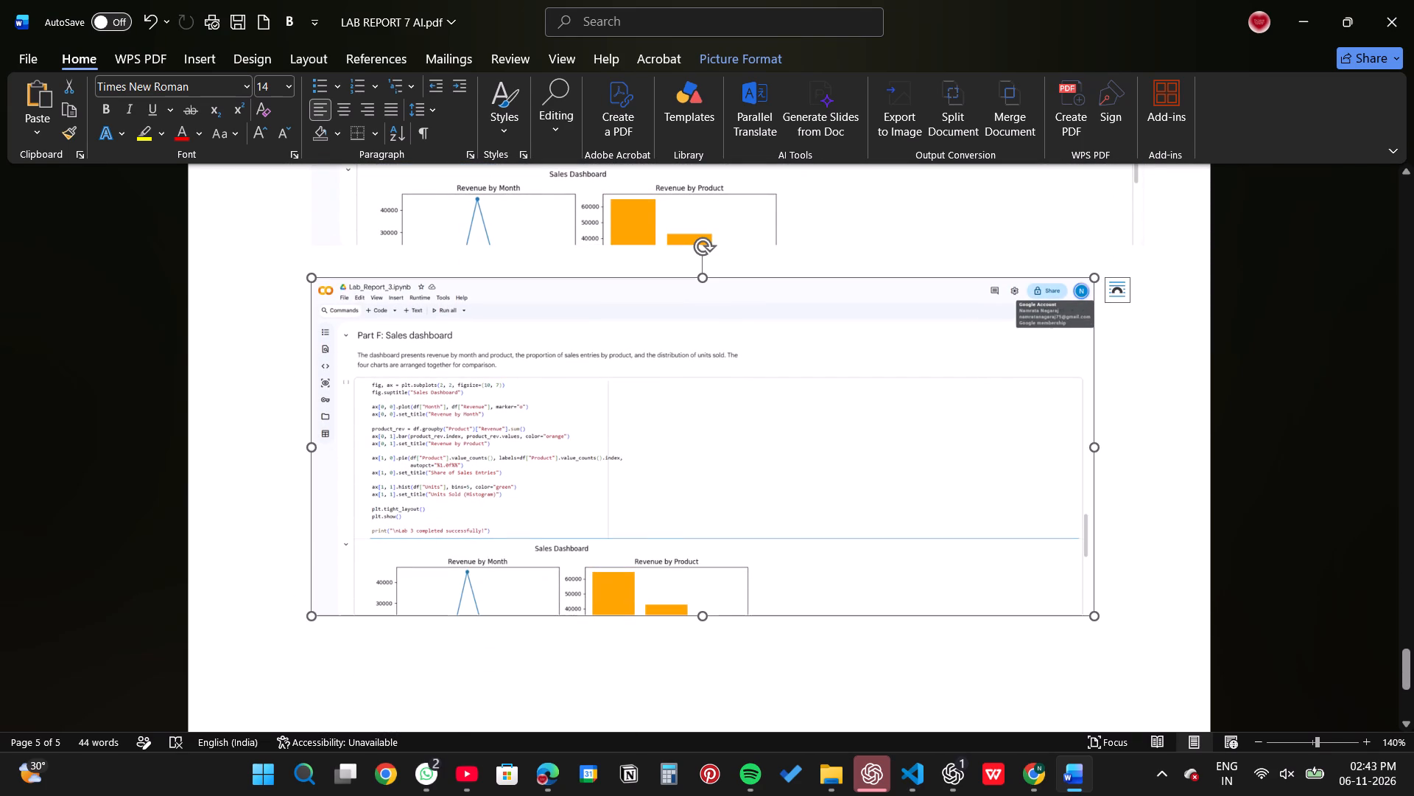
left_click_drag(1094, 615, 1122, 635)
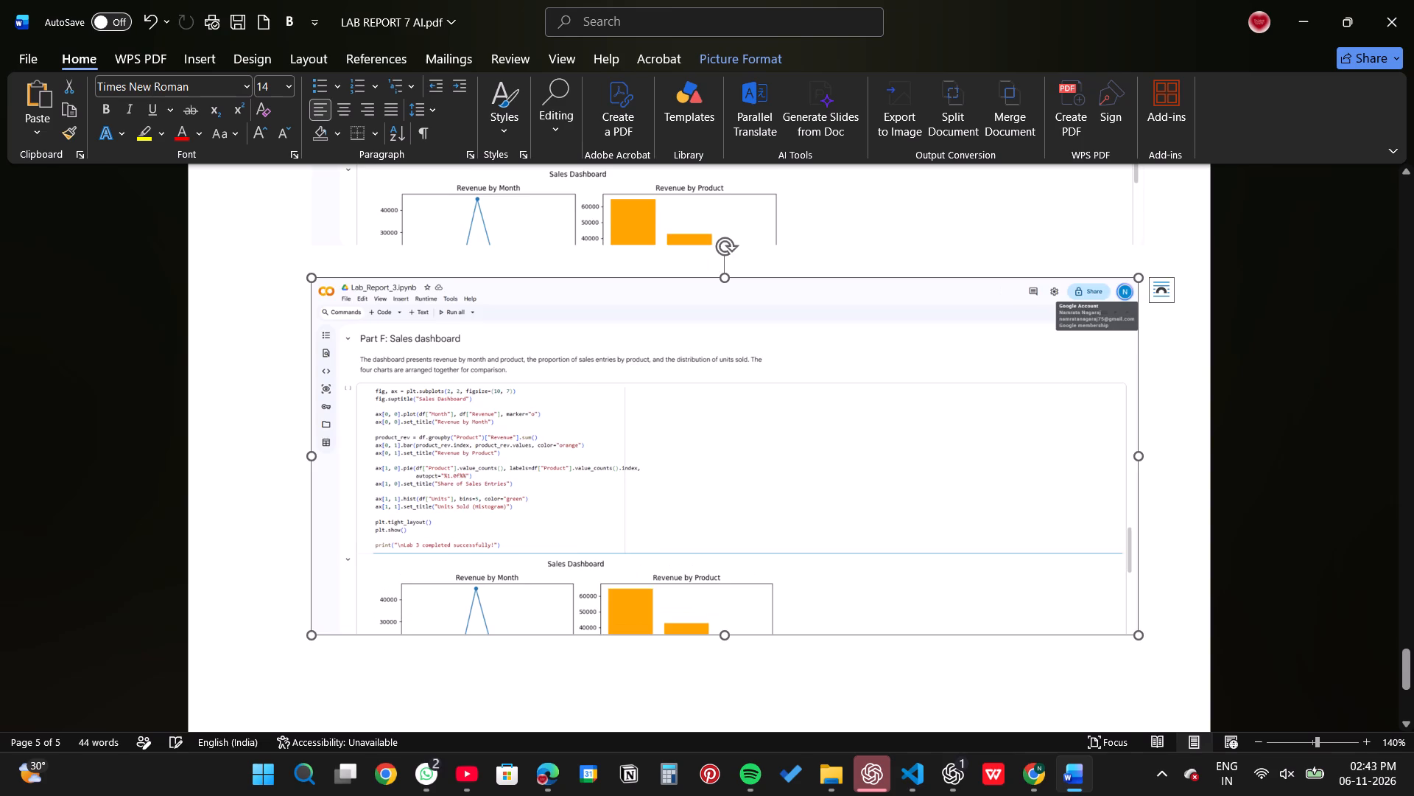
Delete the duplicate Part F sales dashboard screenshot, the lower one on page 5.
scroll(1122, 635, "down", 2)
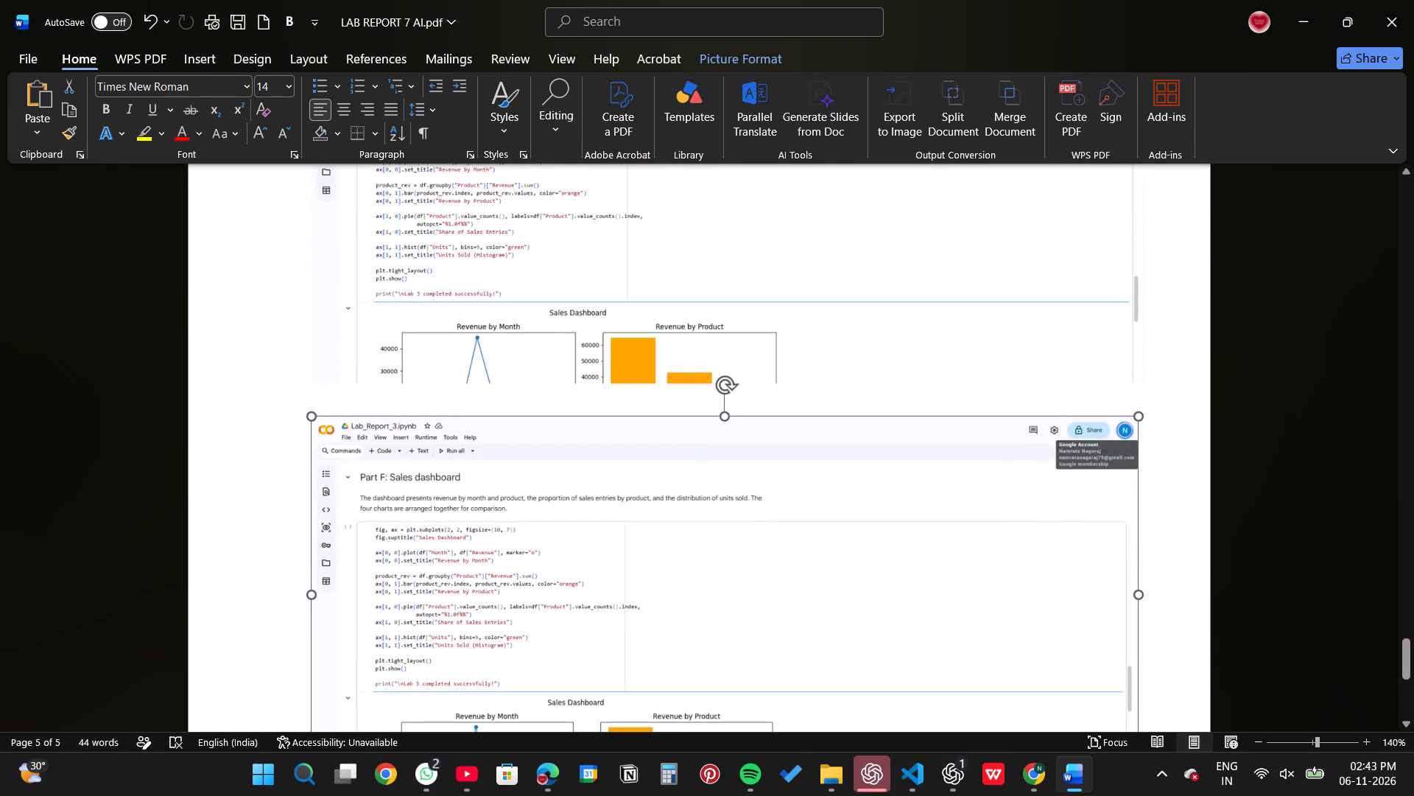
key("BackSpace")
Switch to the Chrome browser.
left_click(1019, 778)
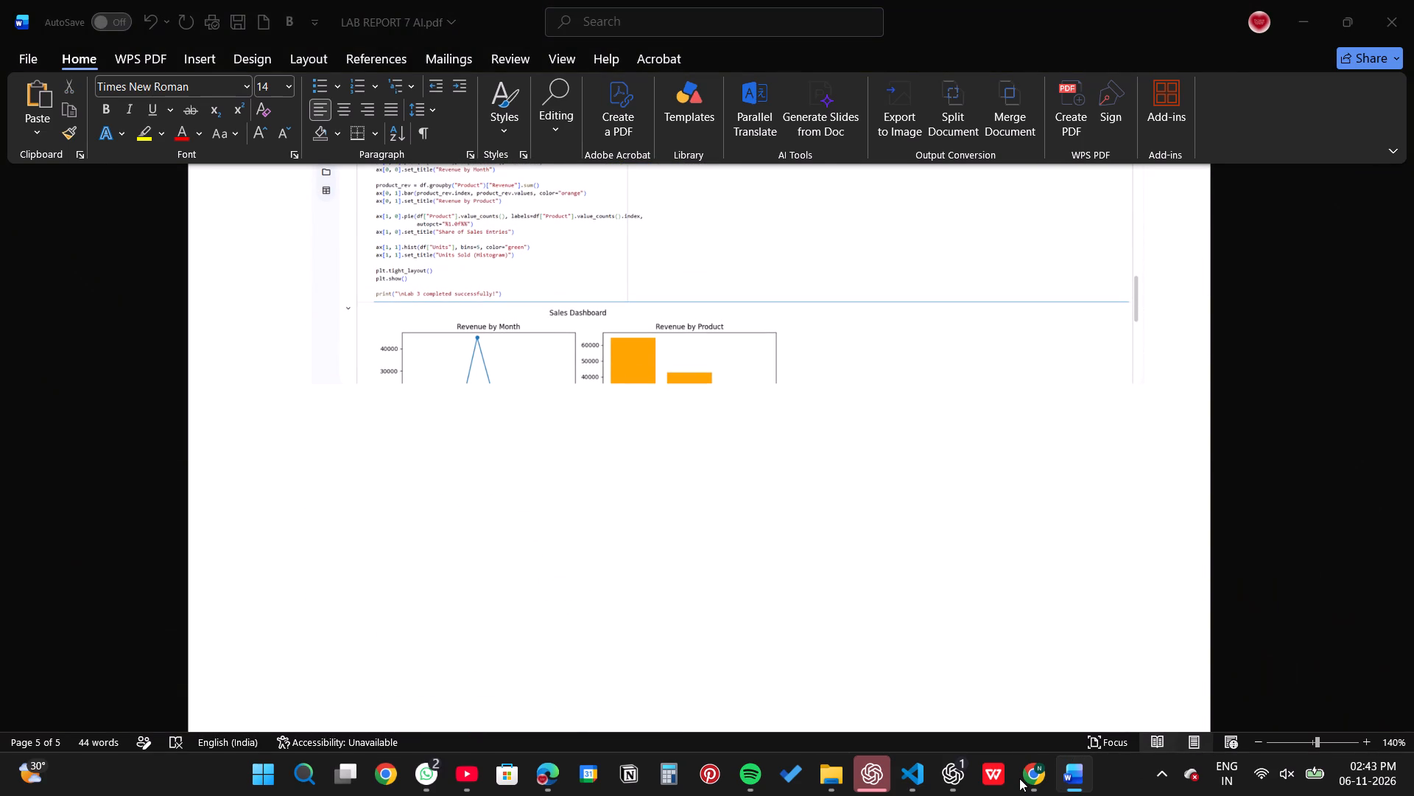
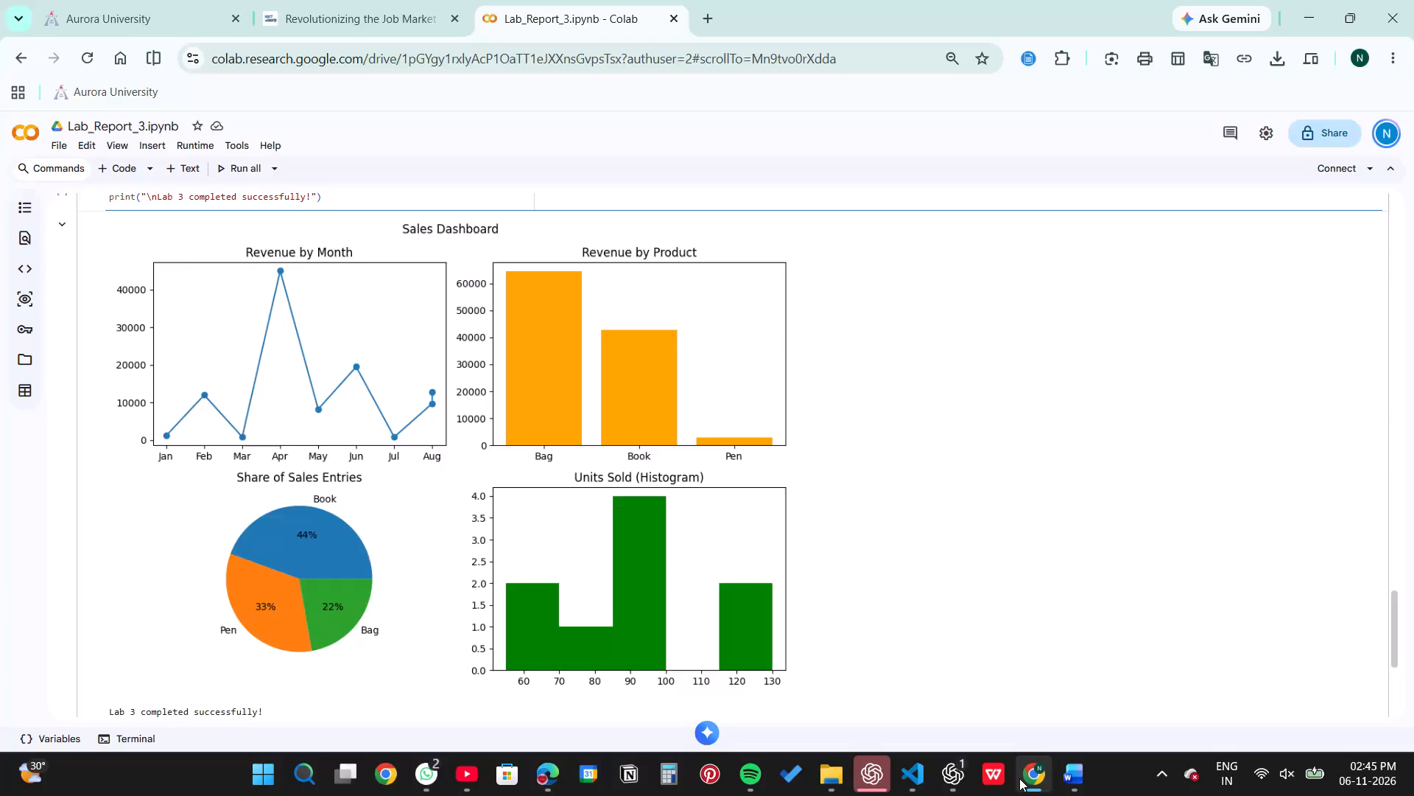
Capture a full-width screenshot of the Colab notebook, from its header down to the complete four-chart Sales Dashboard output.
scroll(1019, 778, "down", 1)
key("Print")
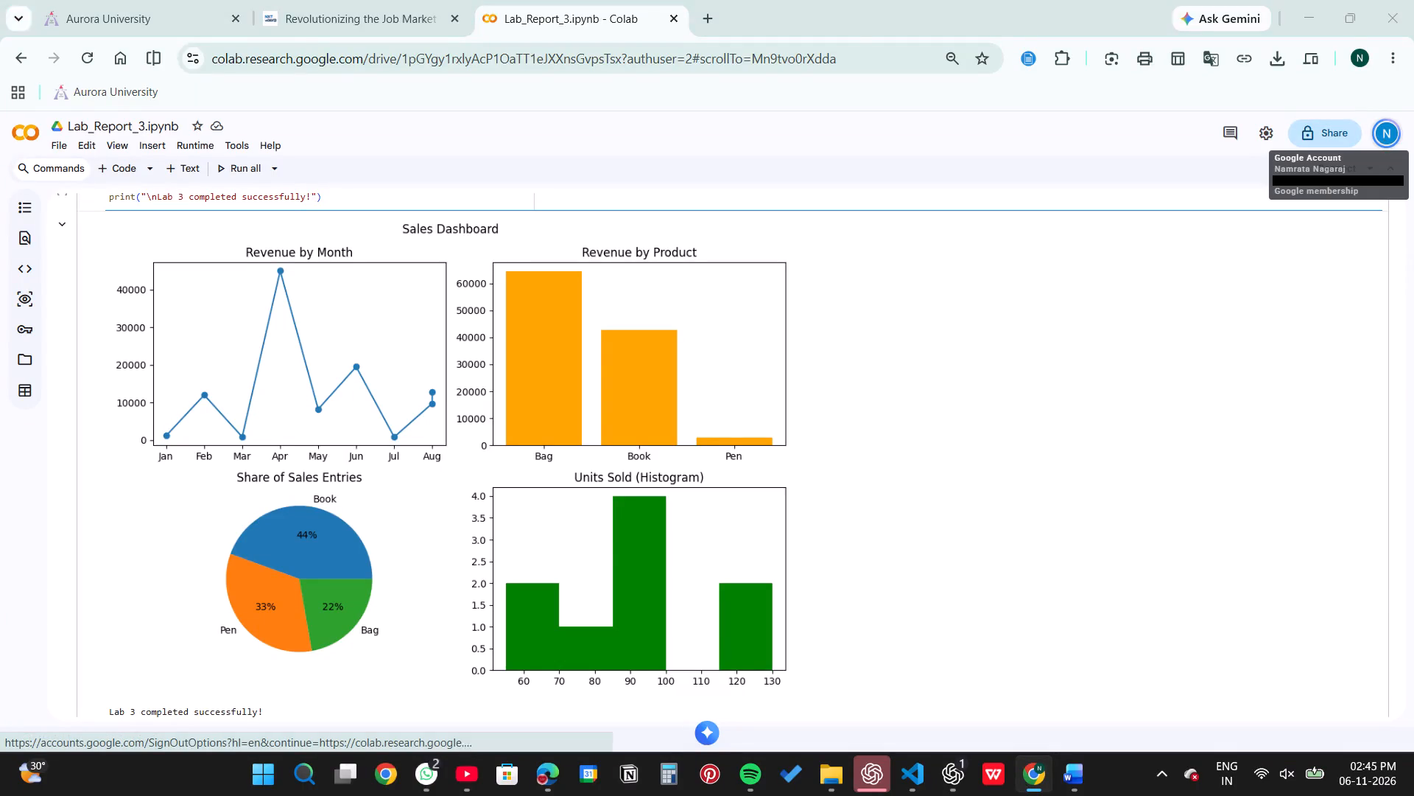
left_click_drag(0, 113, 1413, 795)
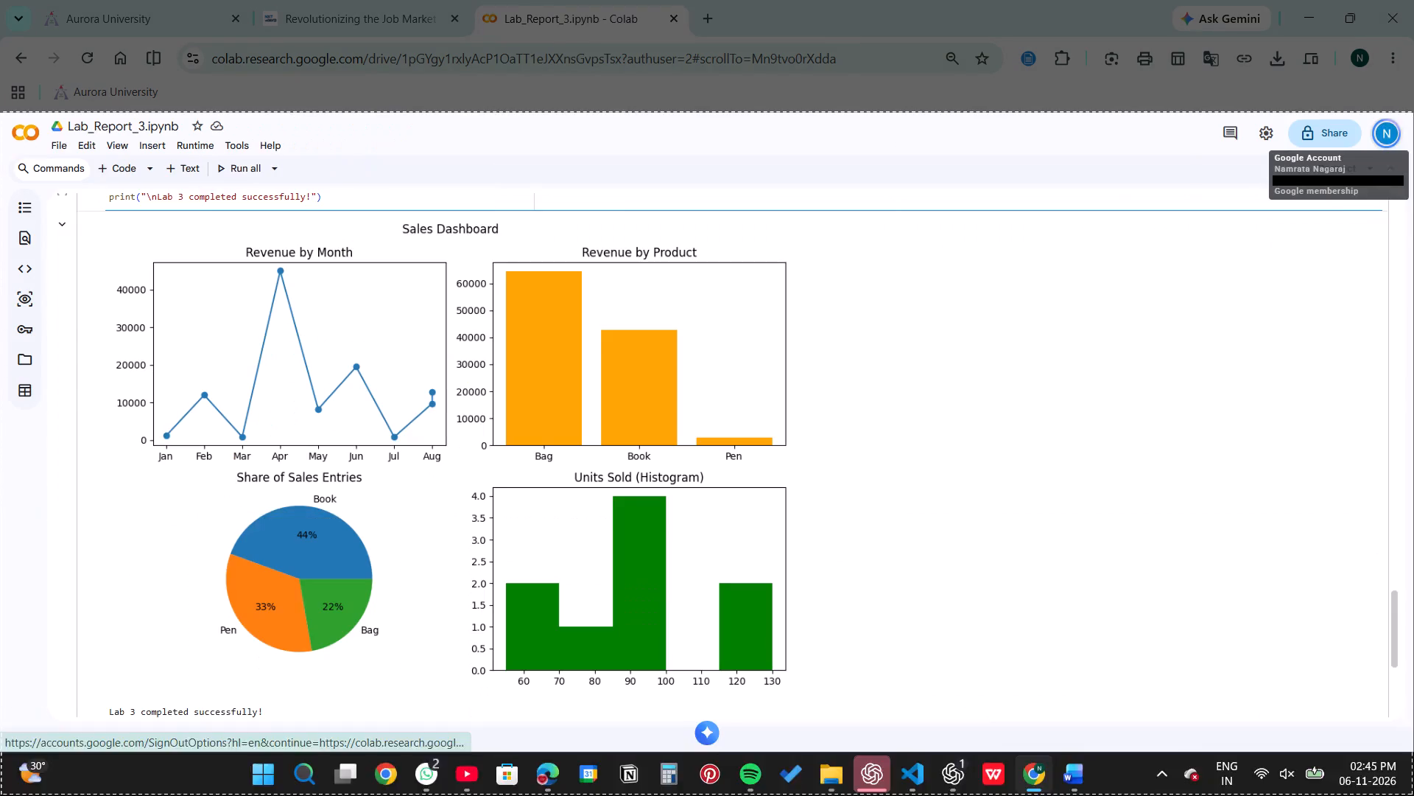
left_click_drag(1413, 795, 1413, 732)
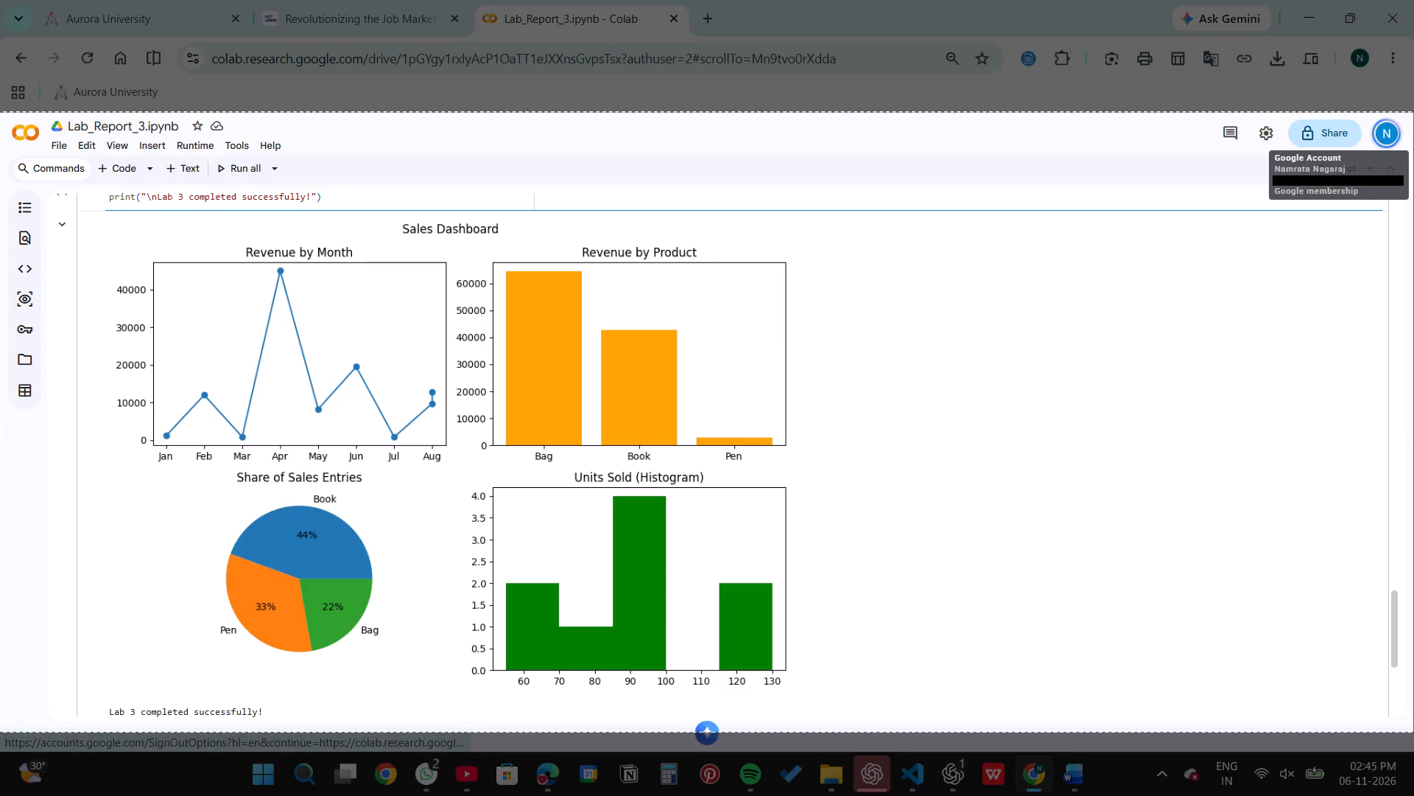
left_click_drag(1413, 732, 1413, 731)
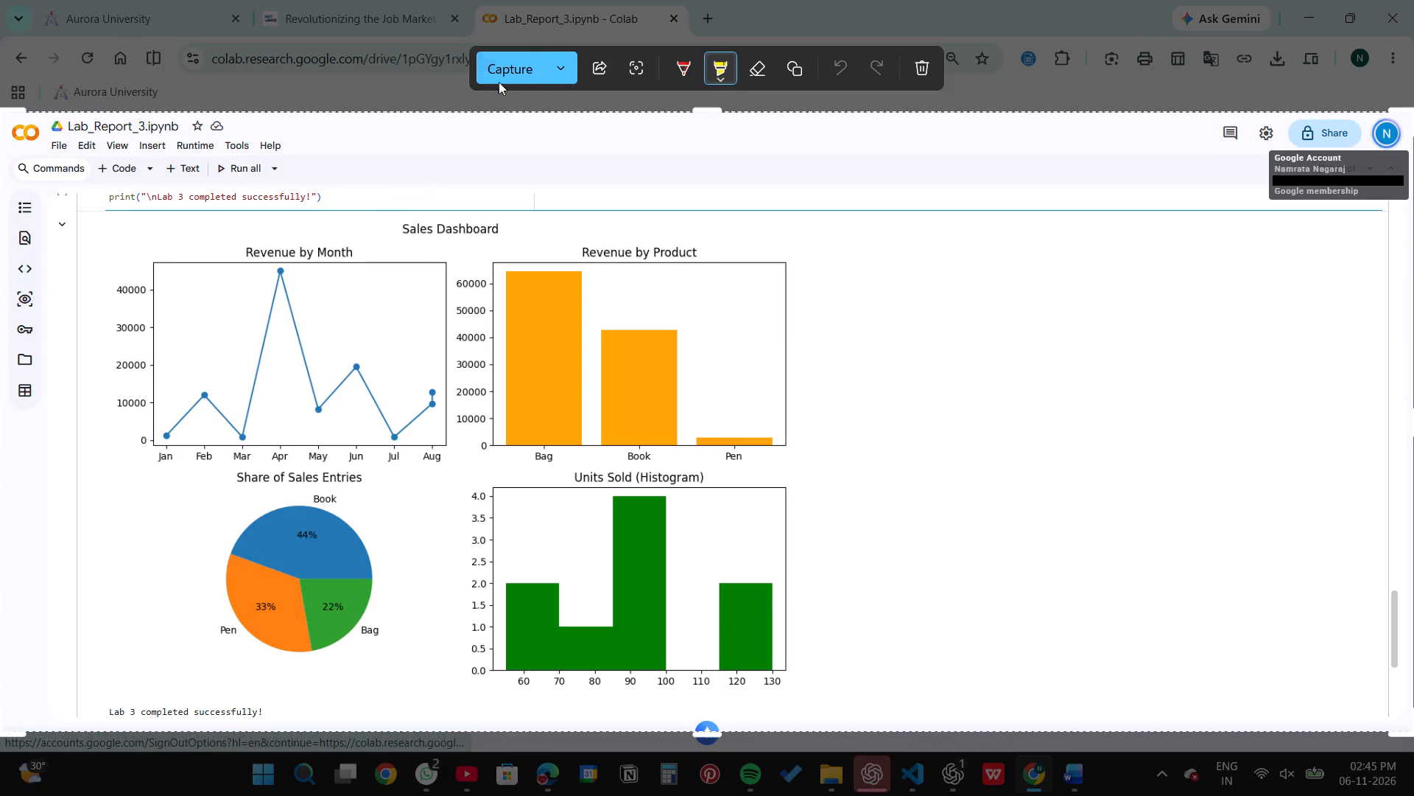